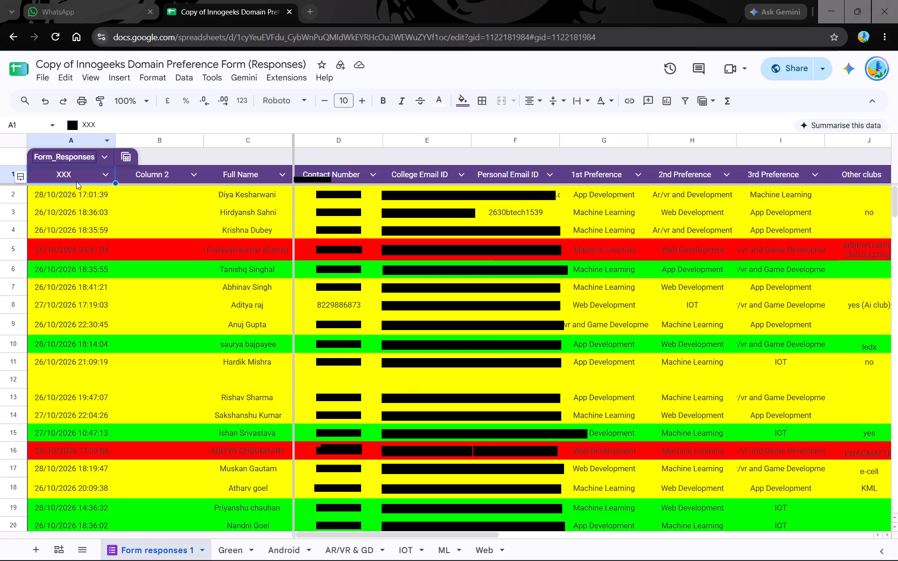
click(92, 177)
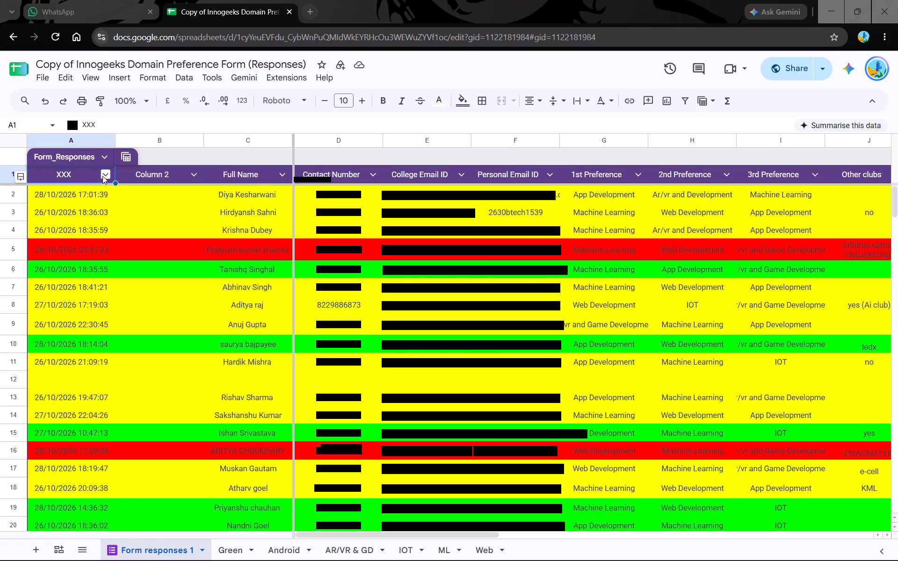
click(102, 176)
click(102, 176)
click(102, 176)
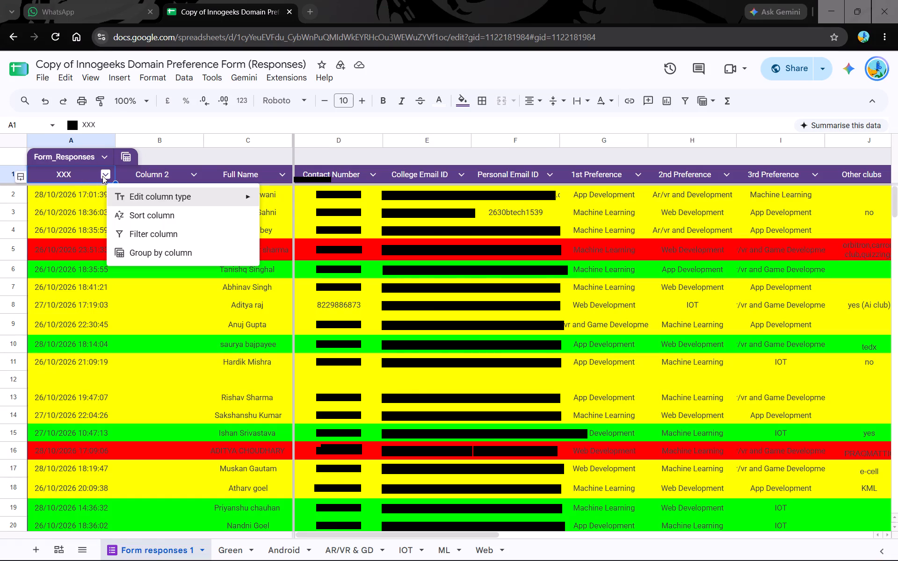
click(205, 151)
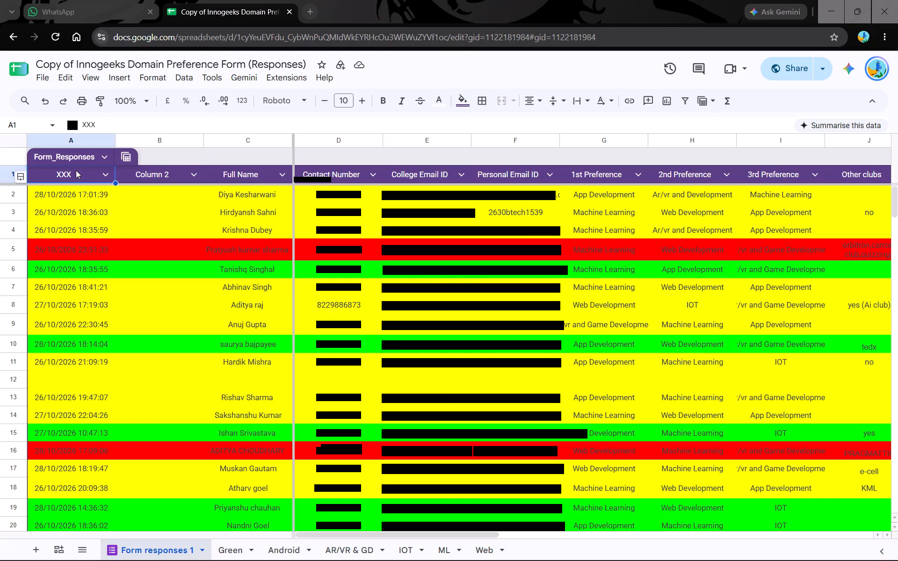
Look through the form response rows and their columns, from contact details and domain preferences across to the extra remarks.
scroll(76, 170, right, 3)
scroll(165, 313, down, 6)
scroll(165, 313, up, 4)
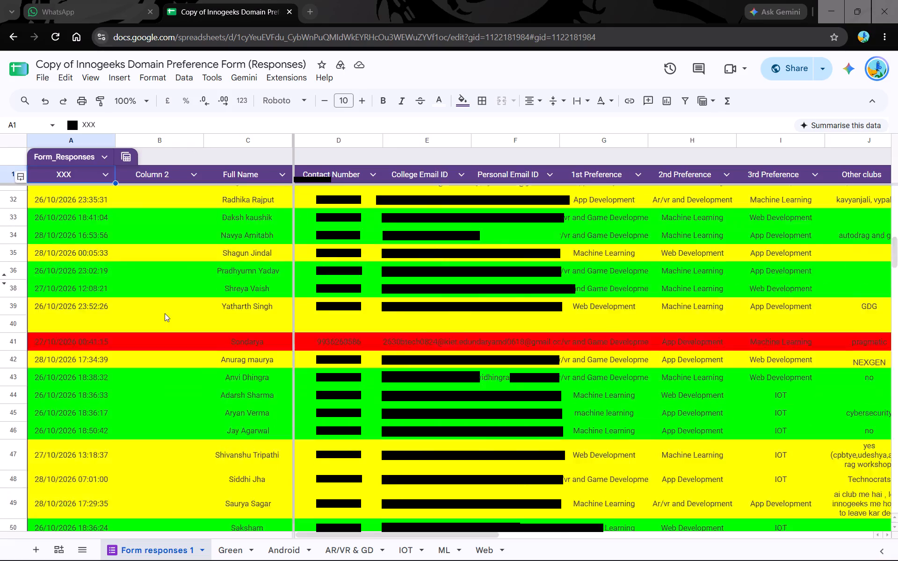
scroll(165, 313, up, 3)
scroll(165, 313, left, 1)
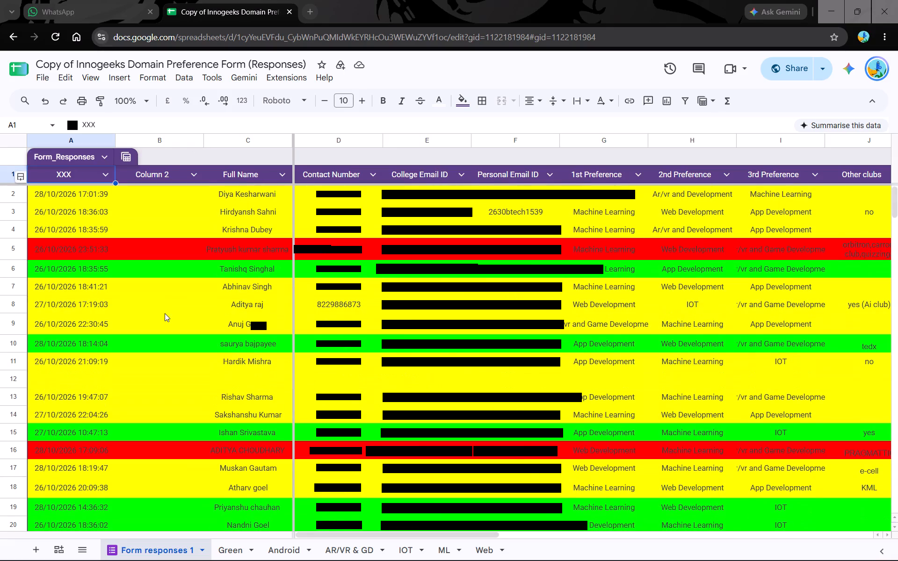
scroll(486, 276, left, 4)
scroll(486, 276, right, 4)
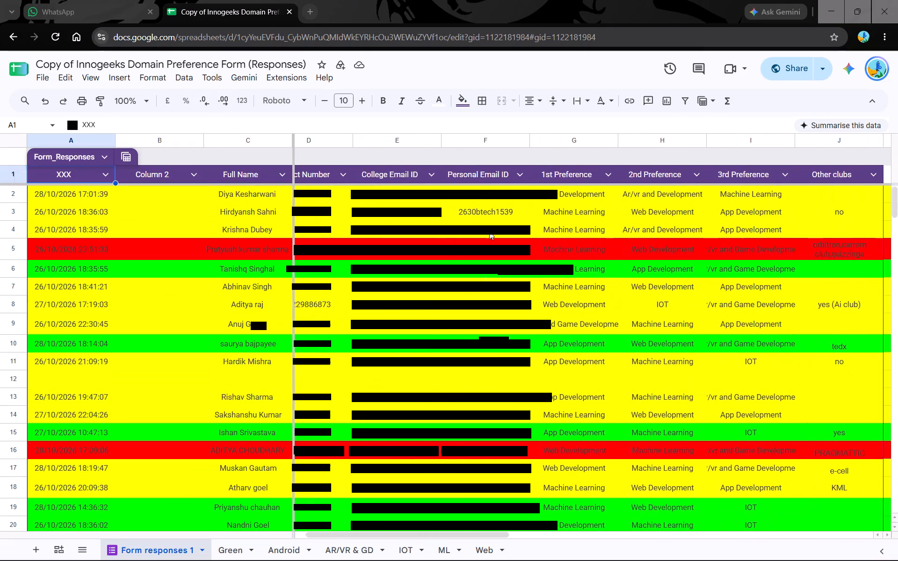
click(496, 150)
click(492, 174)
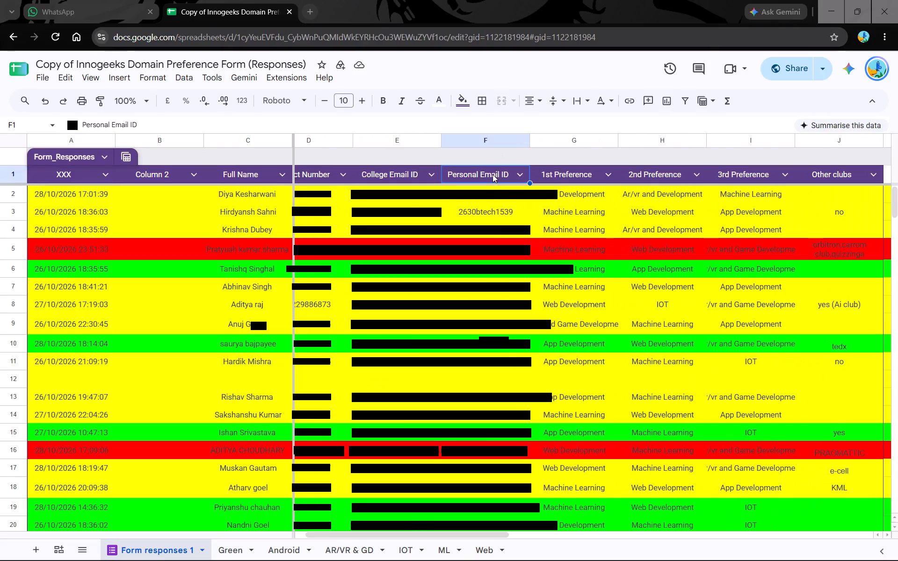
scroll(568, 255, left, 20)
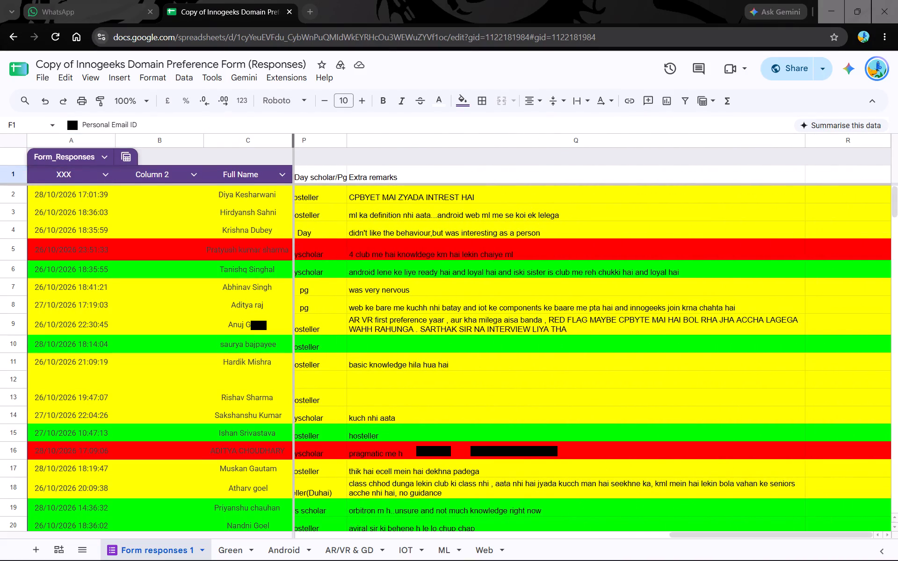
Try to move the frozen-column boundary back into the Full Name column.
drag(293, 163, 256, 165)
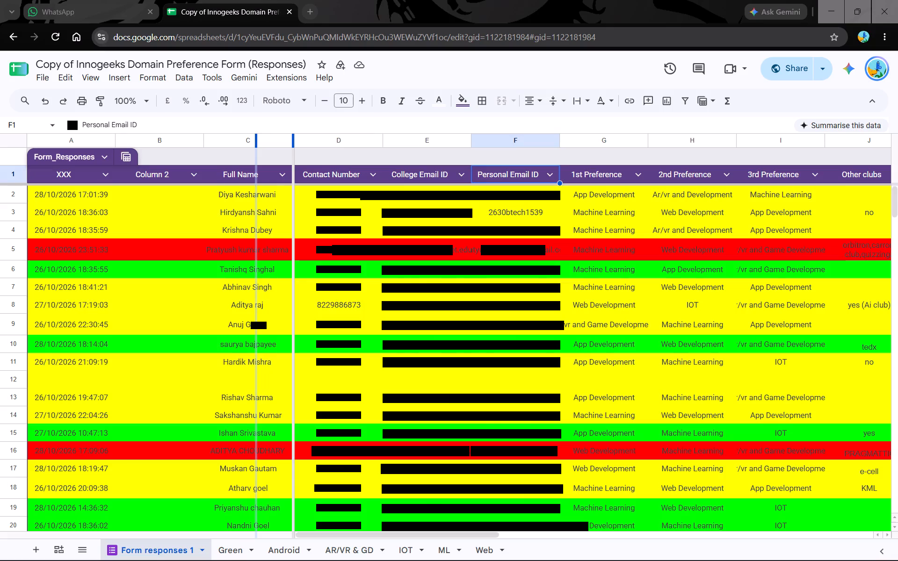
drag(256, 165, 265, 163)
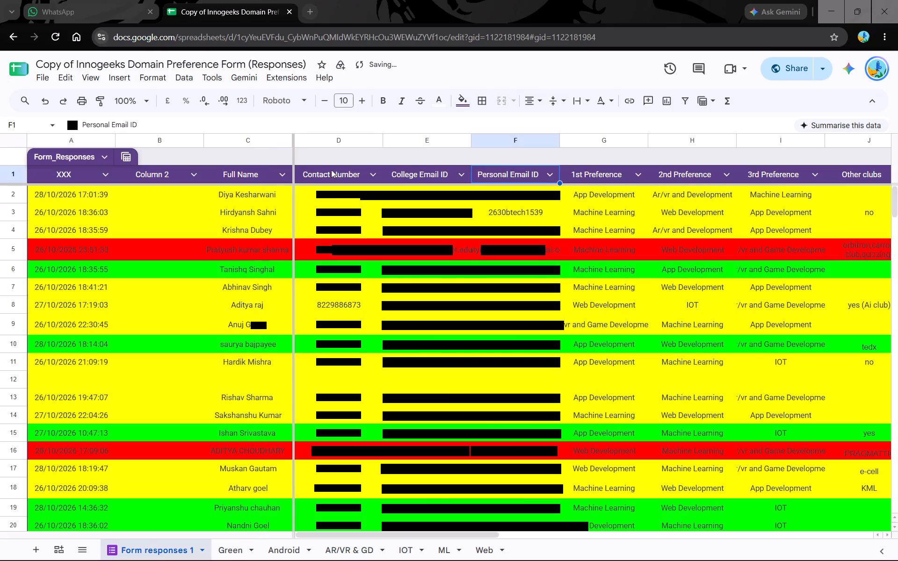
Examine the interview rating, Assigned domain, Hosteller/Day scholar/Pg and Extra remarks columns against the applicants' names.
scroll(467, 245, left, 5)
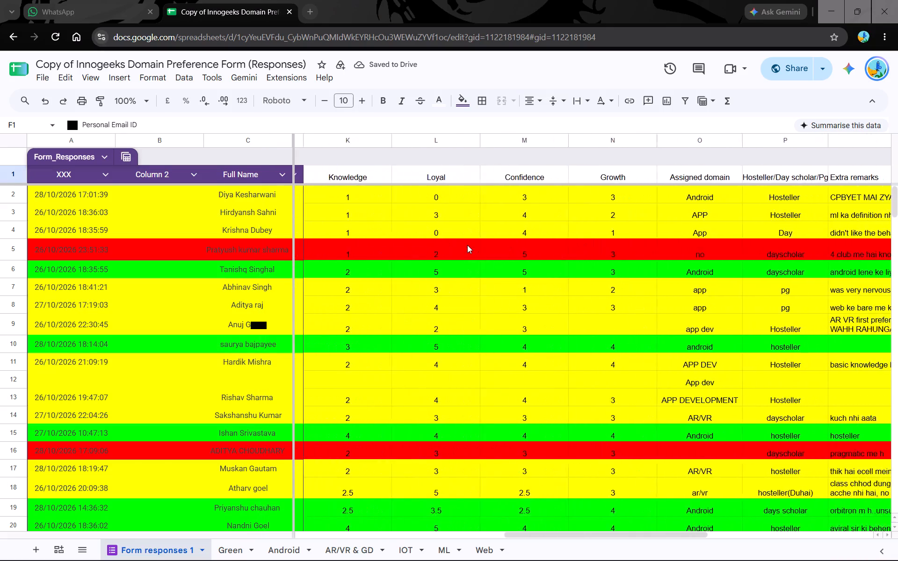
scroll(467, 245, left, 5)
scroll(467, 245, right, 11)
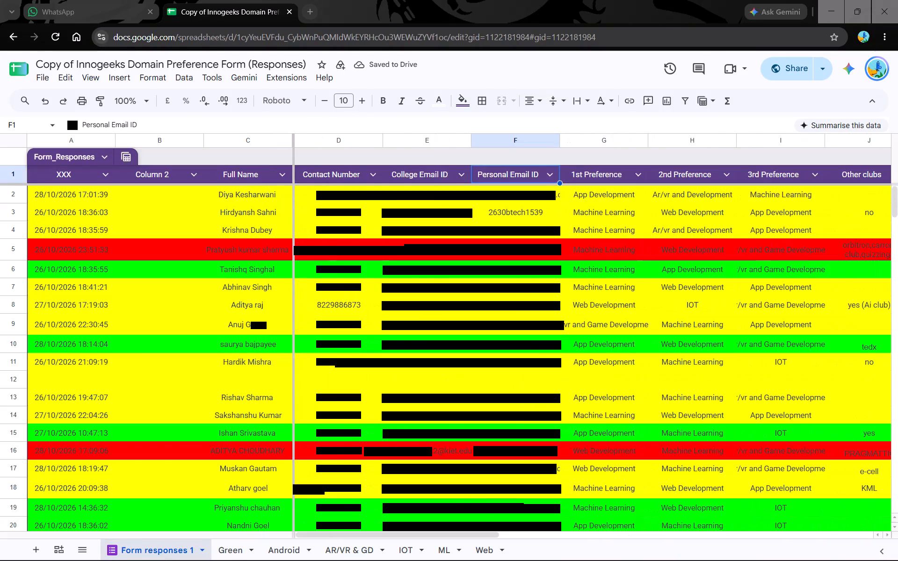
scroll(467, 245, left, 5)
scroll(467, 245, up, 2)
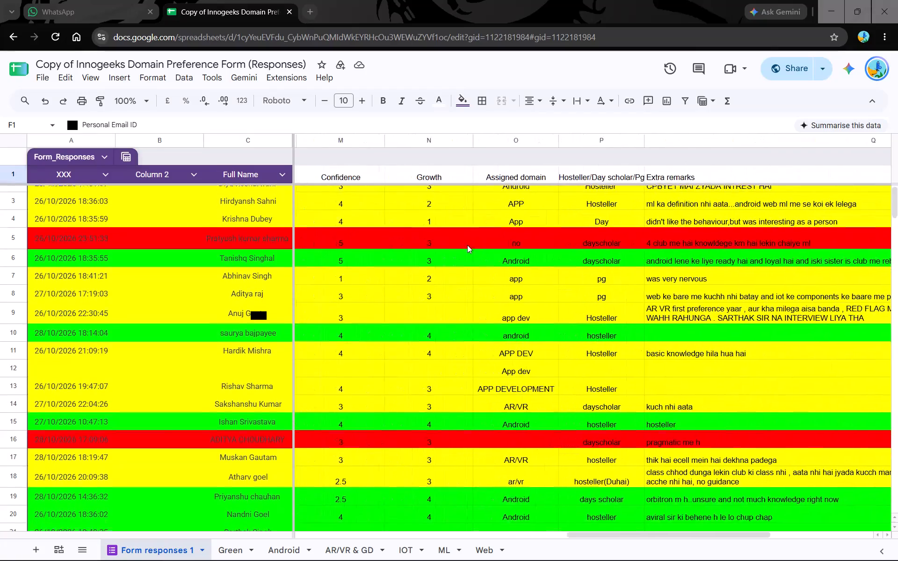
scroll(467, 245, up, 1)
scroll(467, 245, right, 3)
scroll(467, 245, left, 6)
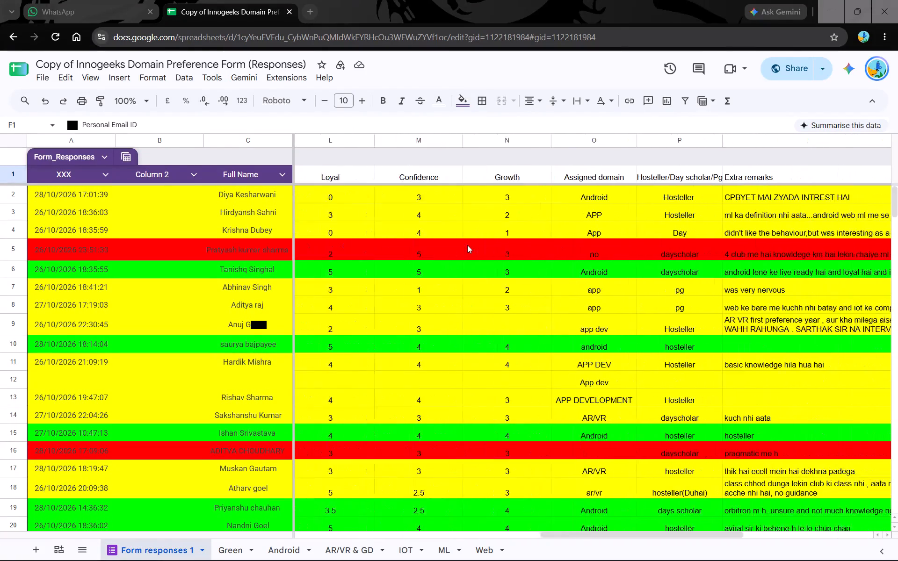
scroll(467, 245, left, 4)
scroll(551, 251, right, 1)
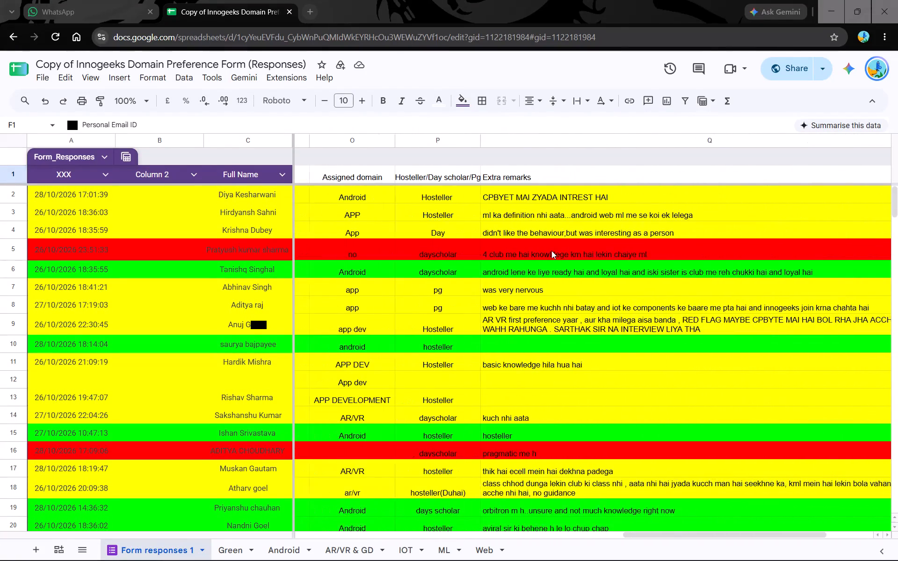
scroll(551, 251, right, 2)
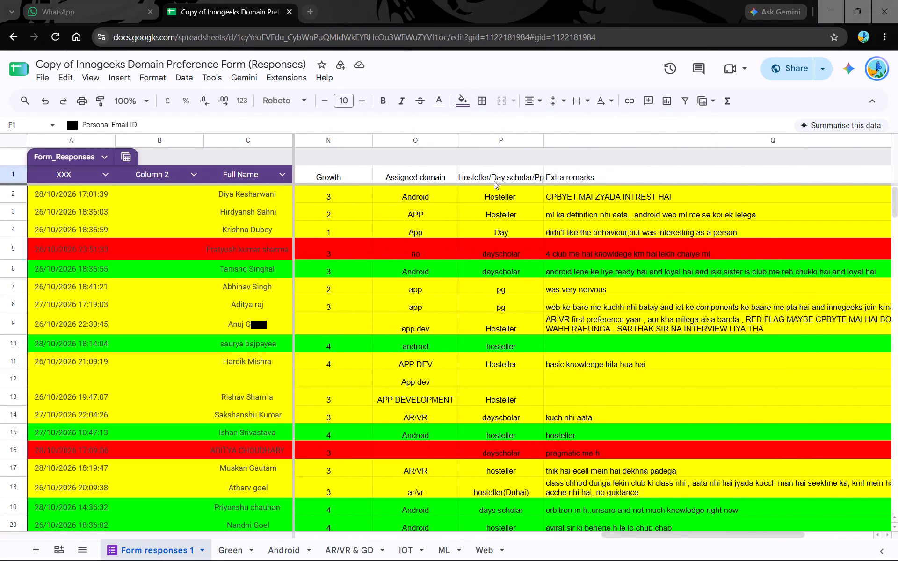
scroll(494, 181, right, 2)
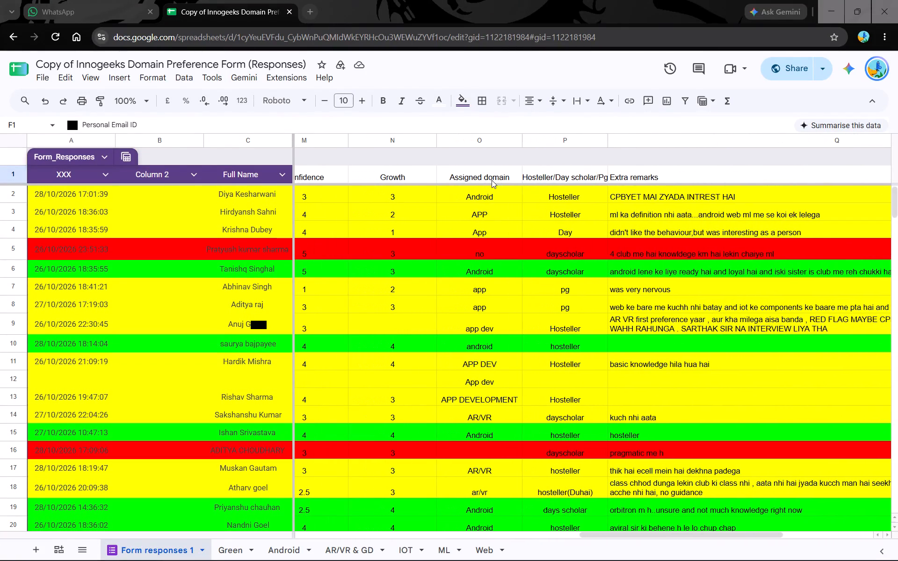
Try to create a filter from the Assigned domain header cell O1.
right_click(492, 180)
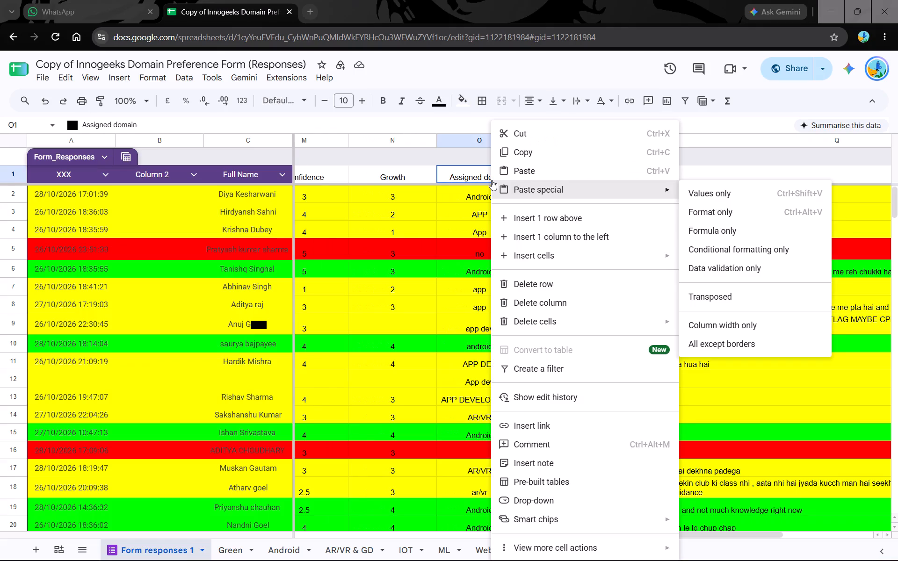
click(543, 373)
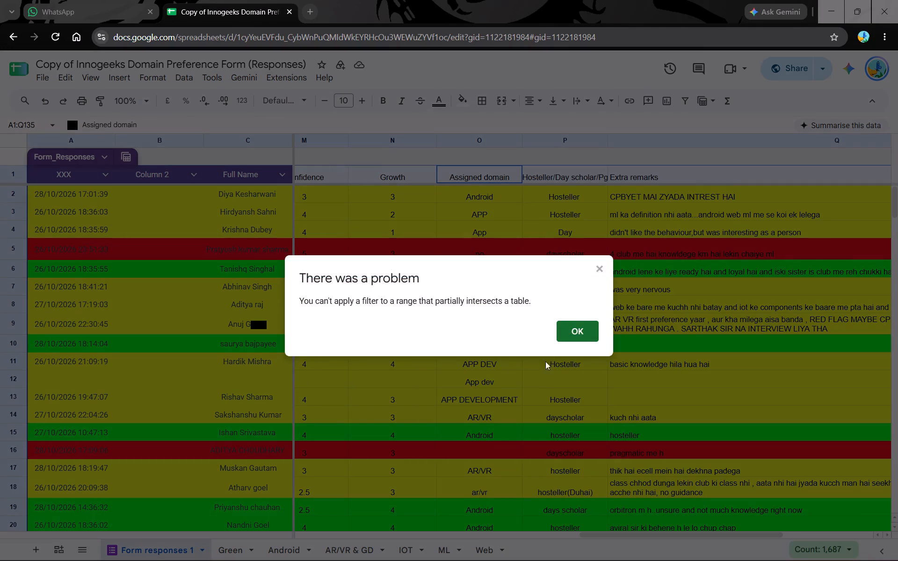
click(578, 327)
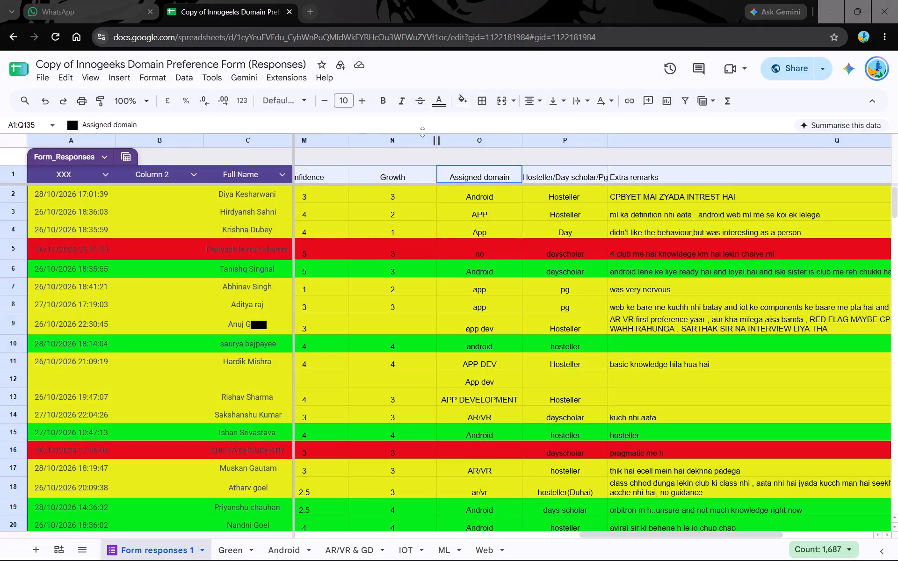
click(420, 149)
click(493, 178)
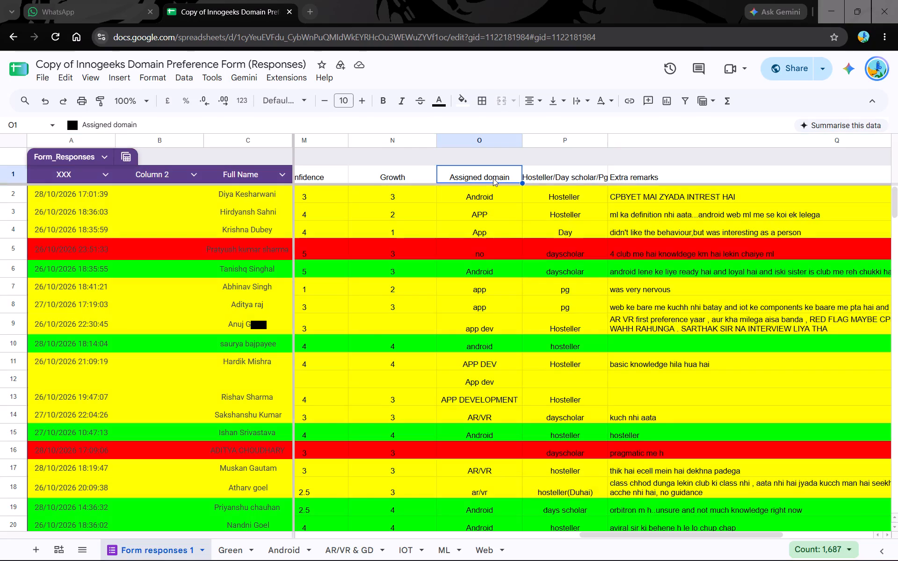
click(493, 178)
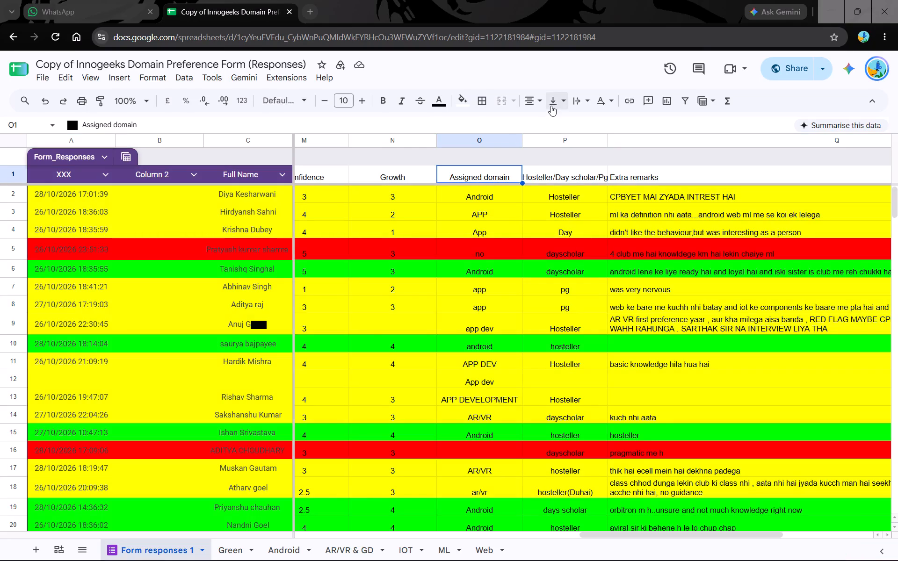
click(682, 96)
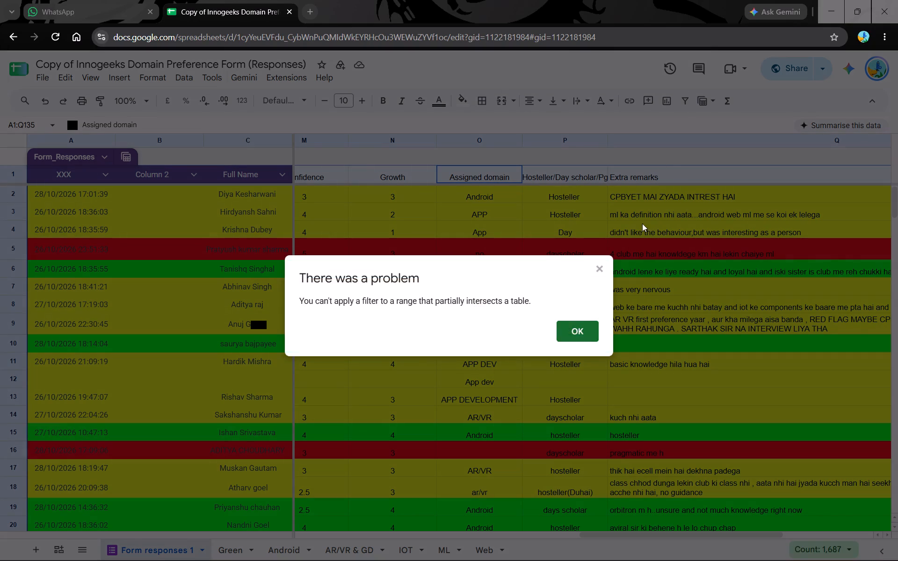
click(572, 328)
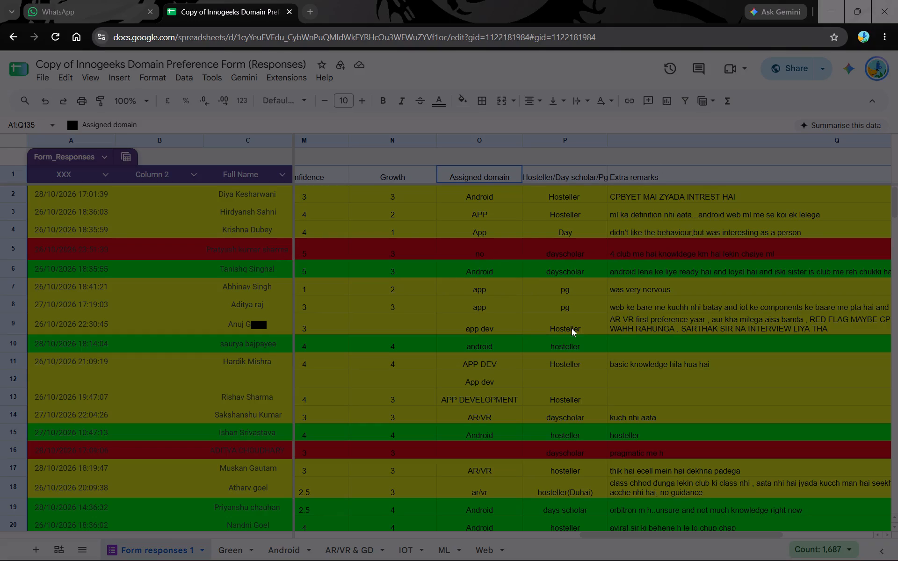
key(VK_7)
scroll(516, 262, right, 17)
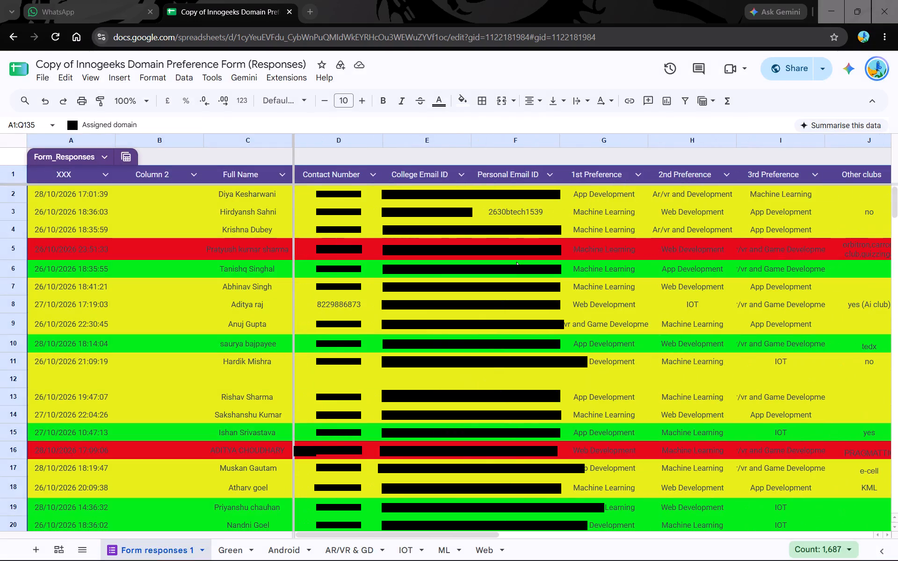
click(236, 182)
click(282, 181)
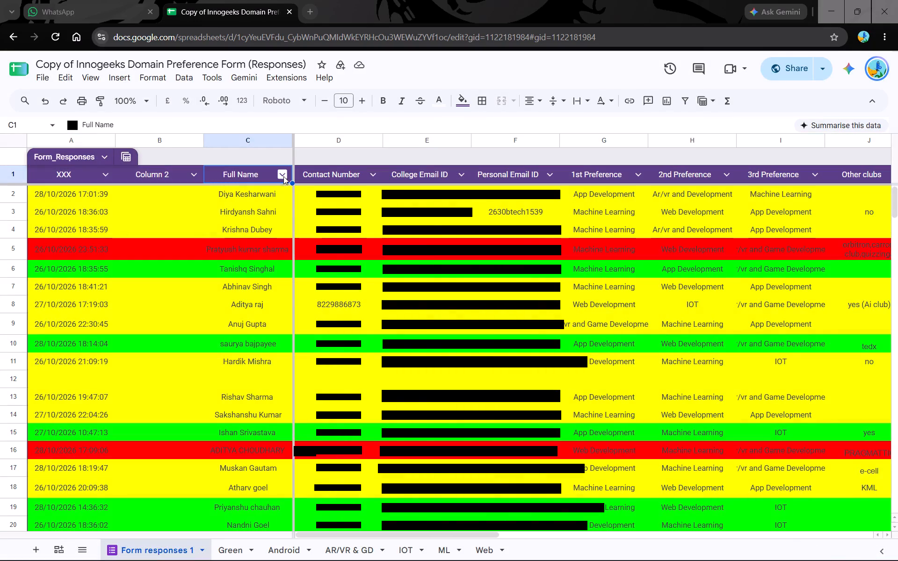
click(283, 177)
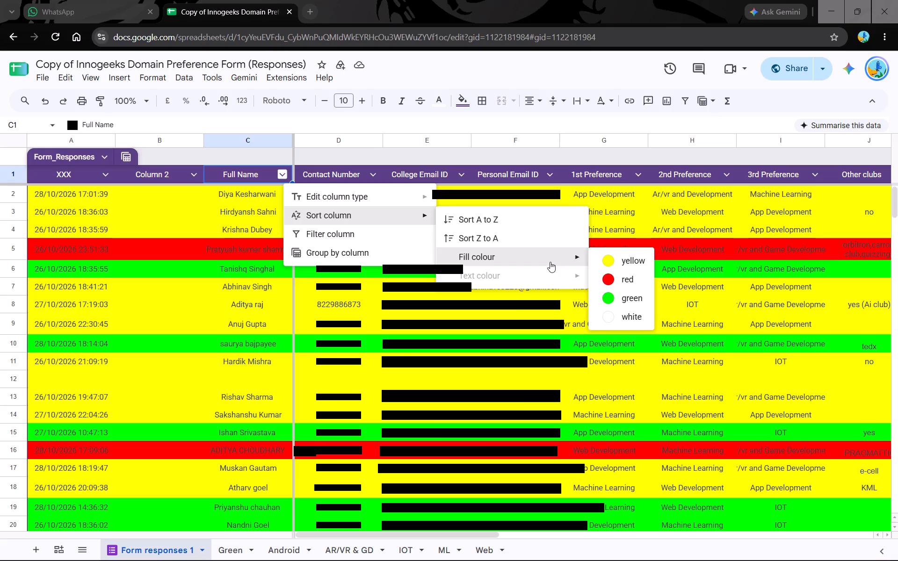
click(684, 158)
Examine the preference, rating, Assigned domain and remarks columns across the response sheet again.
scroll(684, 158, left, 3)
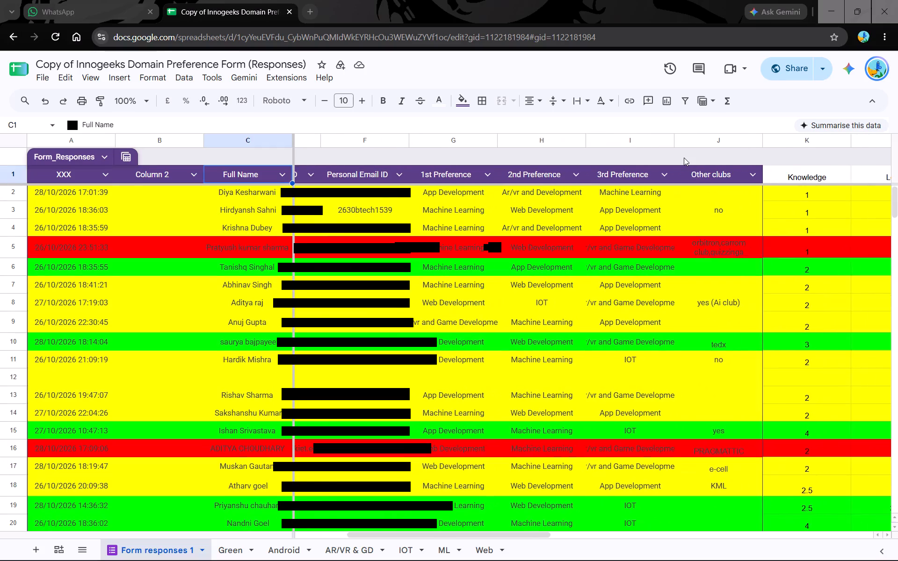
scroll(684, 158, up, 1)
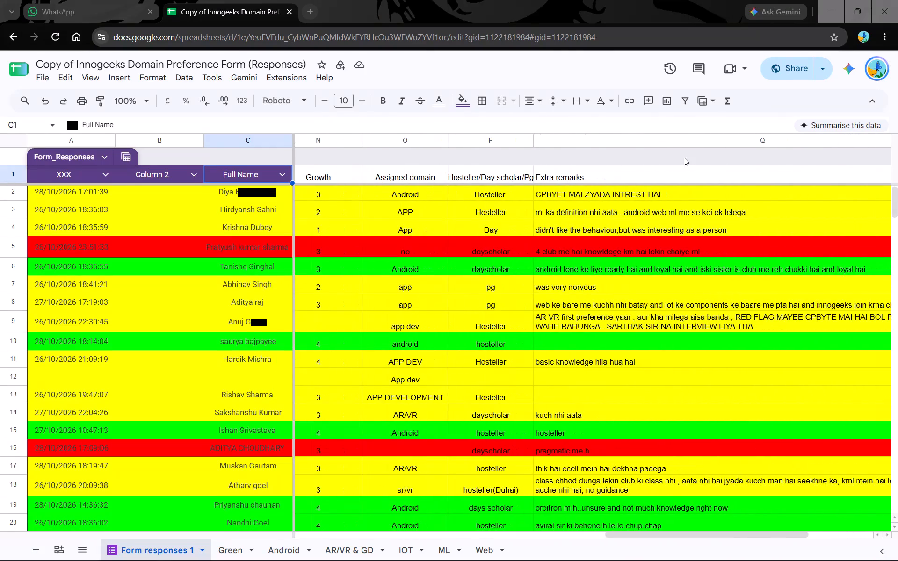
scroll(684, 158, right, 11)
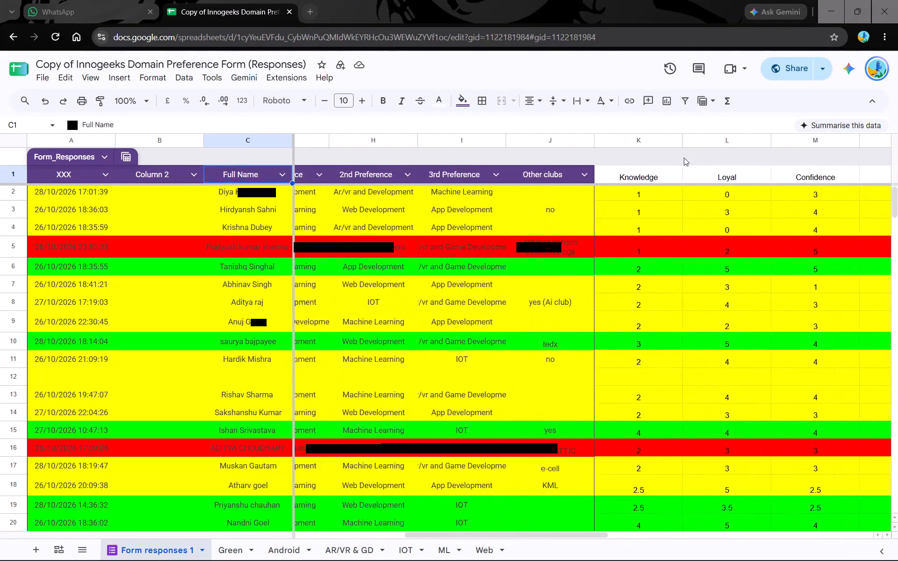
scroll(684, 158, right, 2)
scroll(684, 158, left, 6)
scroll(684, 158, right, 5)
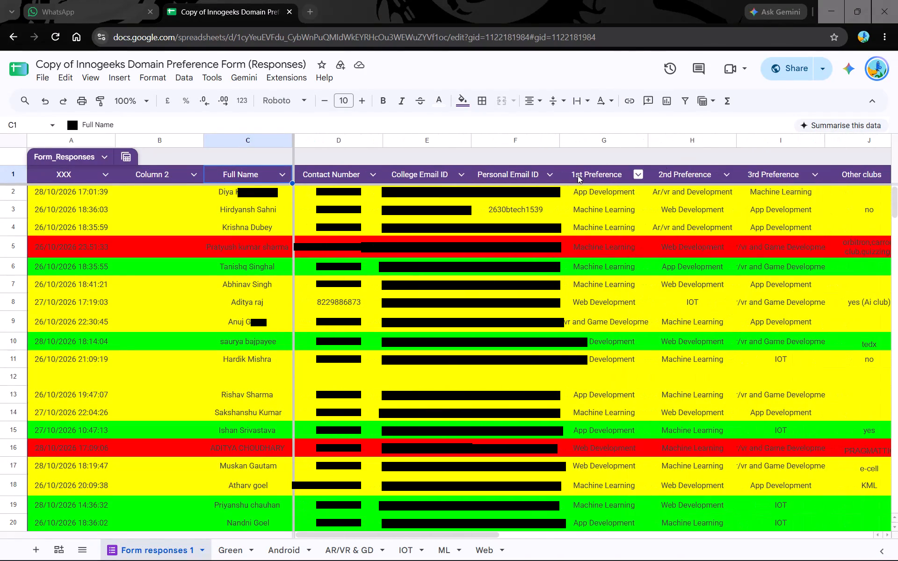
Sort the Form_Responses table by green fill colour in the Full Name column.
click(281, 177)
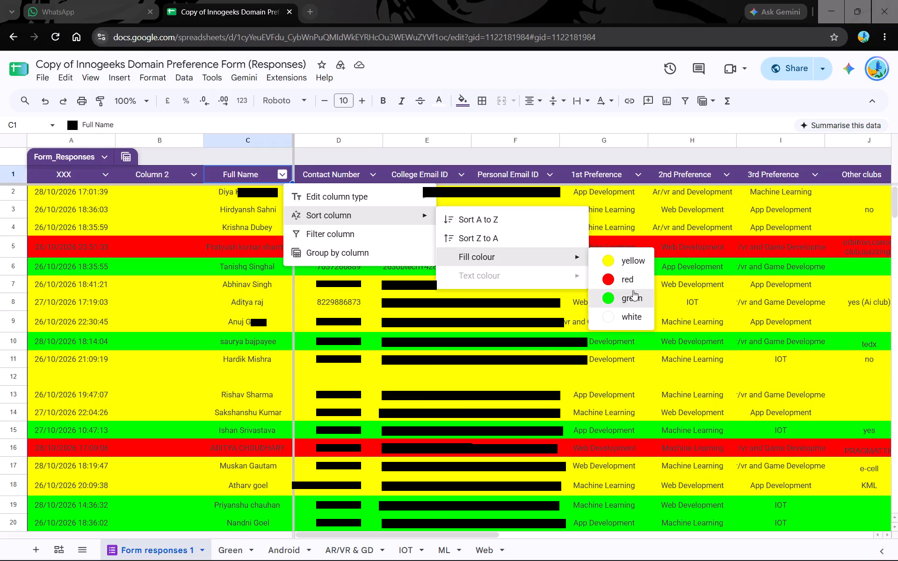
key(VK_7)
click(525, 0)
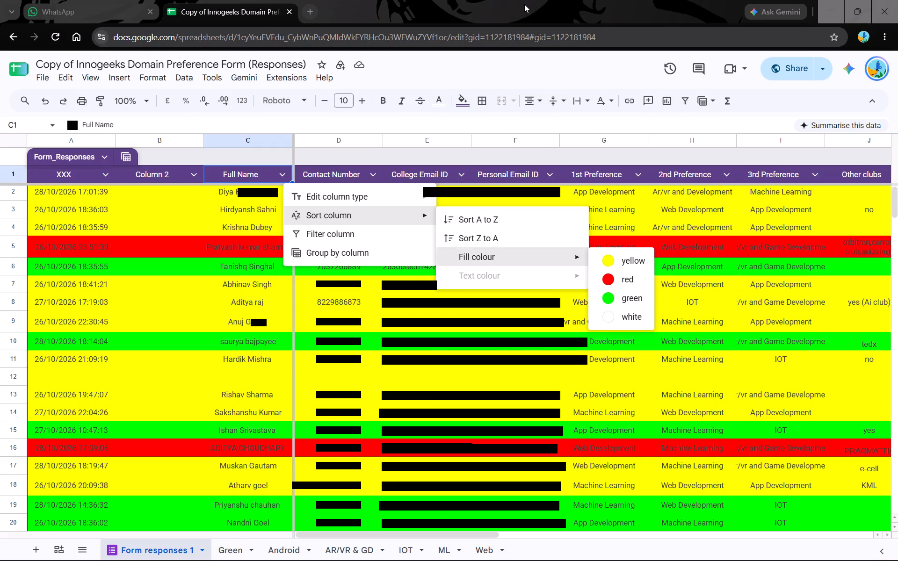
click(521, 12)
click(622, 296)
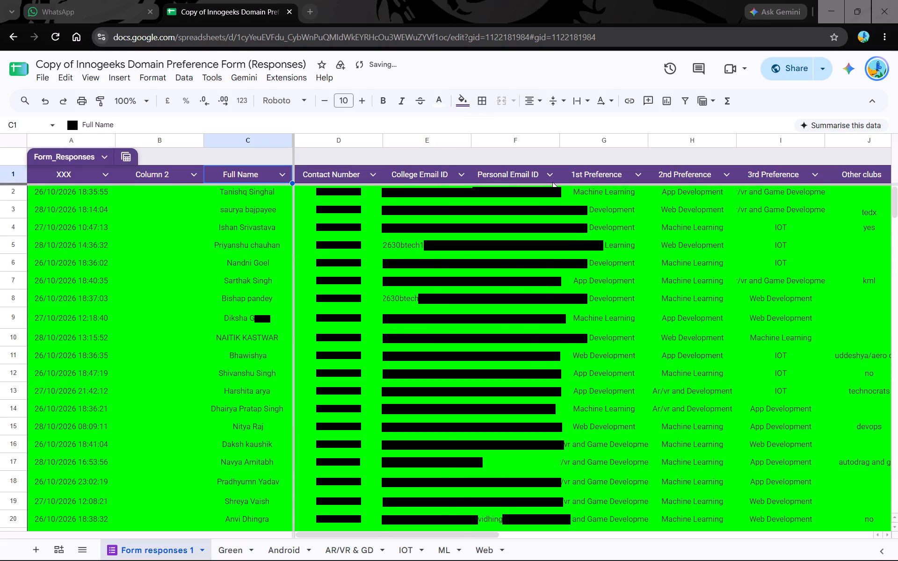
Examine how the green, yellow, red and uncoloured rows are grouped in the sorted response table.
scroll(544, 292, down, 17)
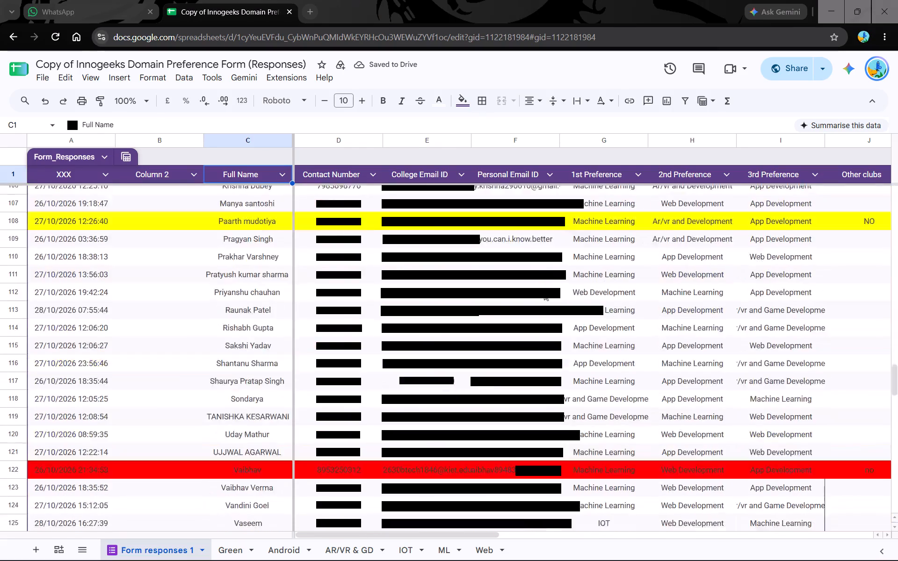
scroll(544, 292, up, 12)
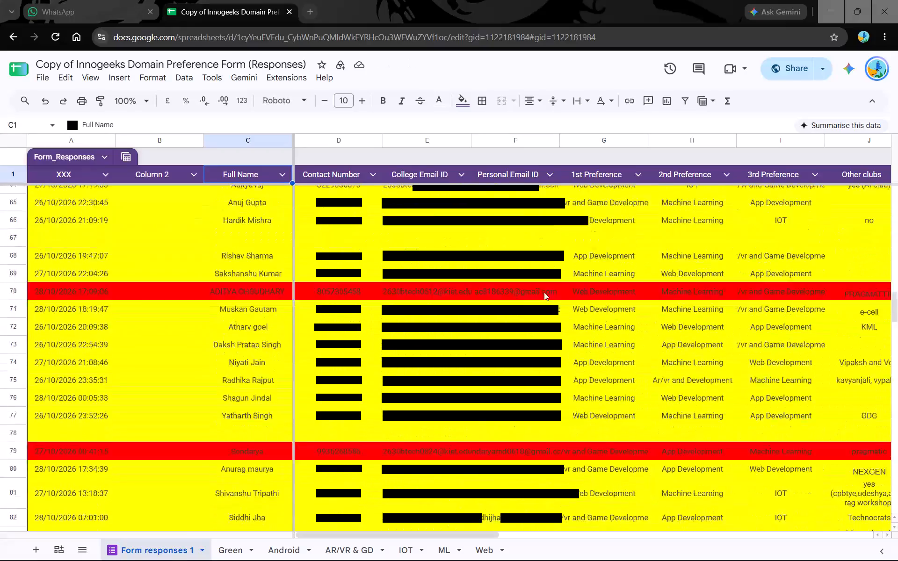
scroll(544, 292, up, 1)
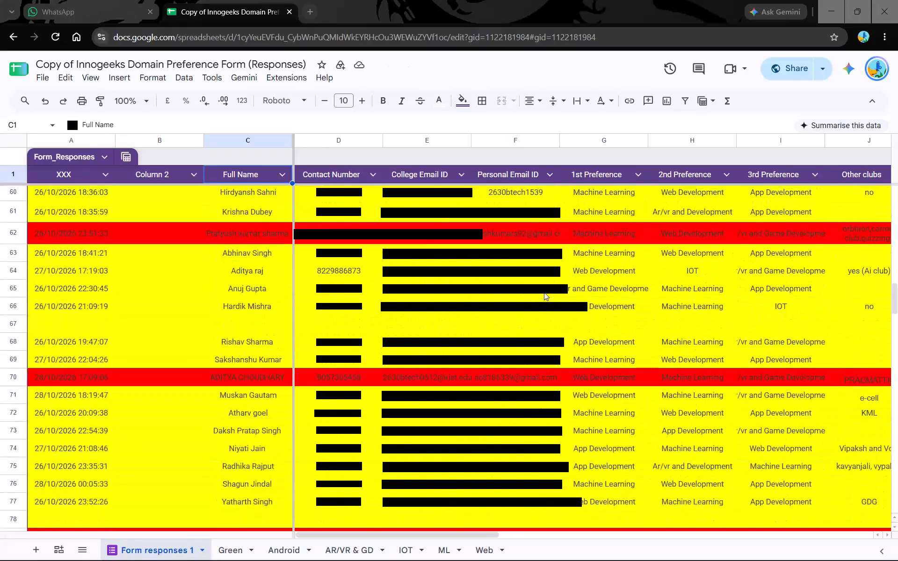
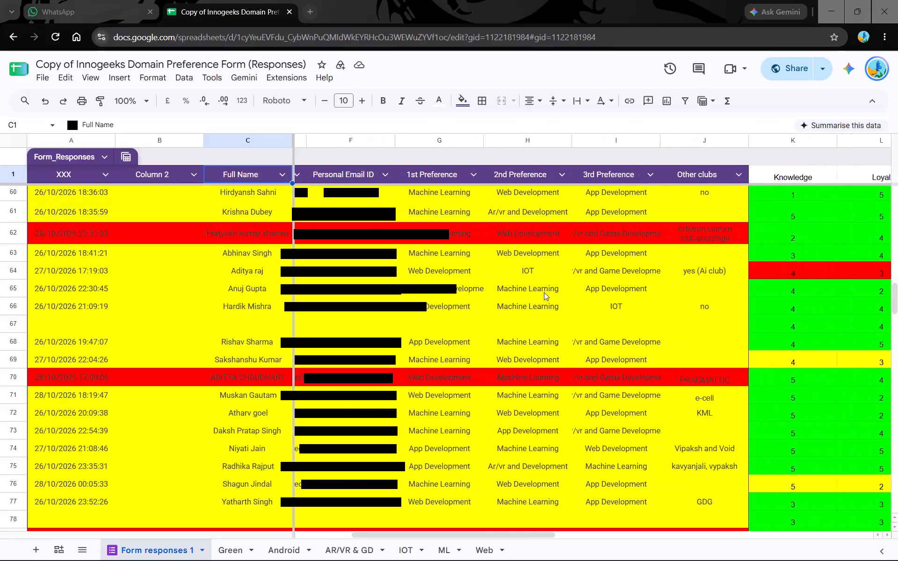
Examine the ratings, assigned domains and remarks of the yellow-marked applicants around rows 60 to 78.
scroll(544, 292, up, 1)
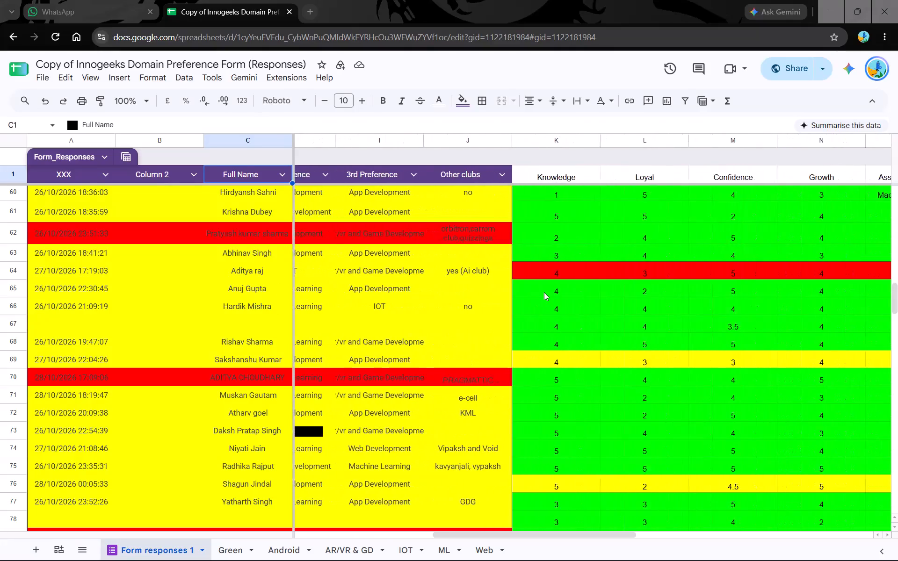
scroll(544, 292, up, 1)
scroll(544, 292, left, 5)
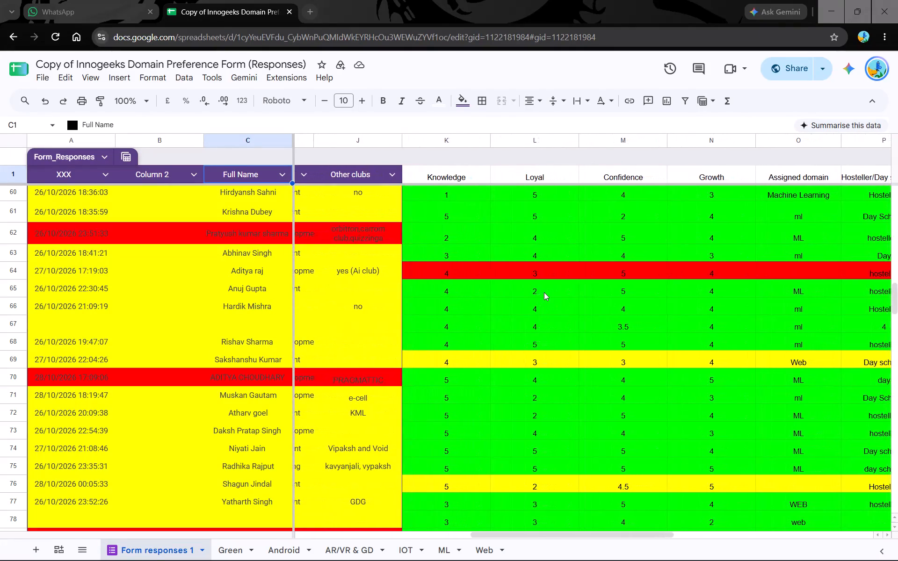
scroll(544, 292, left, 6)
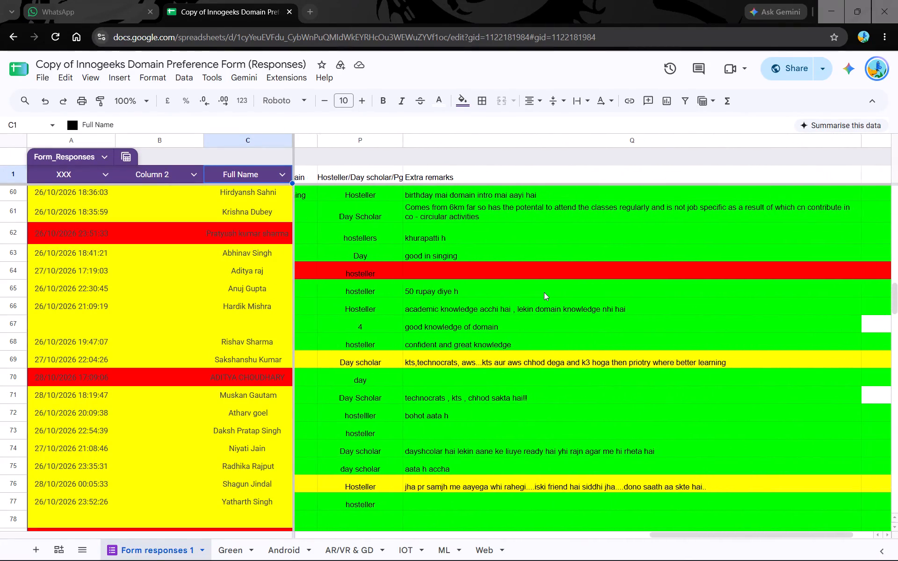
scroll(544, 292, left, 6)
scroll(544, 292, right, 2)
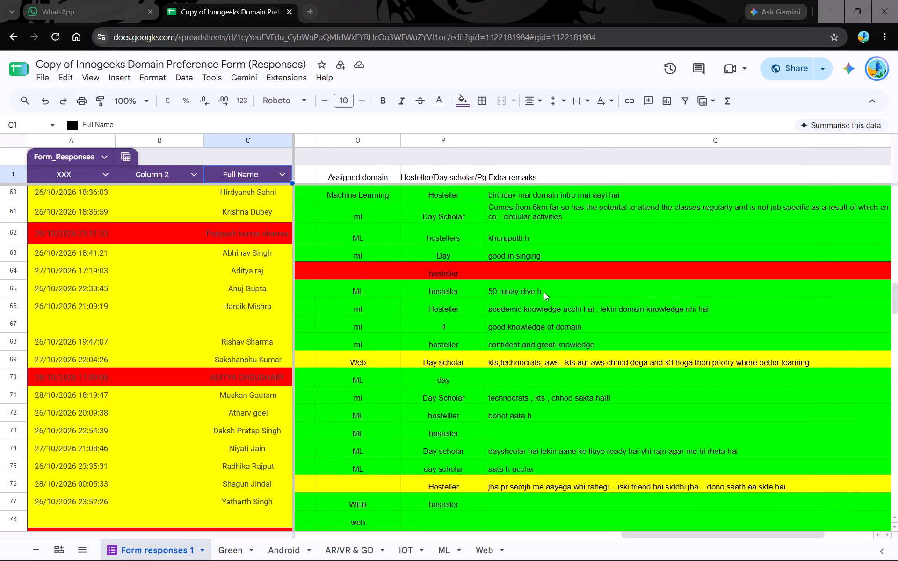
scroll(544, 292, right, 3)
scroll(544, 292, left, 2)
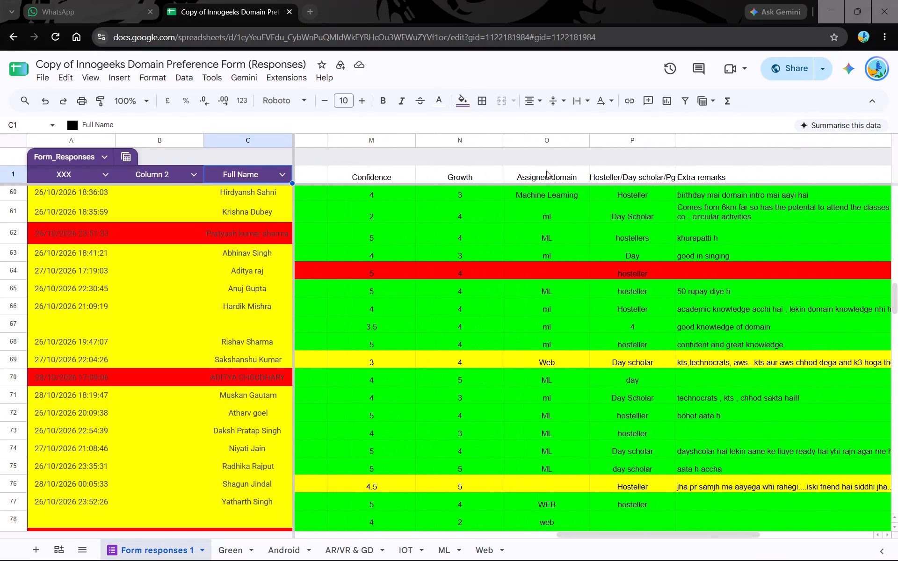
scroll(546, 171, right, 15)
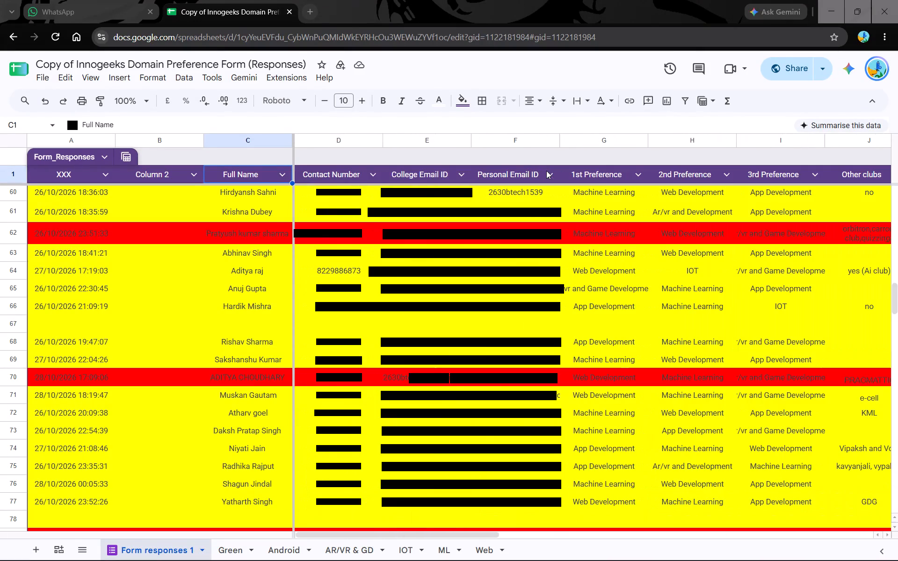
scroll(546, 171, left, 5)
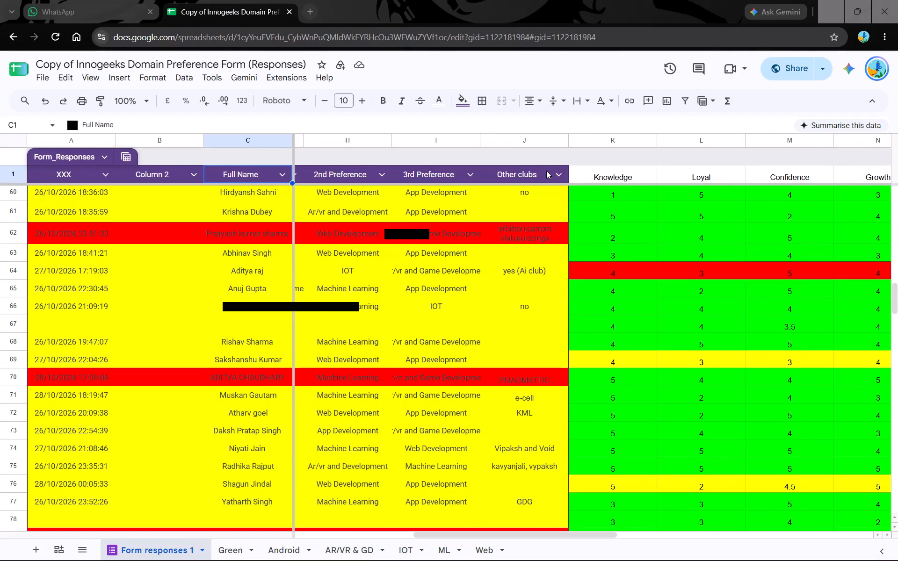
Compare the domain preferences of the green-marked applicants in rows 2 to 20 with their ratings, assigned domains and remarks.
scroll(546, 171, up, 4)
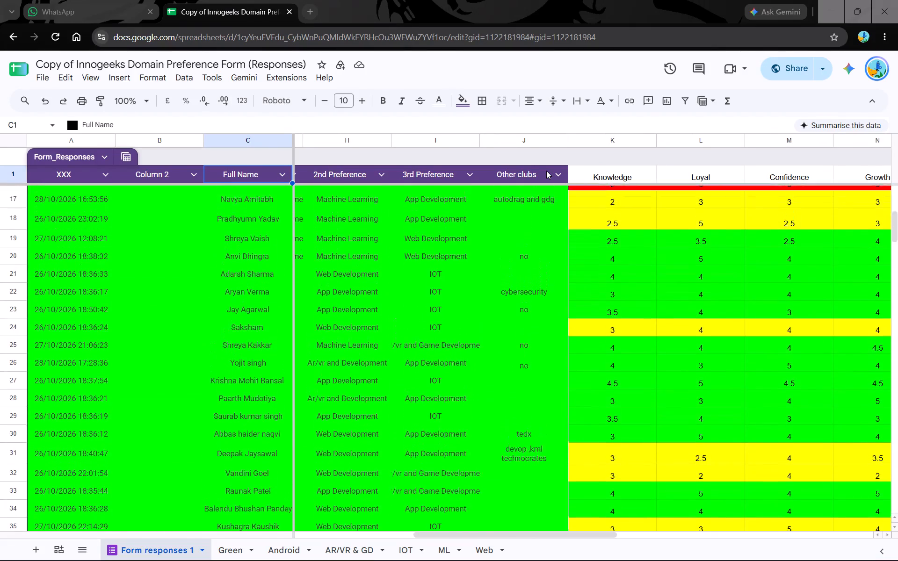
scroll(546, 171, up, 6)
scroll(546, 171, left, 1)
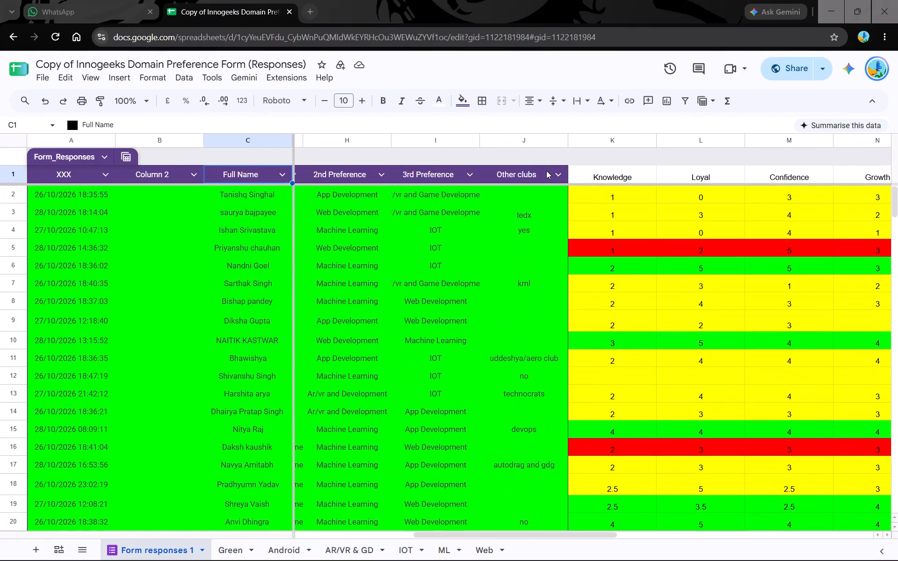
scroll(546, 171, left, 1)
scroll(645, 229, left, 6)
scroll(645, 229, right, 2)
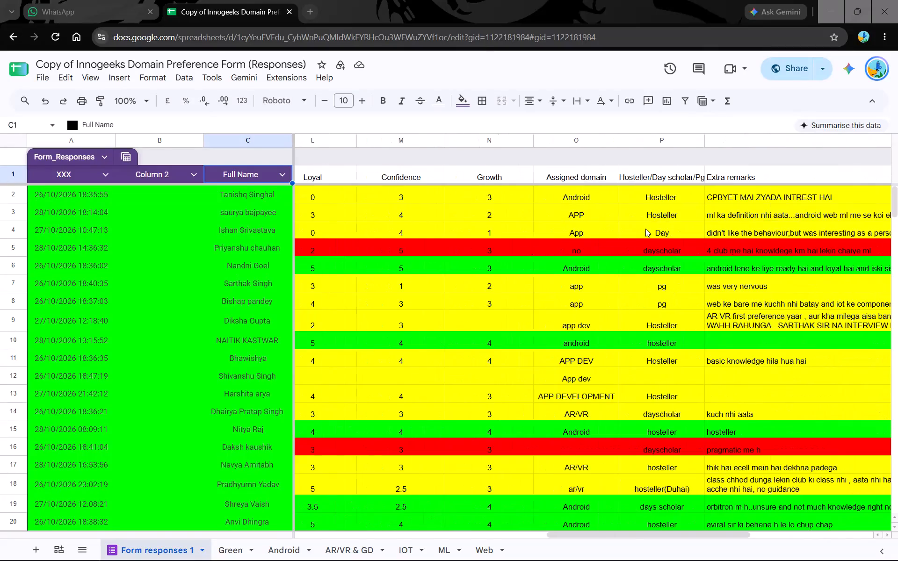
scroll(645, 229, right, 7)
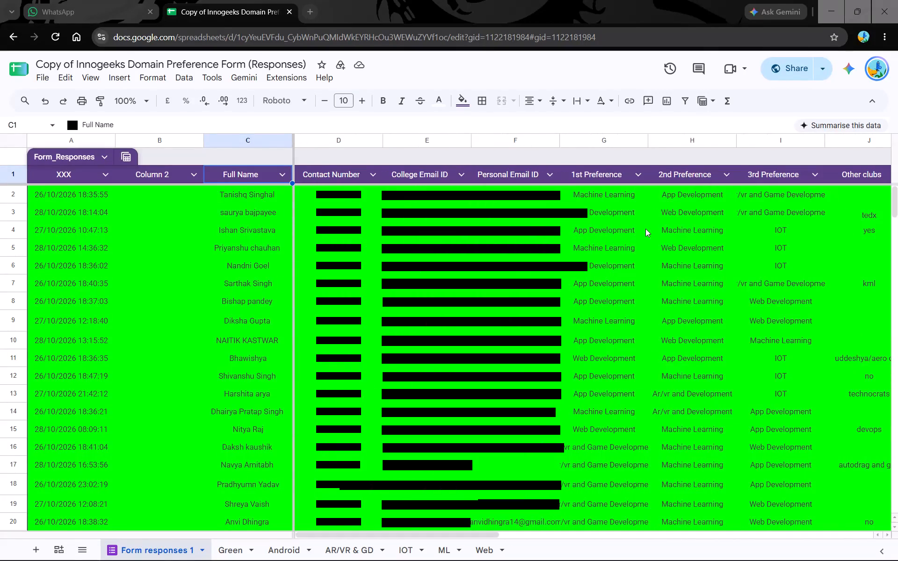
scroll(645, 229, left, 12)
scroll(645, 229, right, 1)
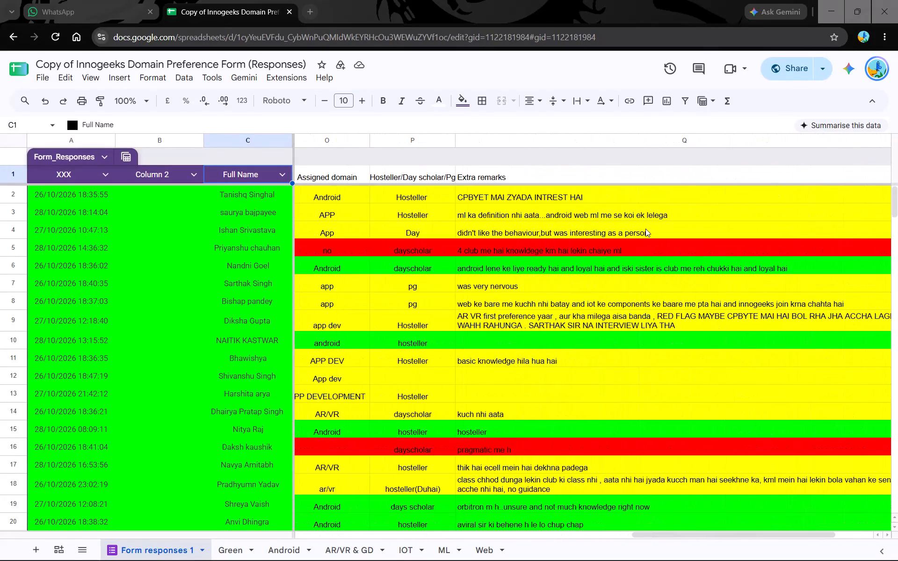
scroll(645, 229, right, 8)
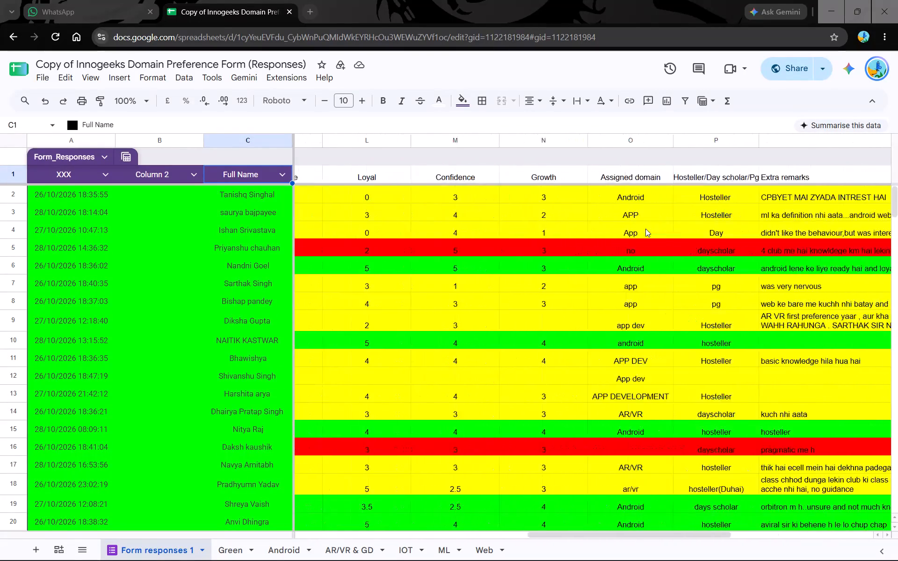
scroll(645, 229, right, 2)
scroll(645, 229, left, 7)
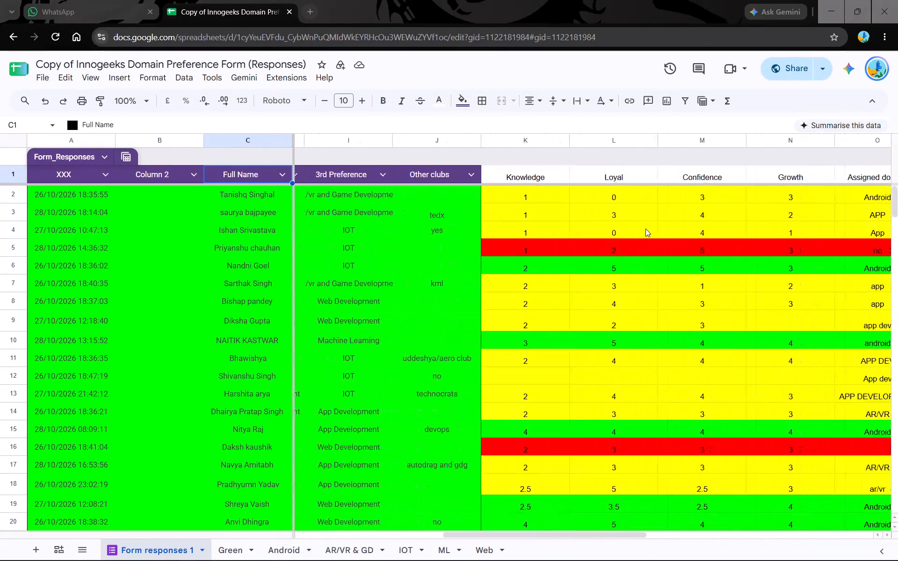
scroll(645, 229, left, 4)
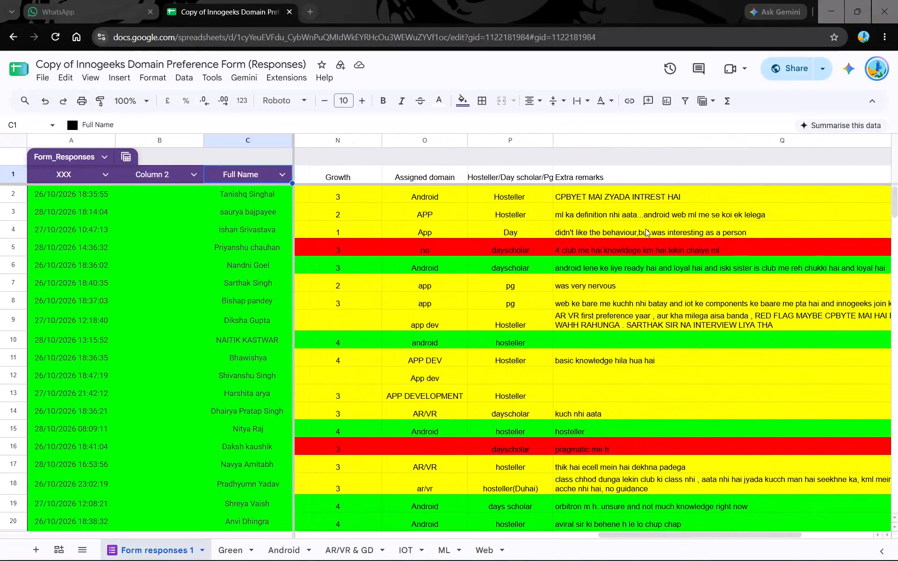
scroll(645, 229, right, 9)
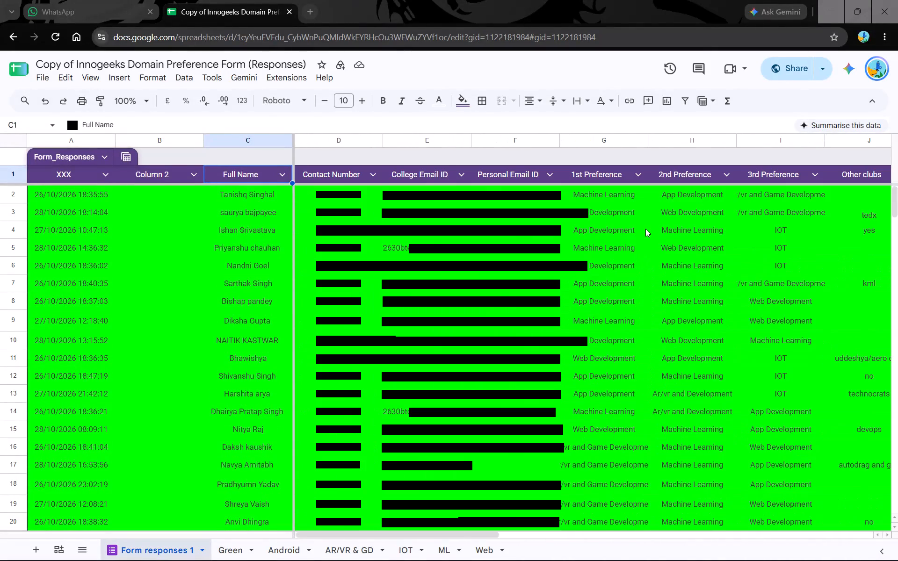
scroll(645, 229, left, 6)
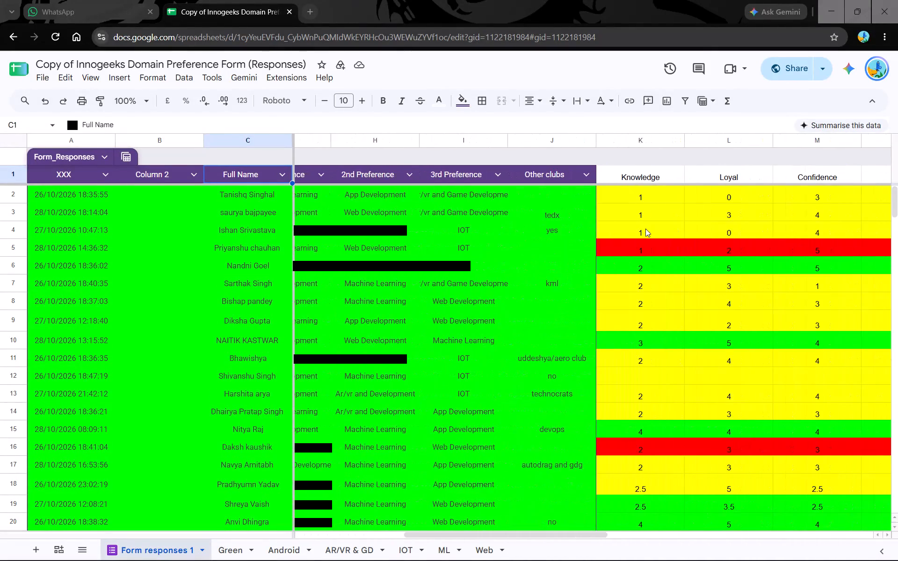
scroll(645, 229, left, 6)
Examine the Assigned domain column down through the green, yellow and uncoloured rows of the response sheet.
scroll(645, 229, down, 5)
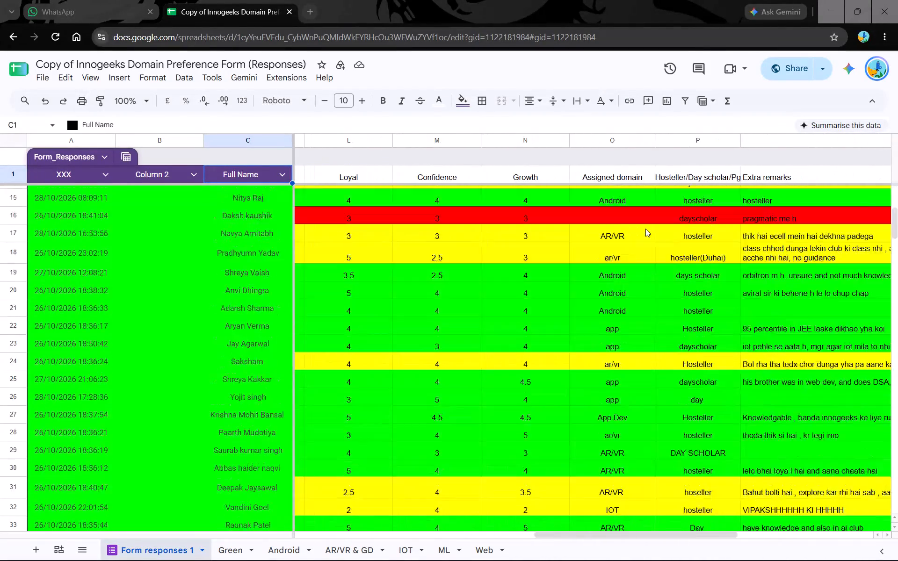
scroll(645, 229, down, 10)
scroll(645, 229, up, 2)
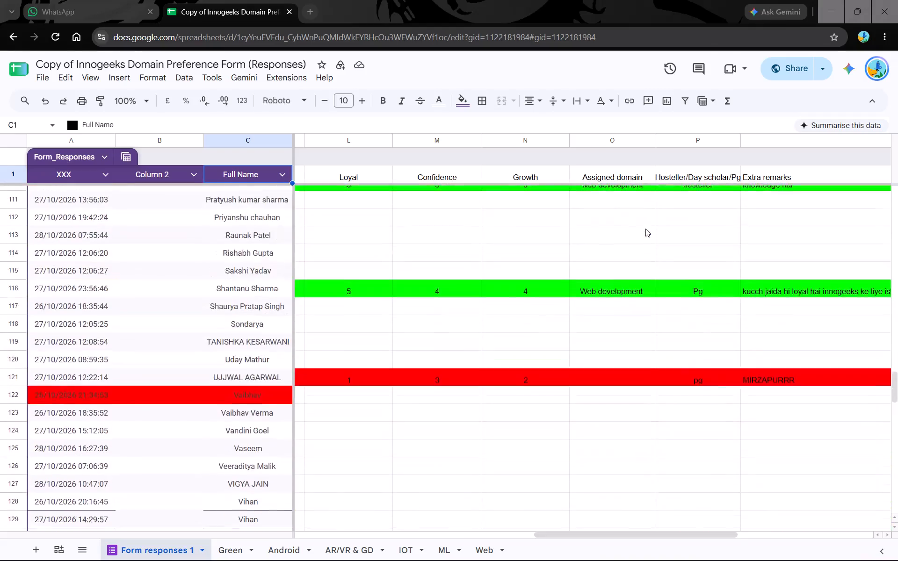
scroll(645, 229, up, 5)
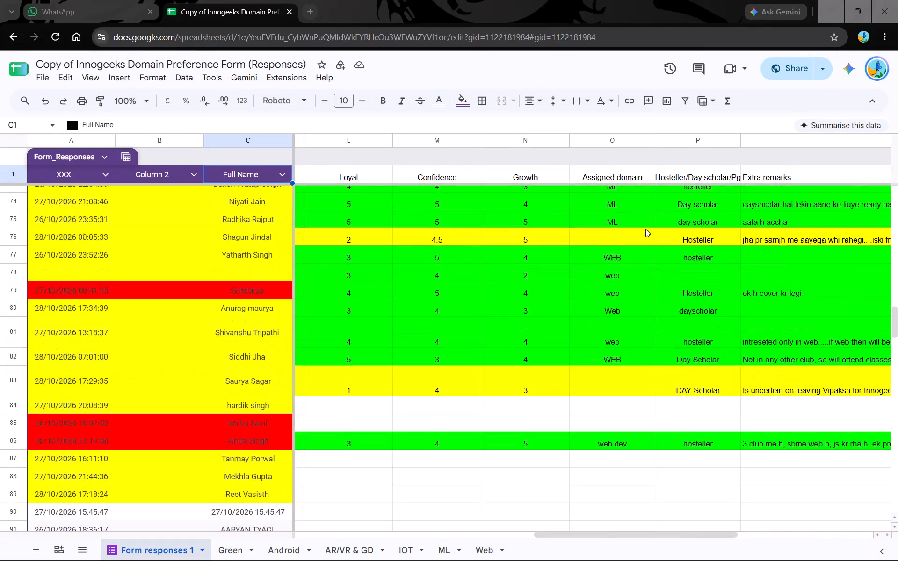
scroll(645, 229, up, 7)
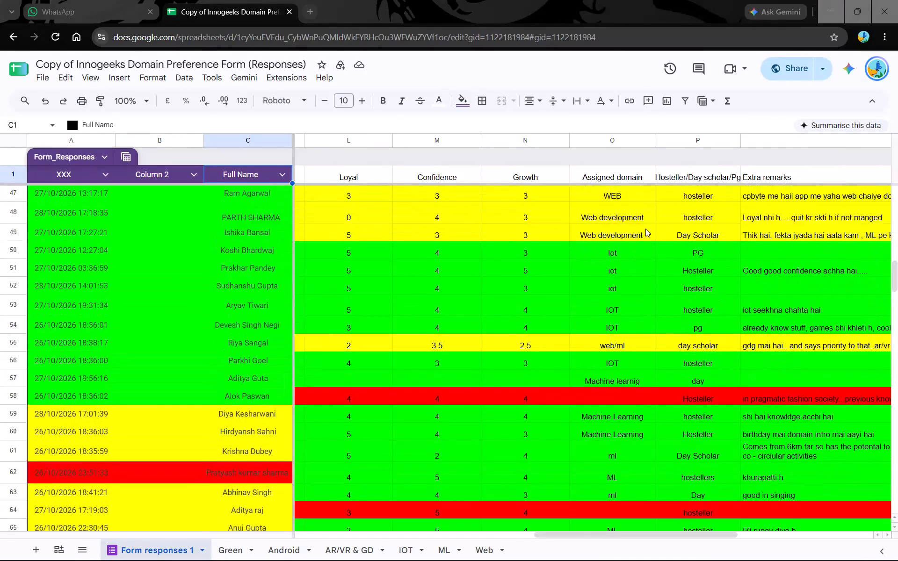
scroll(645, 229, up, 5)
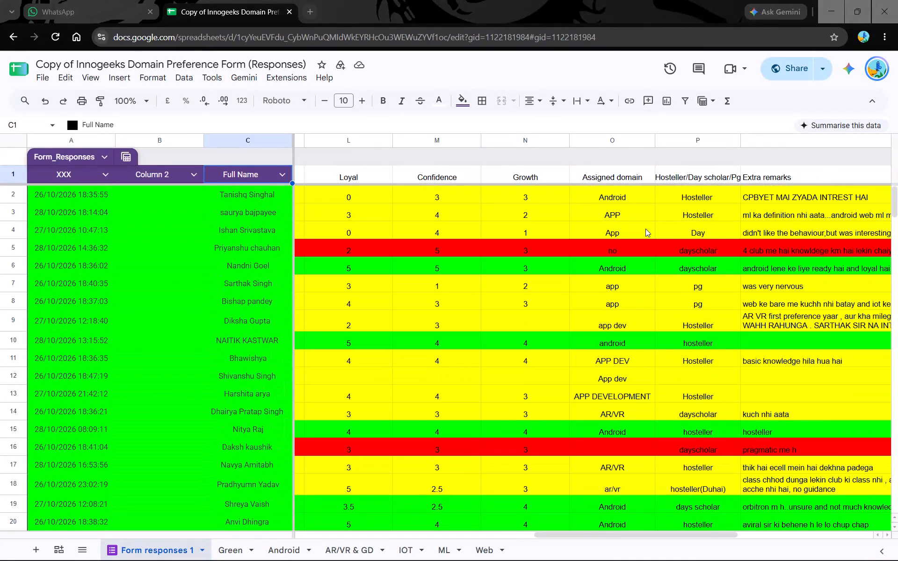
Check the first green-marked rows again, matching names and preferences against the Assigned domain and remarks columns.
scroll(645, 229, right, 13)
scroll(645, 229, left, 8)
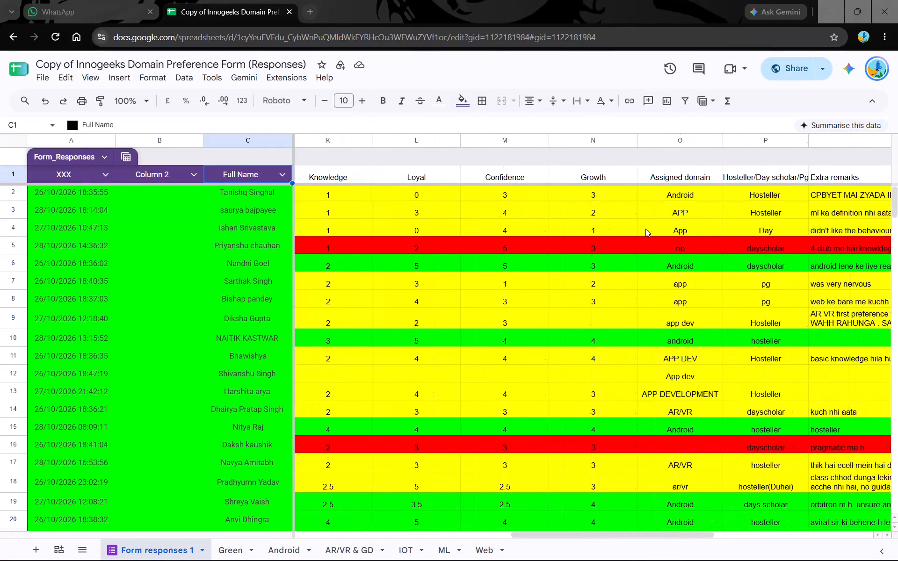
scroll(566, 208, right, 3)
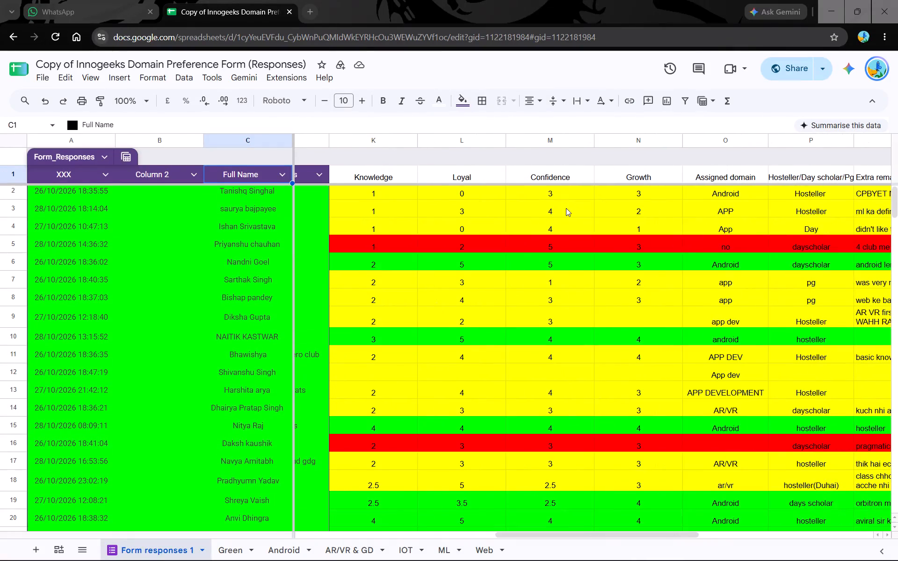
scroll(566, 208, right, 6)
scroll(566, 208, left, 7)
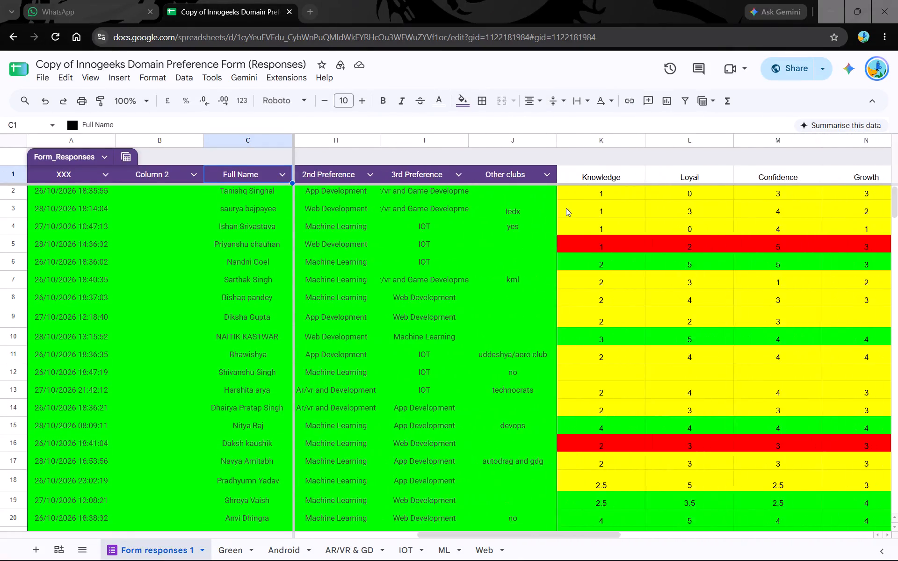
scroll(566, 208, left, 3)
scroll(566, 208, right, 2)
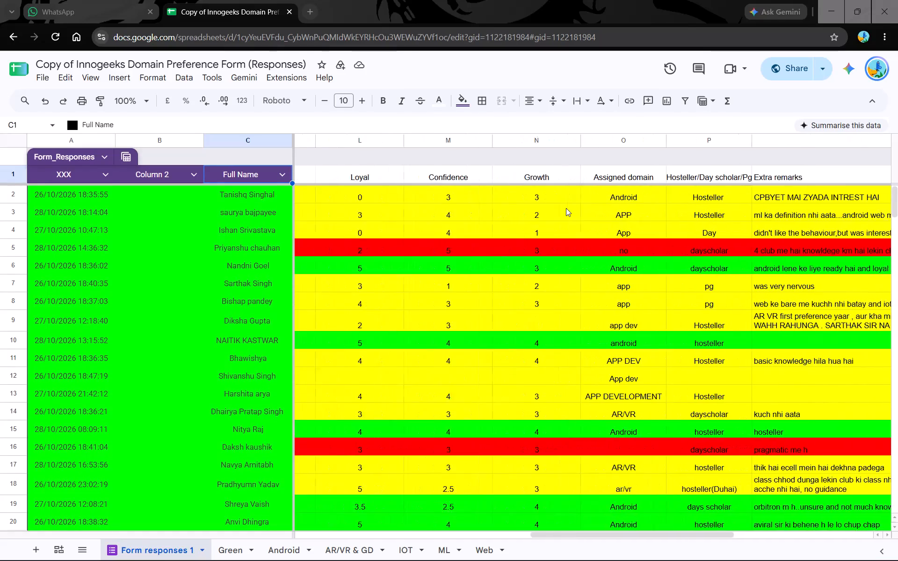
scroll(566, 208, right, 1)
scroll(566, 208, left, 3)
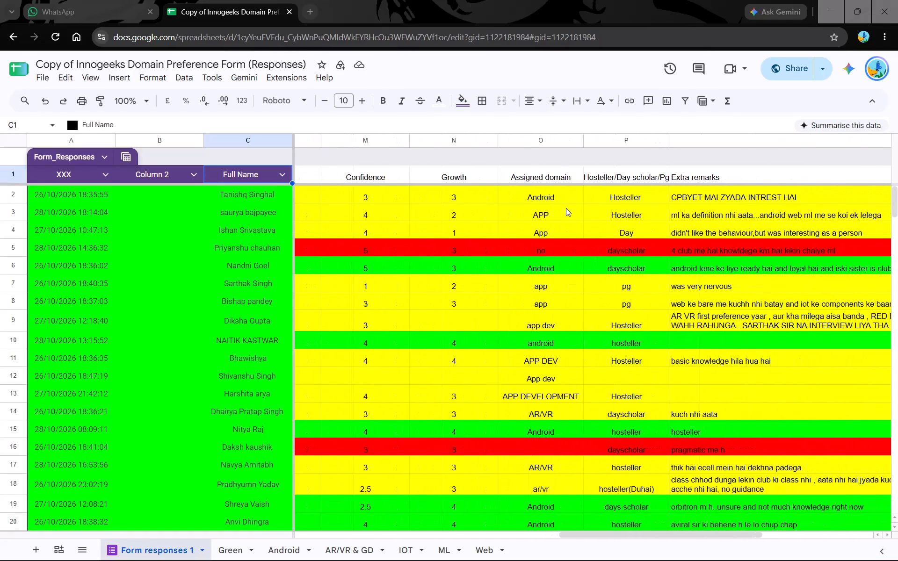
scroll(566, 208, left, 1)
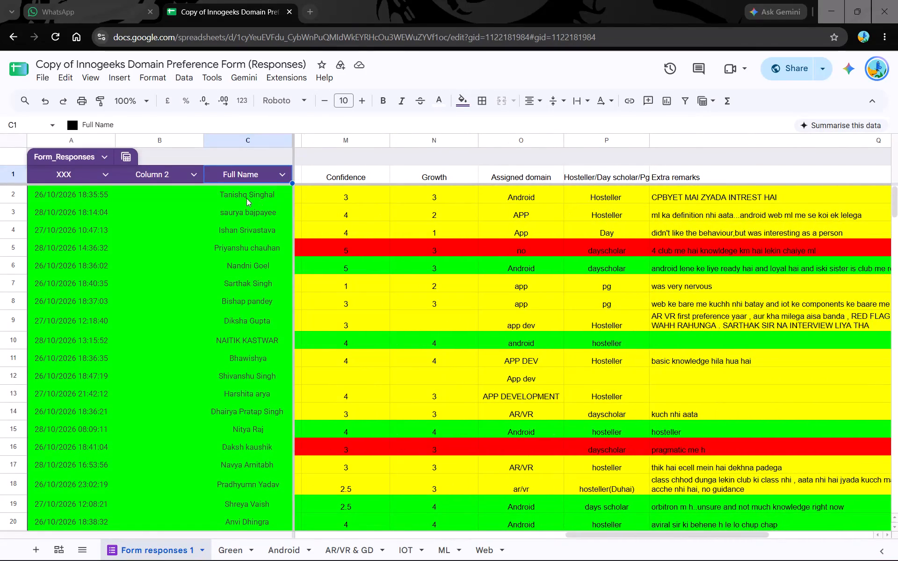
Copy the whole of row 2 from Form responses 1 into row 1 of the Android sheet and check its columns.
click(12, 194)
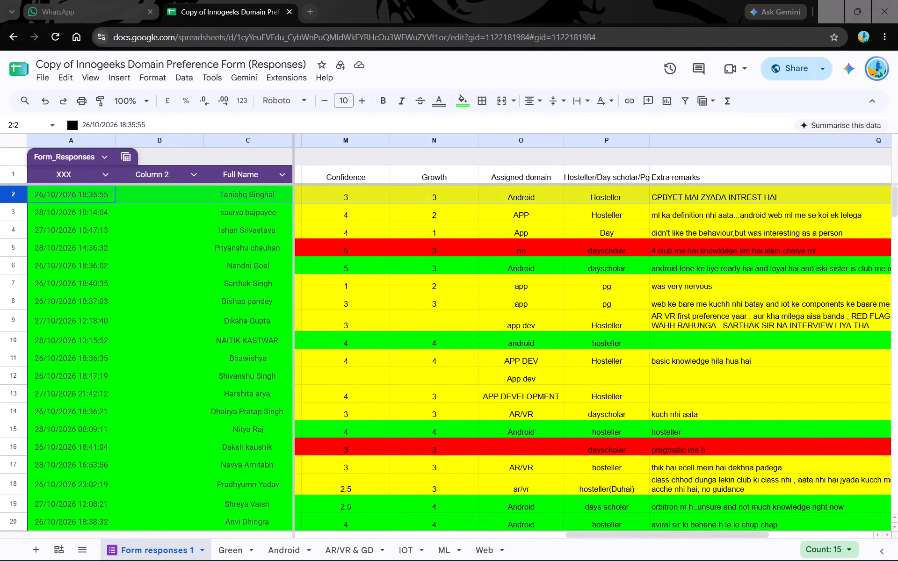
key(ctrl+c)
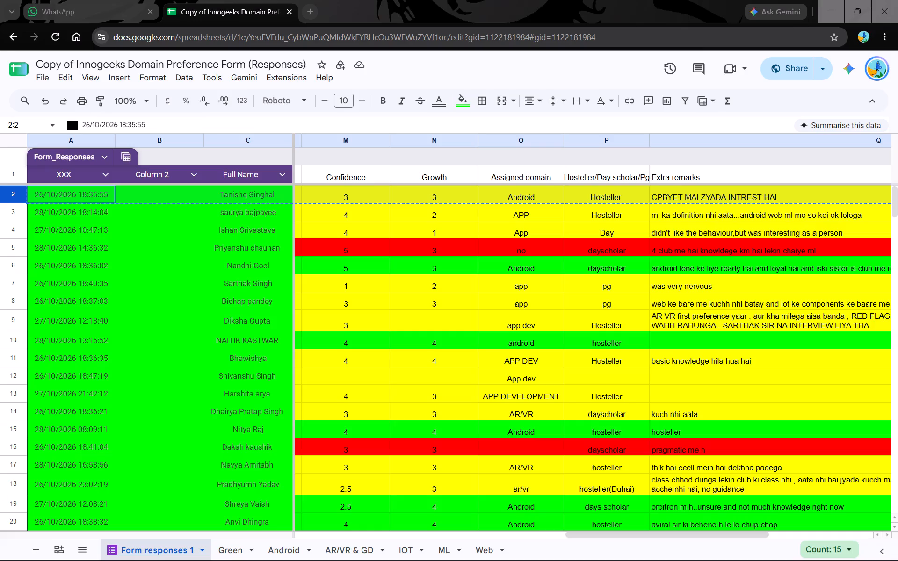
click(286, 541)
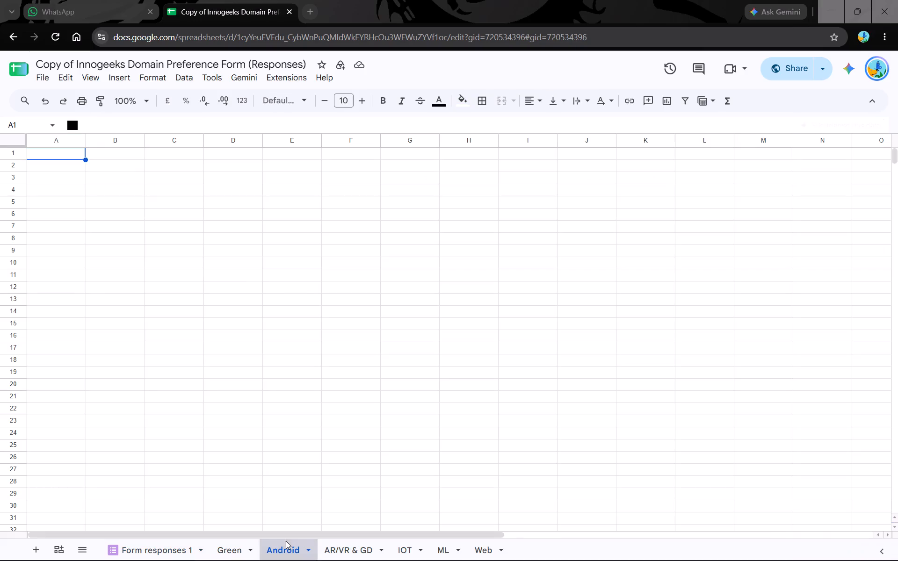
click(19, 152)
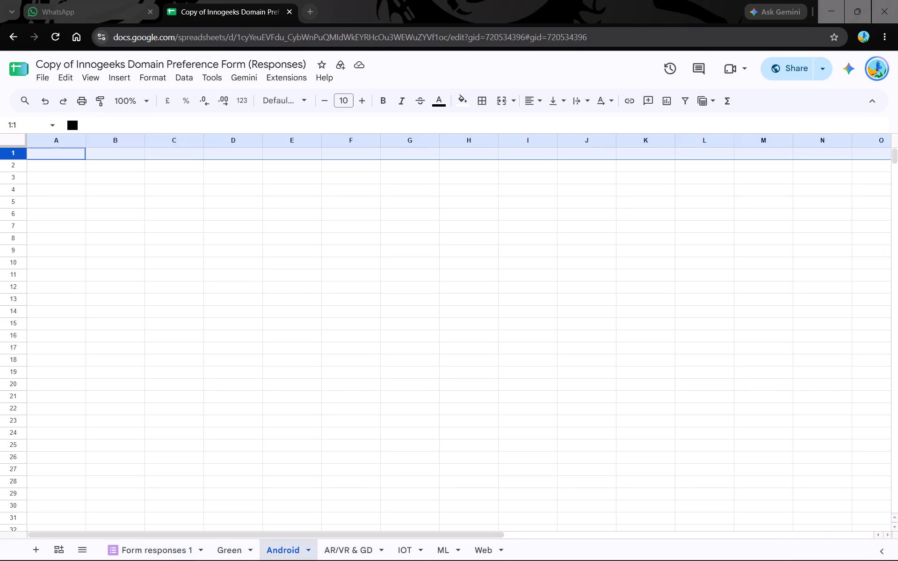
key(ctrl+v)
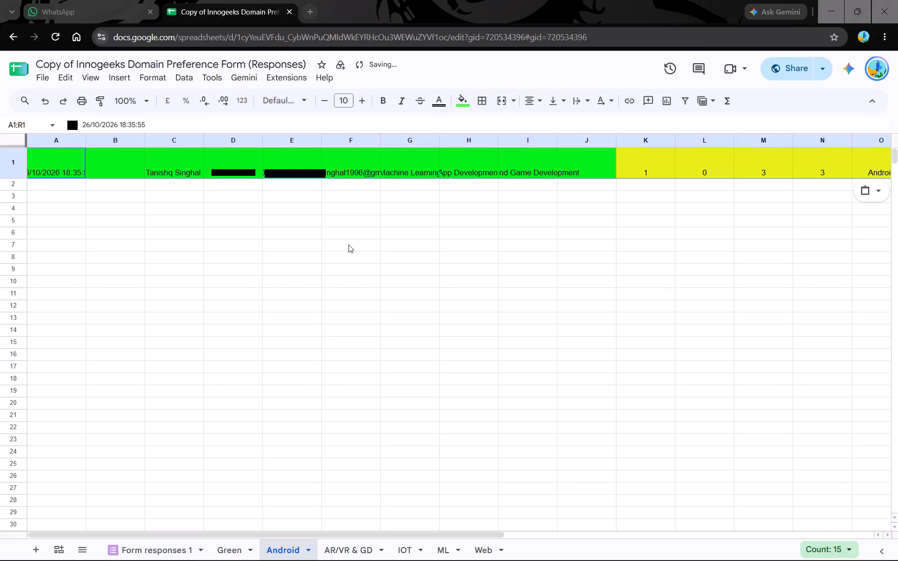
scroll(348, 245, left, 6)
scroll(348, 245, right, 2)
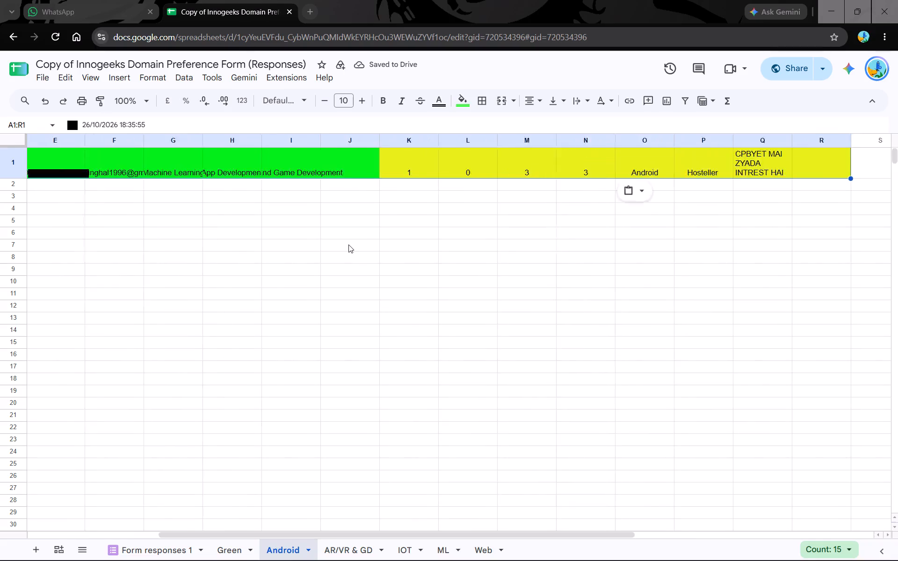
scroll(348, 245, right, 1)
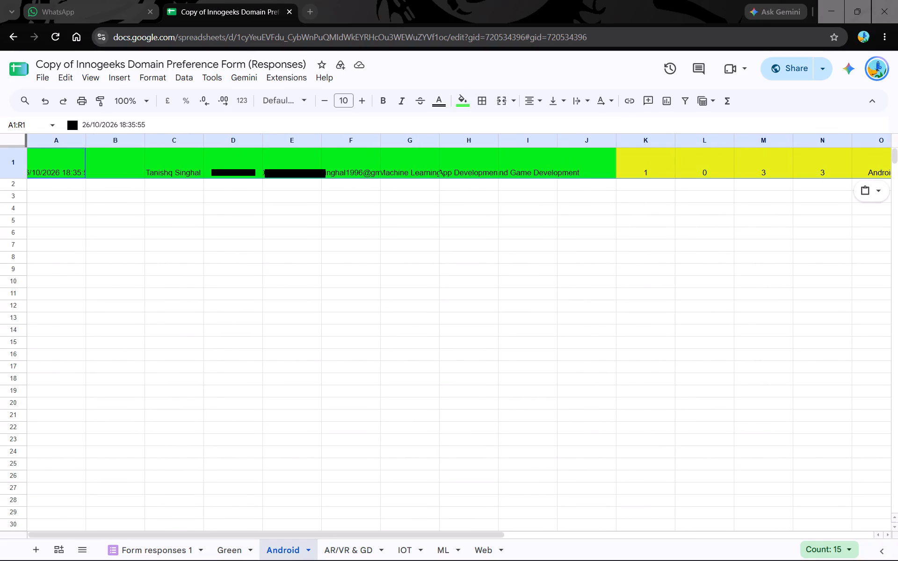
Undo the row pasted into row 1 of the Android sheet.
click(72, 185)
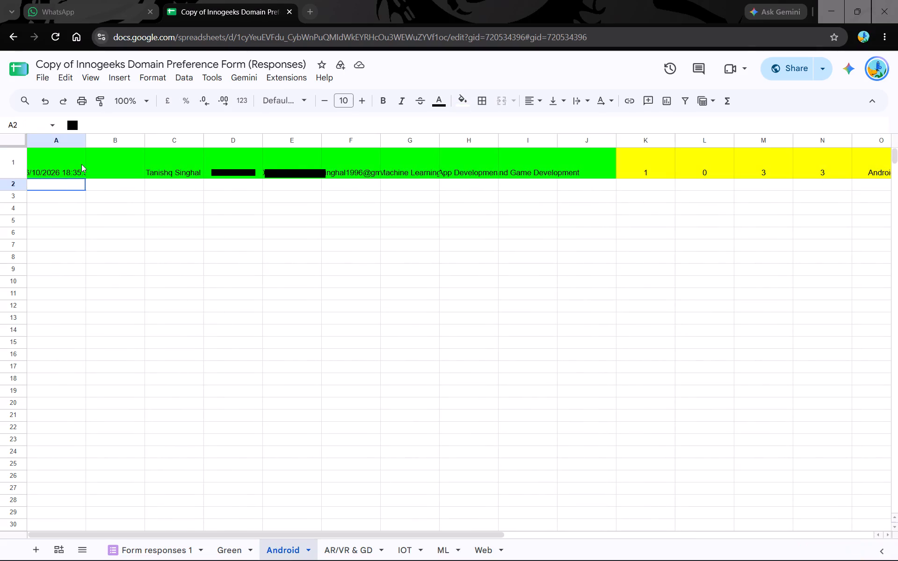
key(ctrl+z)
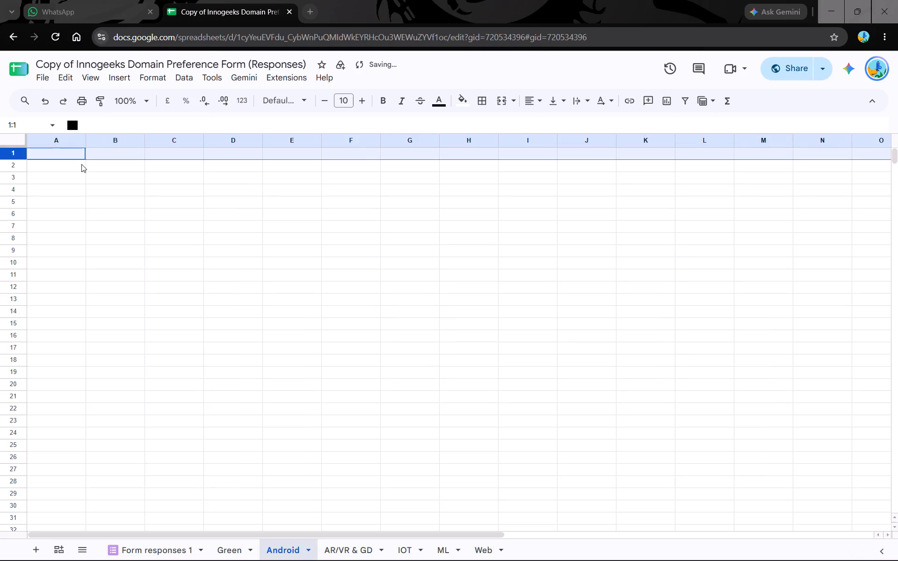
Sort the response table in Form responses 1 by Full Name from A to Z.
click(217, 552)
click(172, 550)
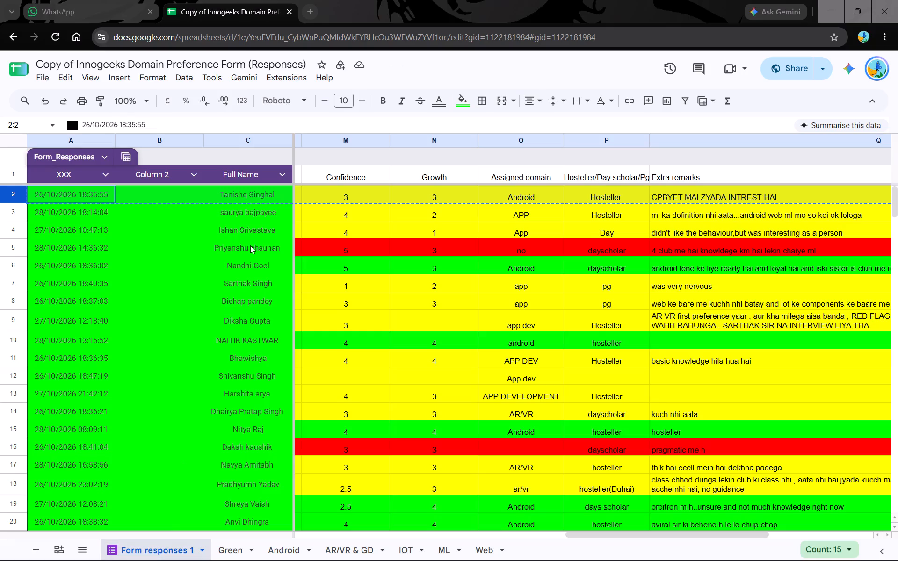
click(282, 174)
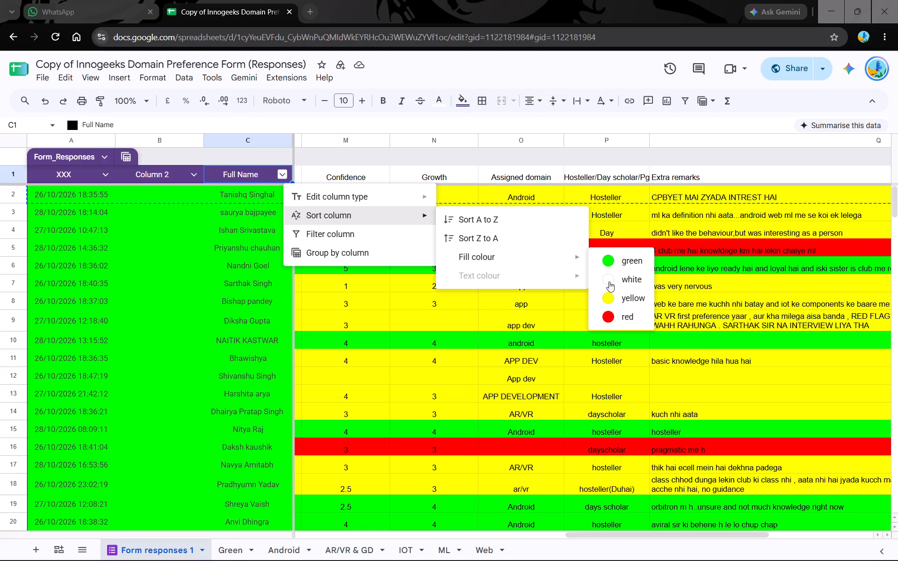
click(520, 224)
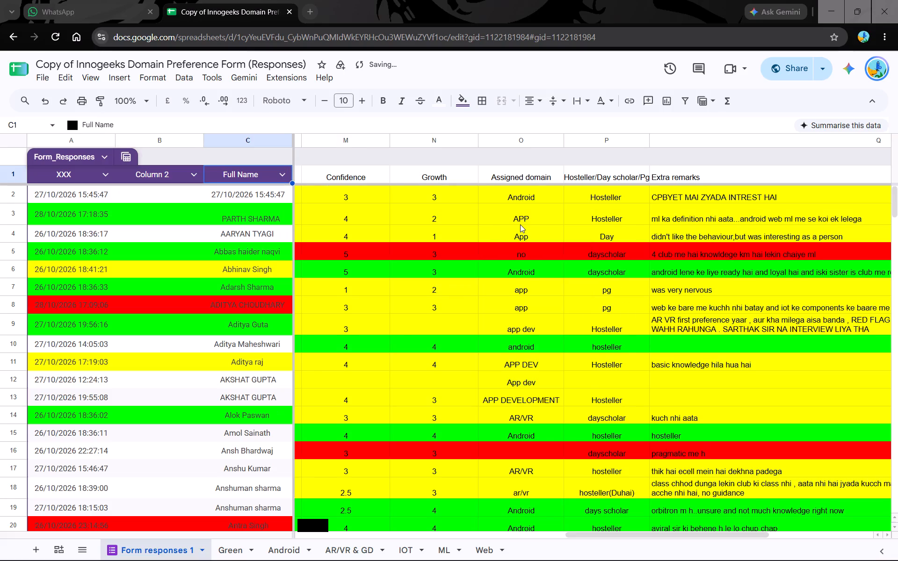
Compare the sorted names and preferences in the first rows with the Knowledge, Loyal and Confidence rating columns.
scroll(520, 224, right, 15)
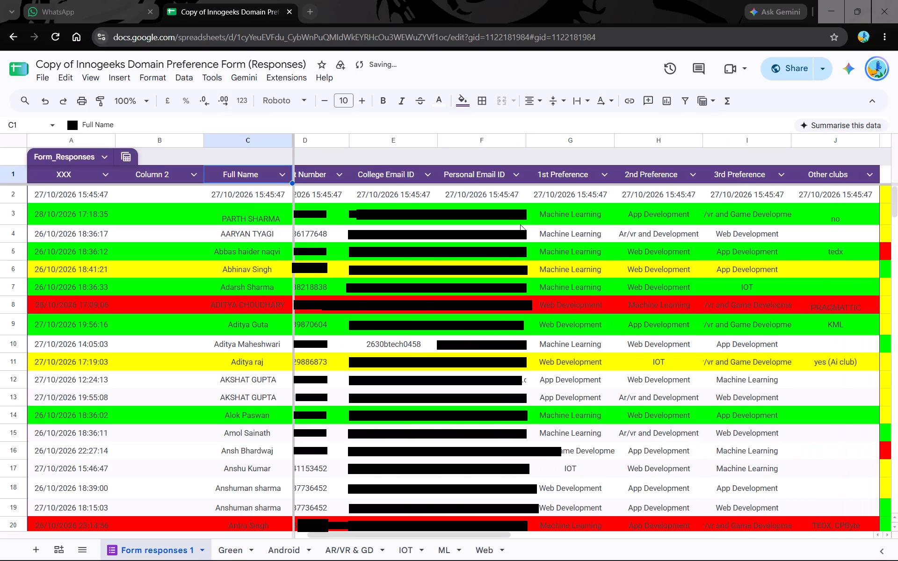
scroll(520, 224, right, 1)
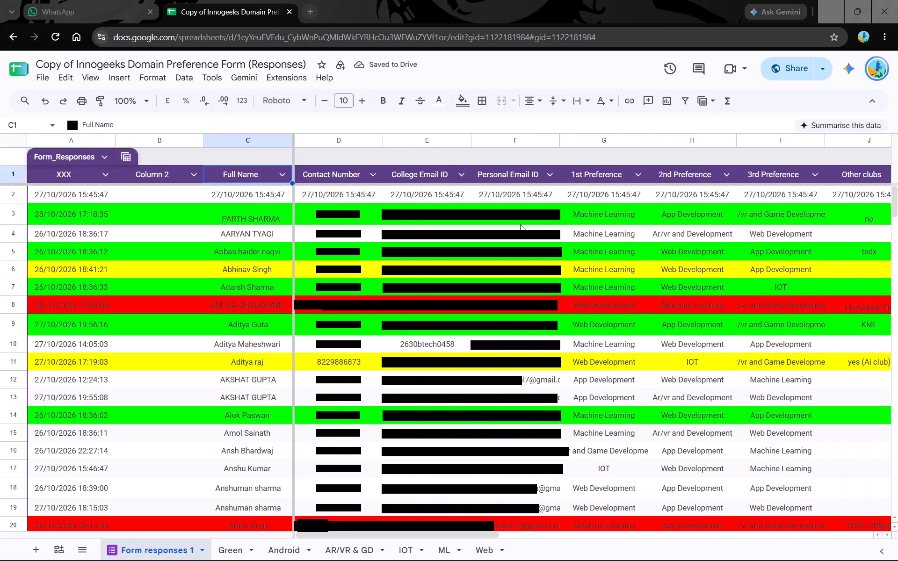
scroll(520, 224, left, 6)
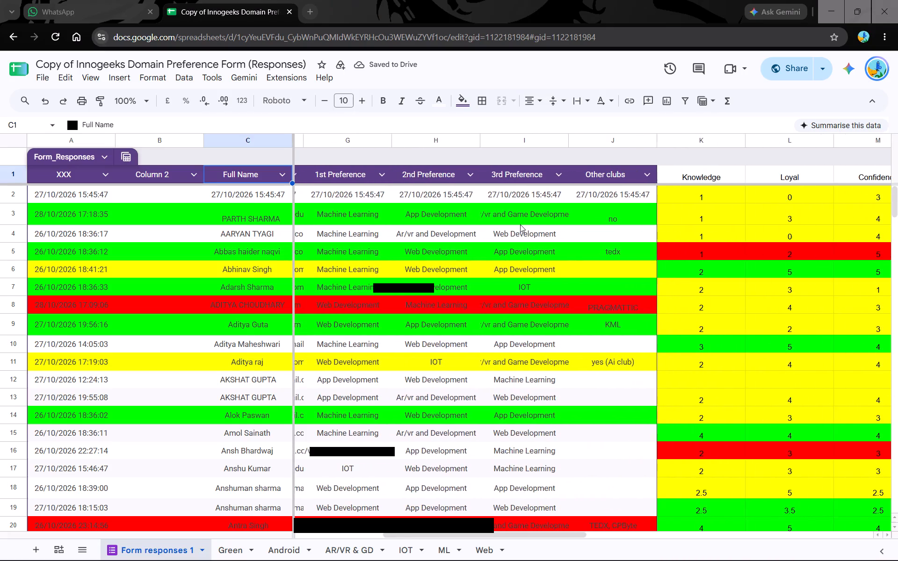
scroll(520, 224, right, 8)
scroll(520, 224, up, 2)
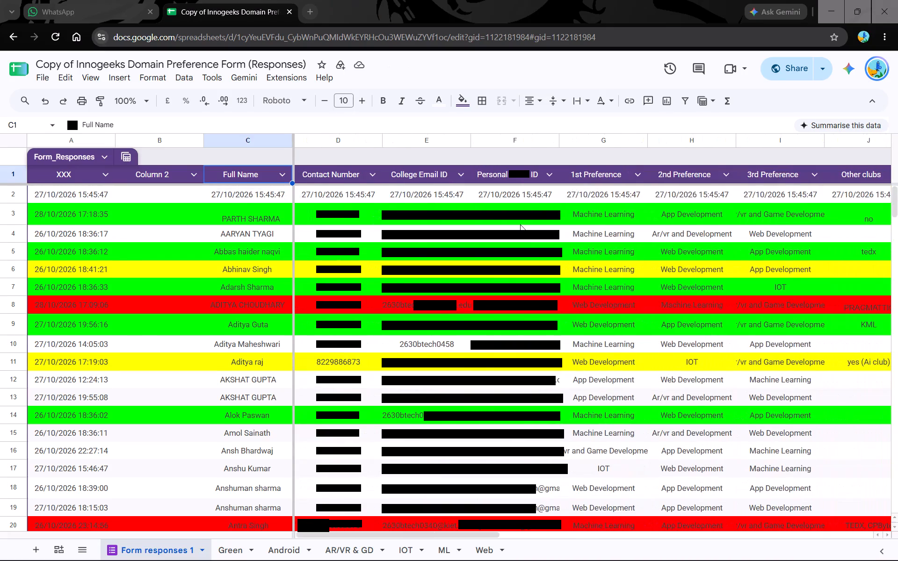
Examine the name-sorted table down to its last rows, checking row colours and preferences against the ratings and remarks columns.
scroll(520, 224, down, 9)
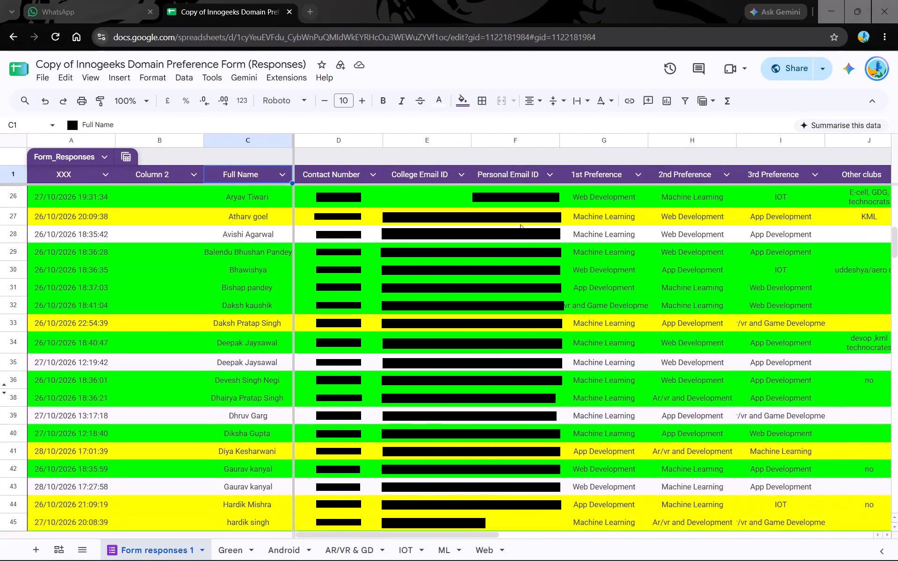
scroll(520, 224, down, 8)
scroll(520, 224, up, 1)
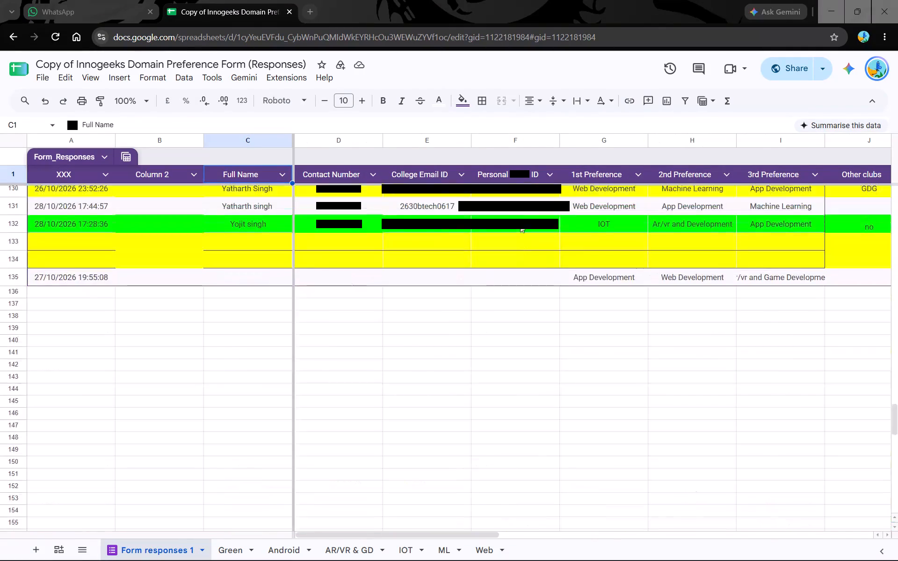
scroll(520, 224, up, 3)
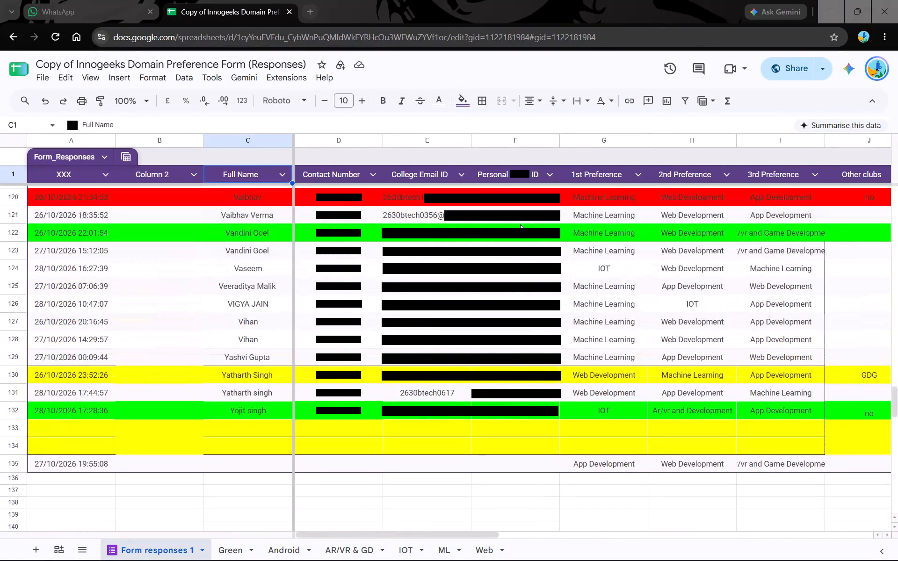
scroll(629, 404, left, 12)
scroll(629, 404, right, 1)
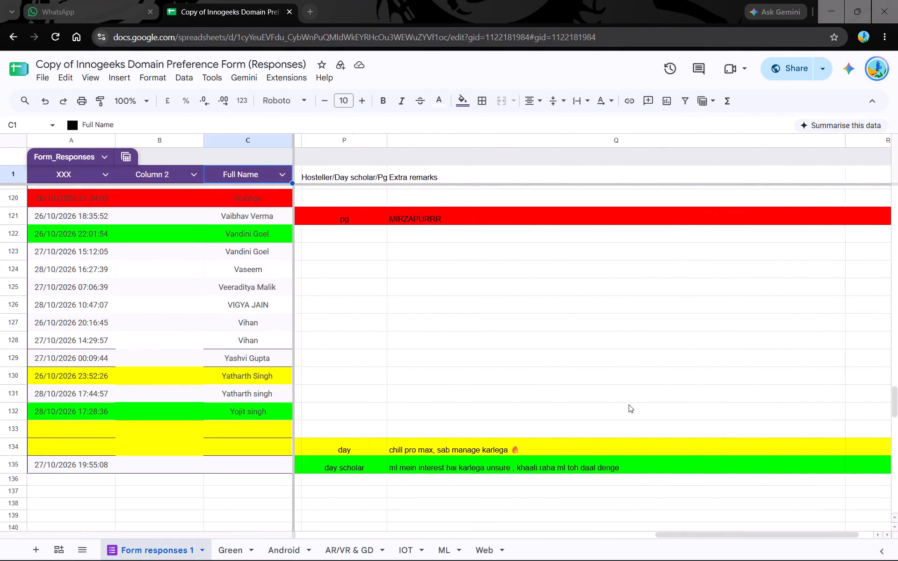
scroll(629, 404, right, 15)
scroll(629, 404, down, 1)
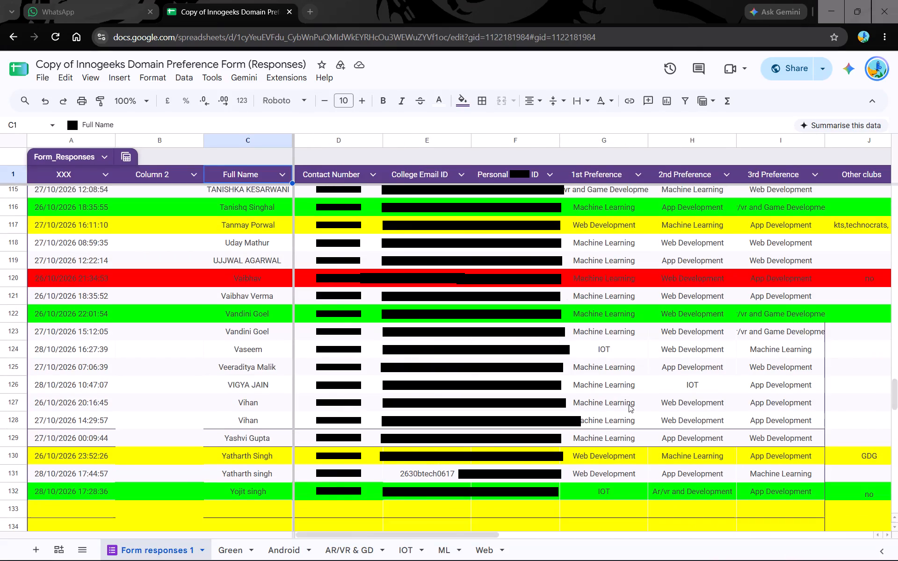
scroll(629, 404, down, 4)
scroll(629, 404, up, 3)
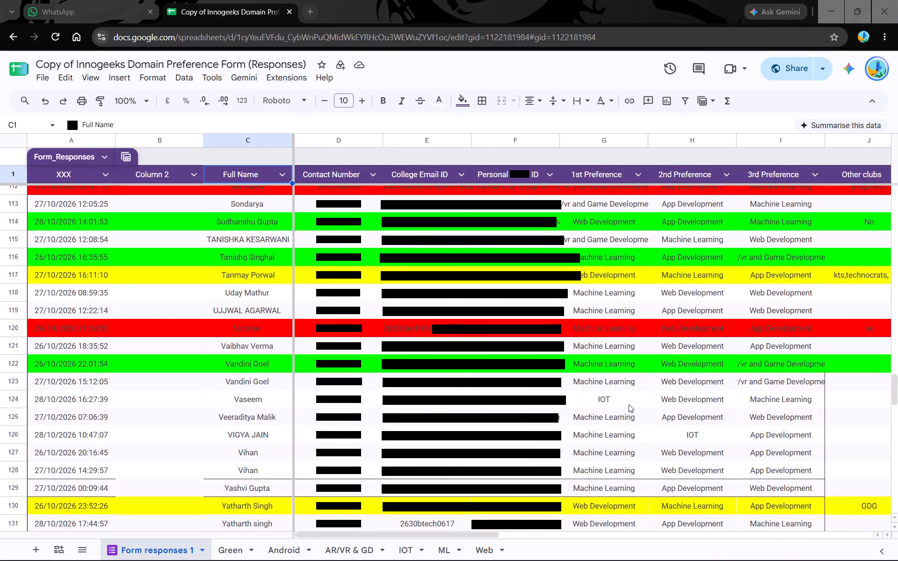
scroll(629, 404, up, 20)
scroll(629, 404, up, 3)
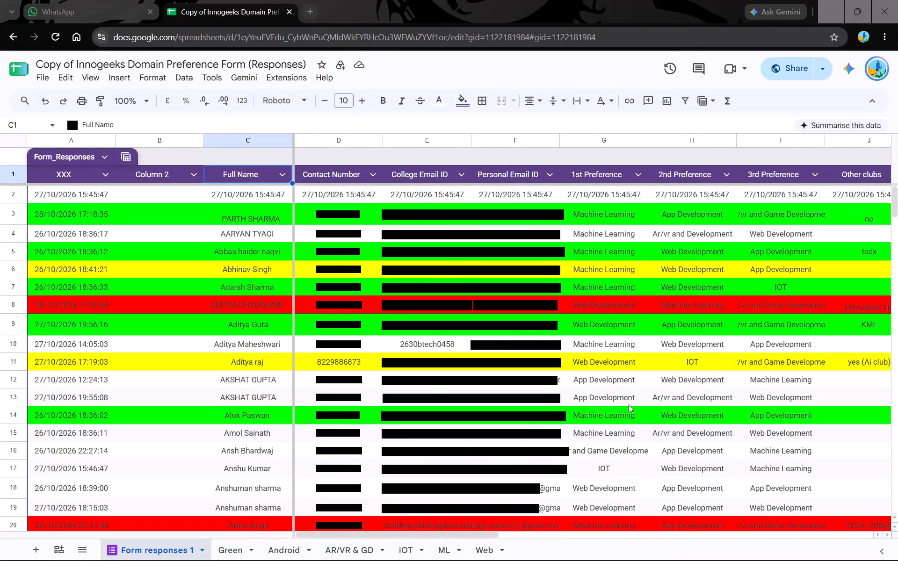
scroll(629, 404, left, 5)
scroll(526, 356, left, 3)
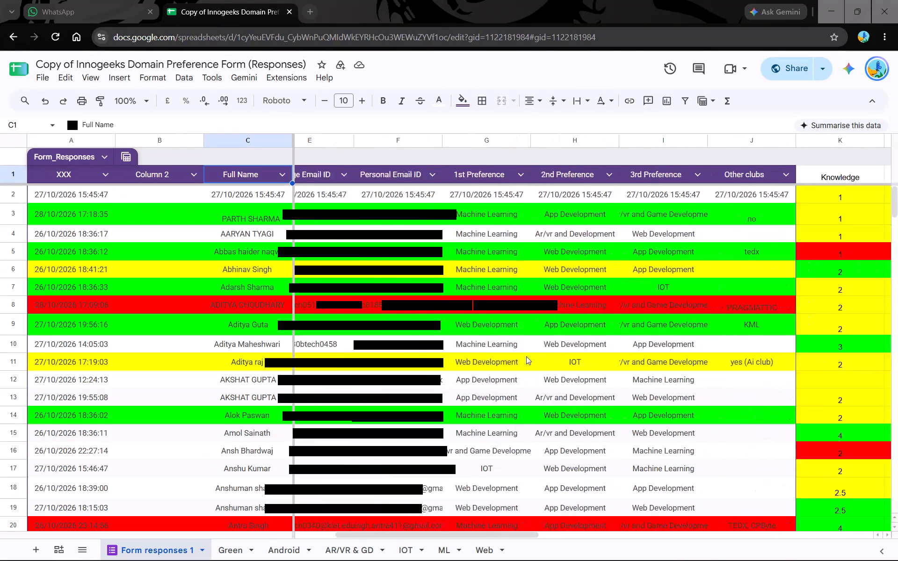
scroll(526, 356, left, 2)
scroll(526, 356, right, 14)
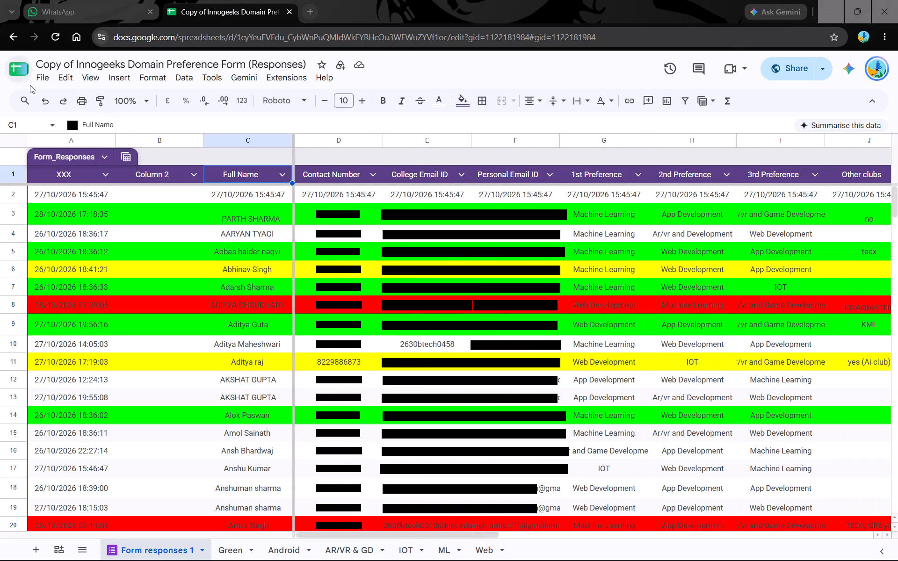
Undo the A to Z name sort and the earlier colour sort of the response table.
double_click(45, 107)
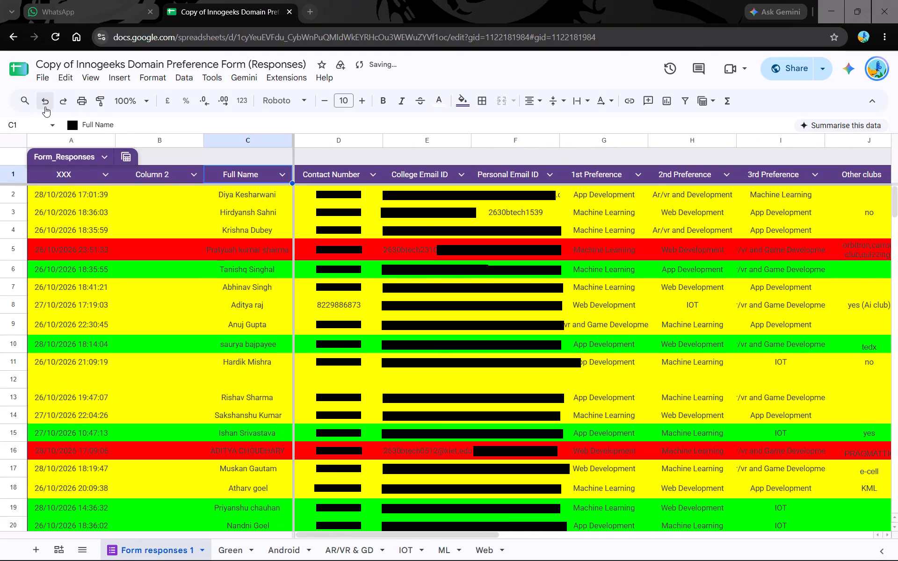
Check throughout the response table that names and row colours line up with the Assigned domain and Extra remarks columns.
scroll(299, 356, down, 7)
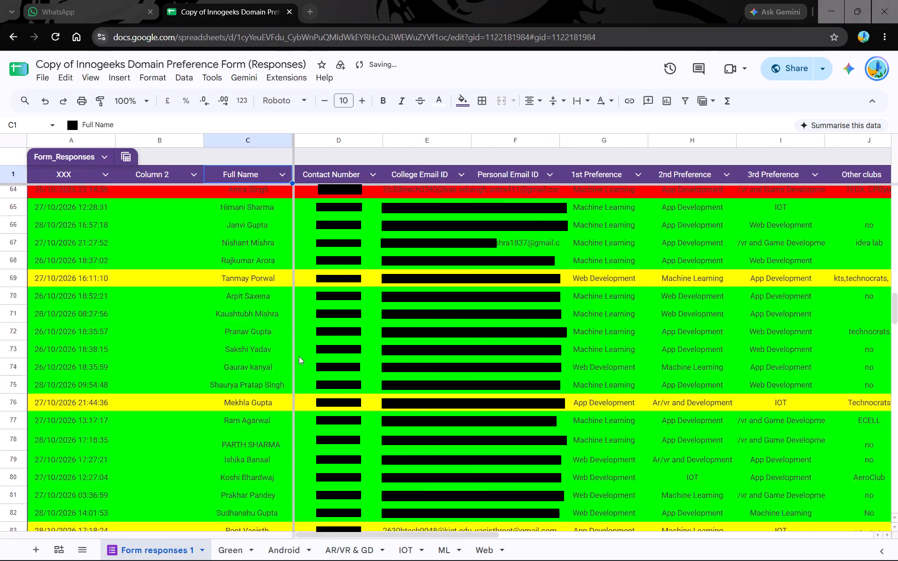
scroll(299, 356, down, 8)
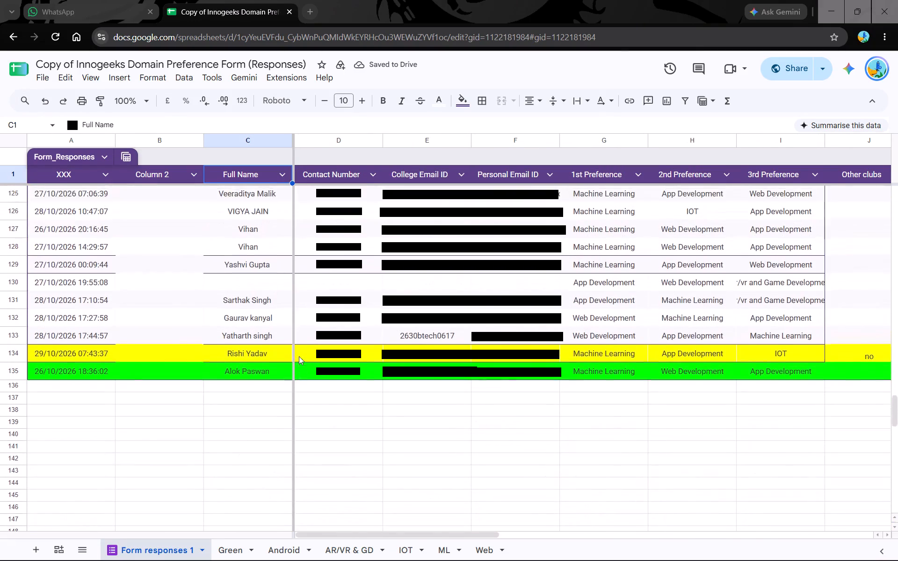
scroll(299, 356, down, 1)
scroll(299, 356, left, 9)
scroll(299, 356, up, 4)
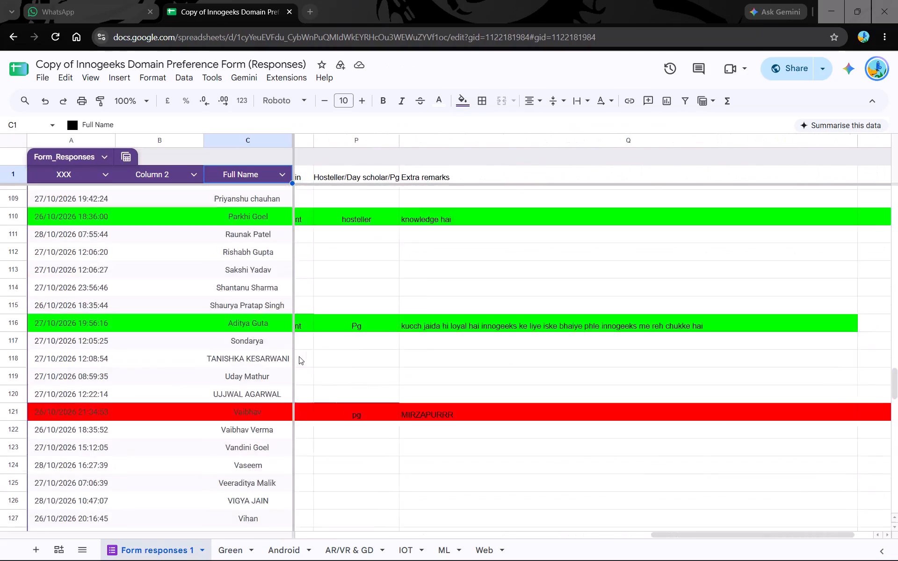
scroll(299, 356, up, 13)
scroll(550, 342, right, 3)
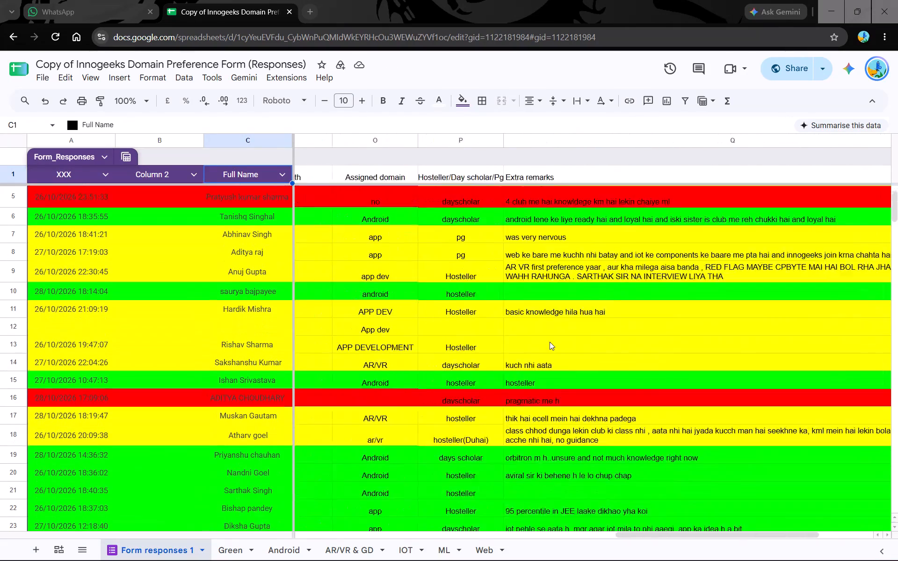
scroll(550, 342, right, 5)
scroll(550, 342, up, 5)
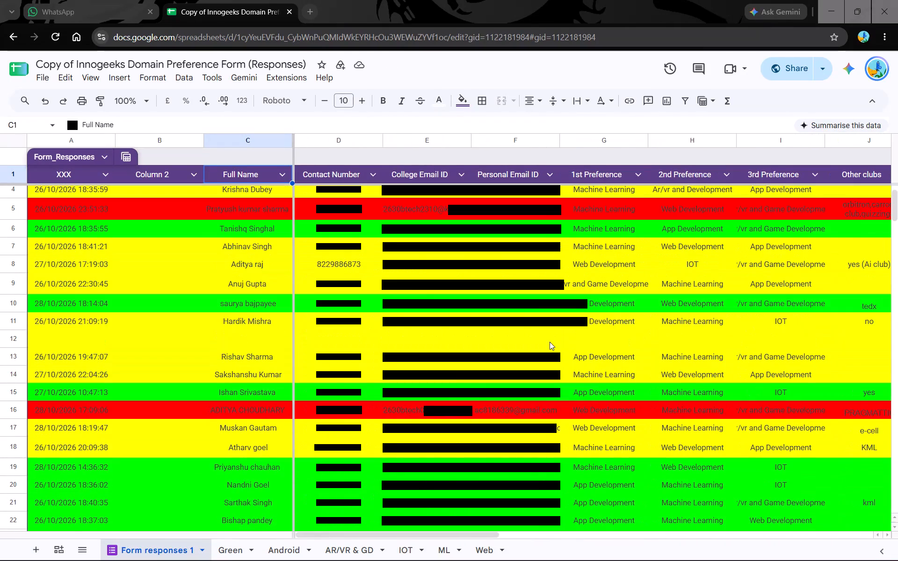
scroll(550, 342, up, 3)
scroll(550, 342, left, 6)
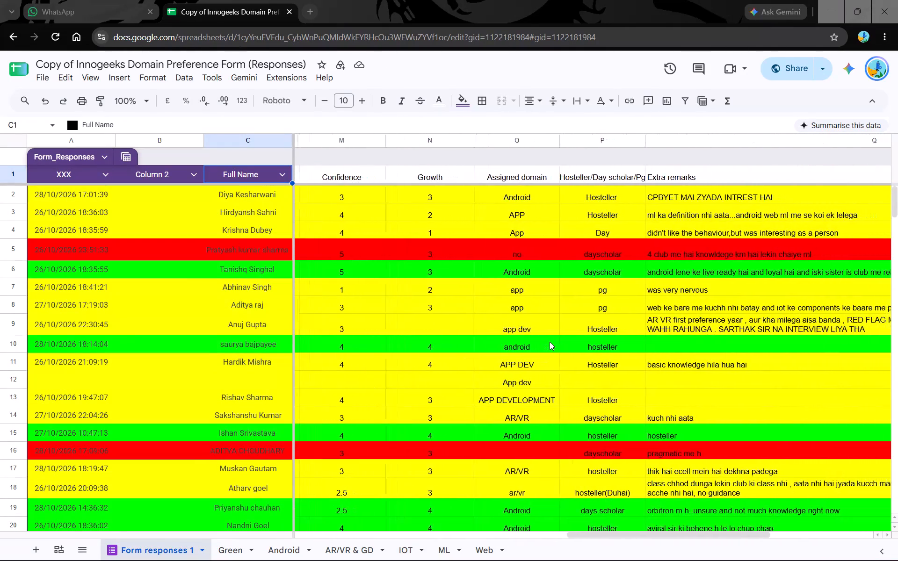
scroll(550, 342, left, 2)
scroll(550, 342, right, 1)
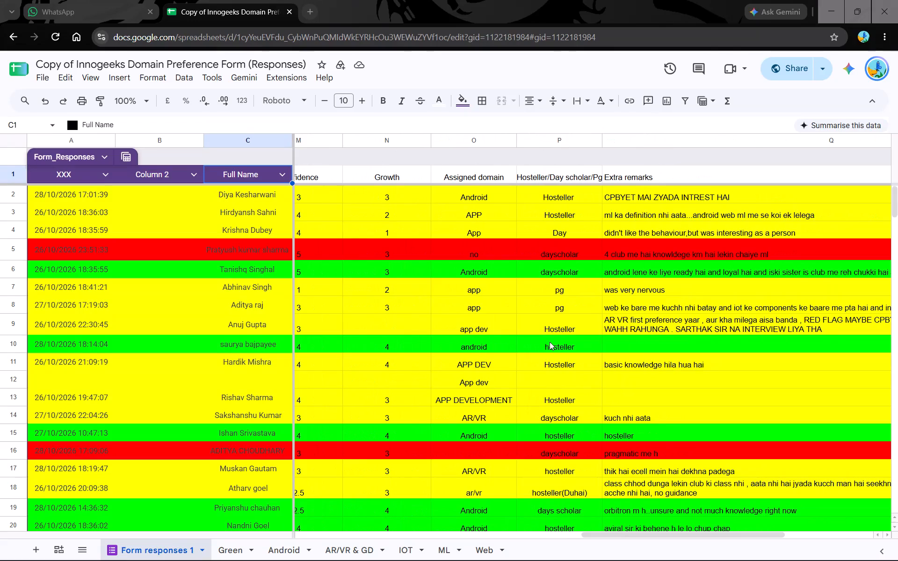
scroll(550, 342, down, 3)
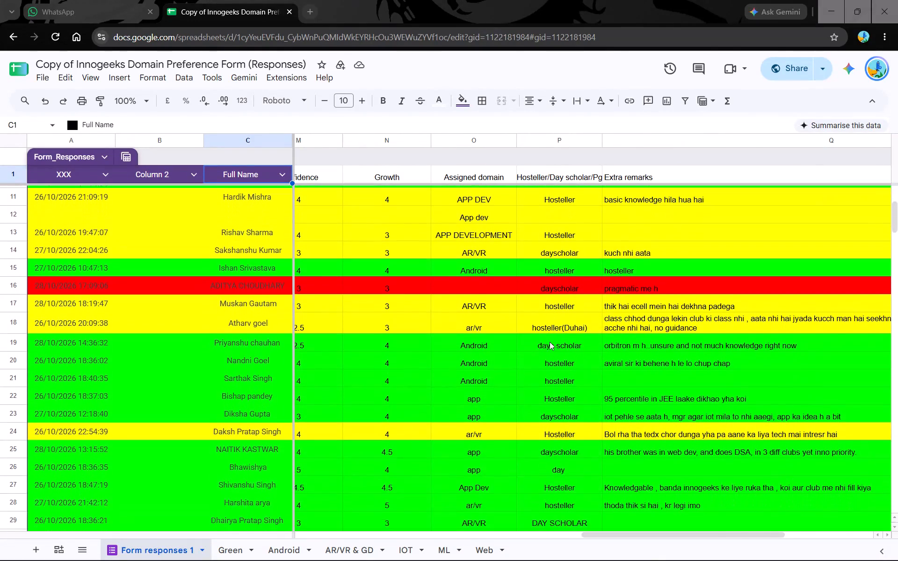
scroll(550, 342, down, 3)
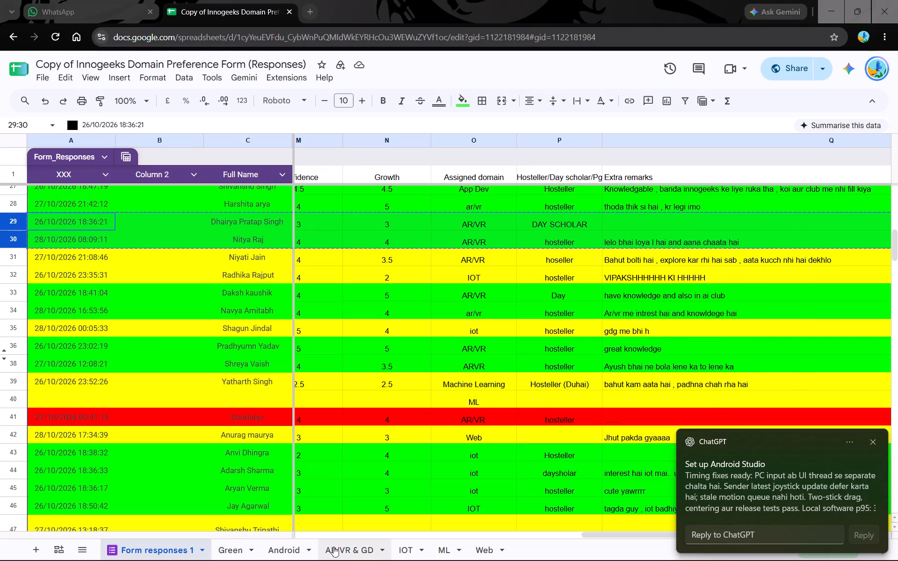
click(352, 552)
scroll(51, 173, right, 6)
click(14, 173)
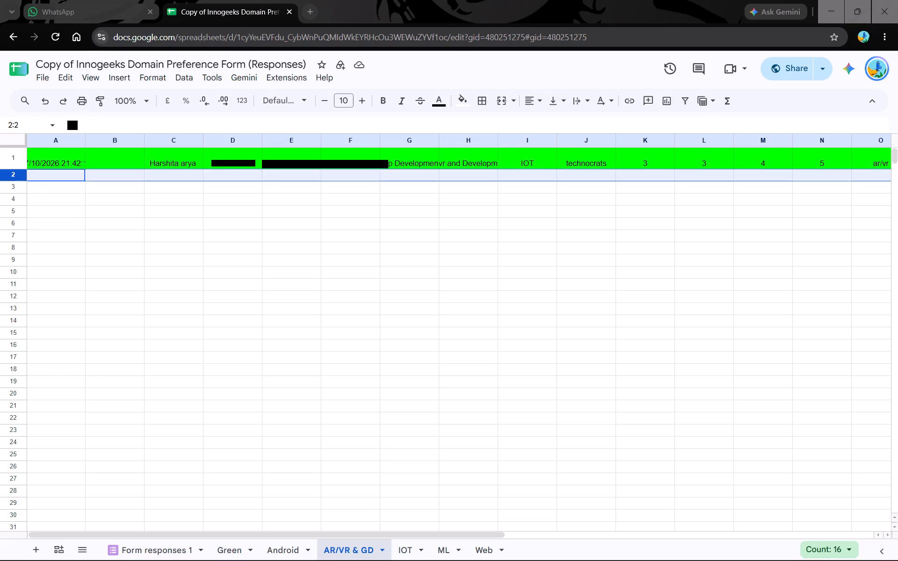
key(shift+Down)
key(ctrl+v)
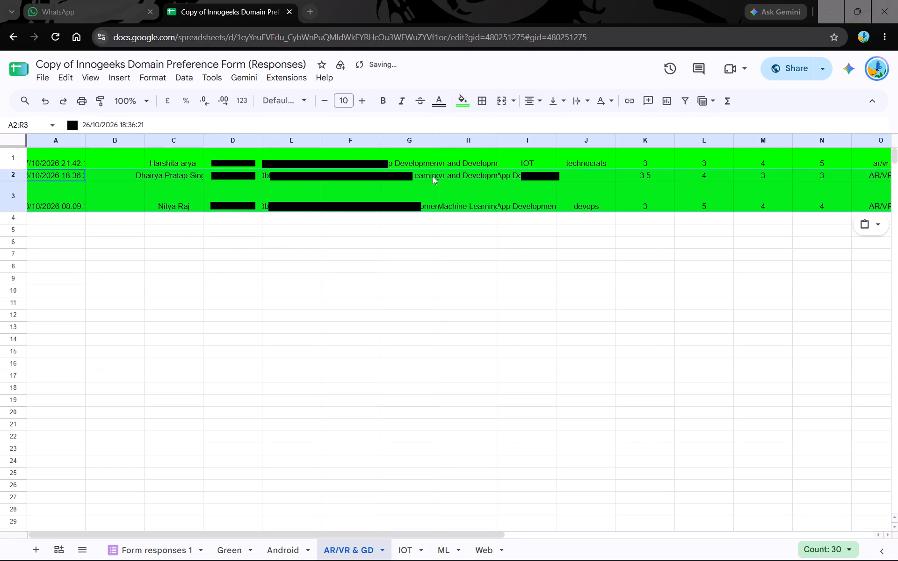
Widen columns C and Q of the AR/VR & GD sheet to fit the full names and the extra remarks.
scroll(433, 176, right, 3)
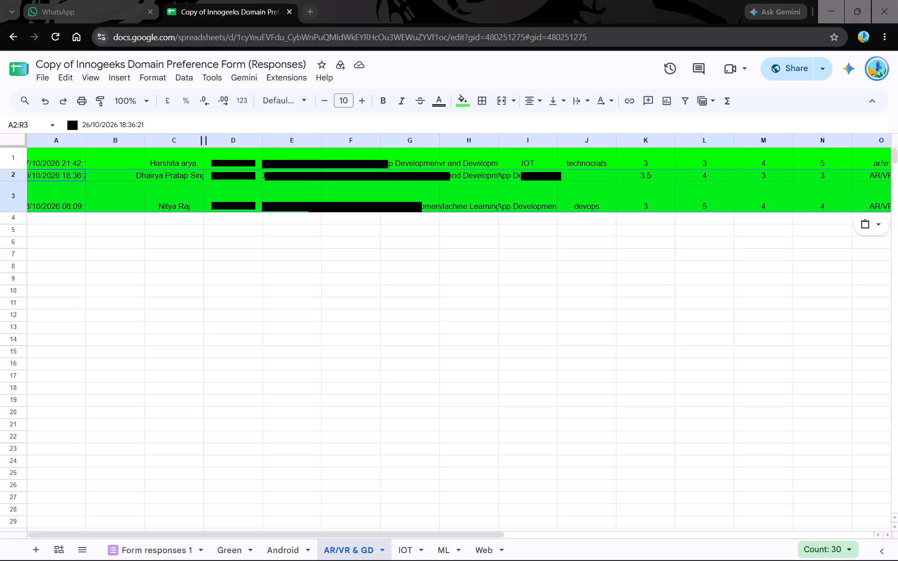
drag(203, 140, 242, 138)
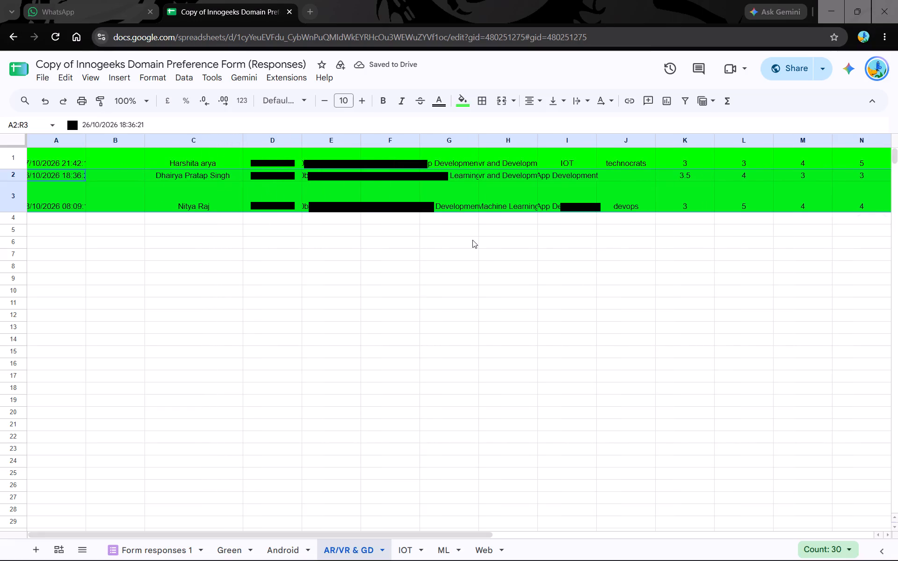
scroll(487, 201, left, 5)
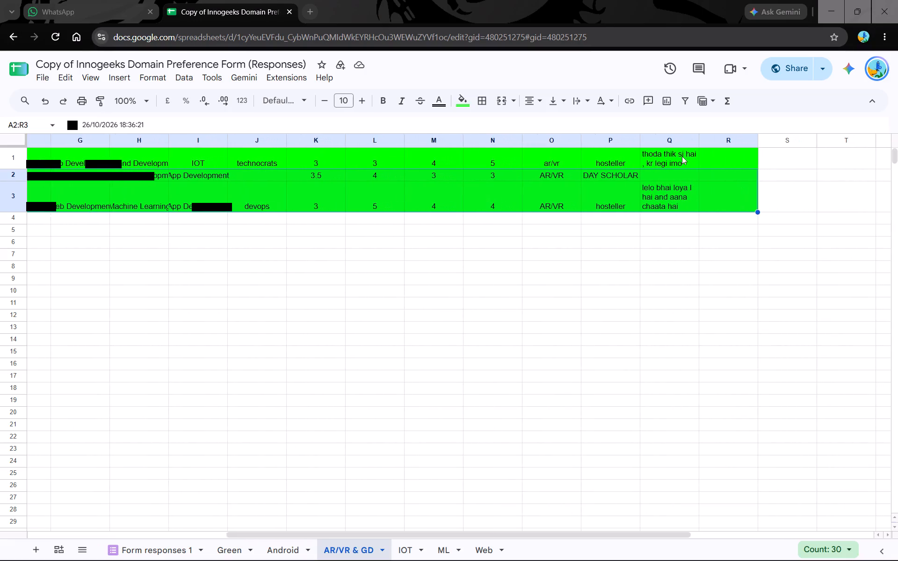
drag(695, 140, 780, 156)
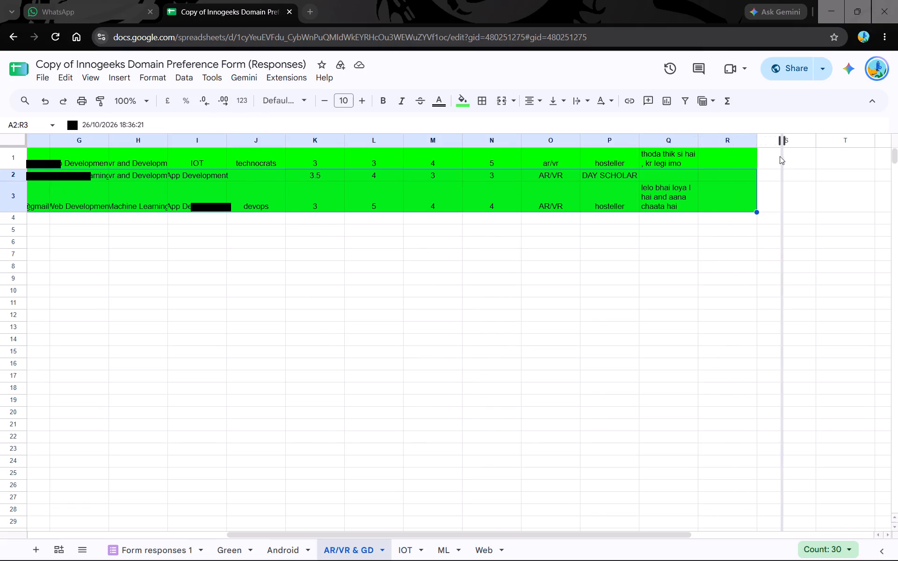
drag(780, 156, 802, 155)
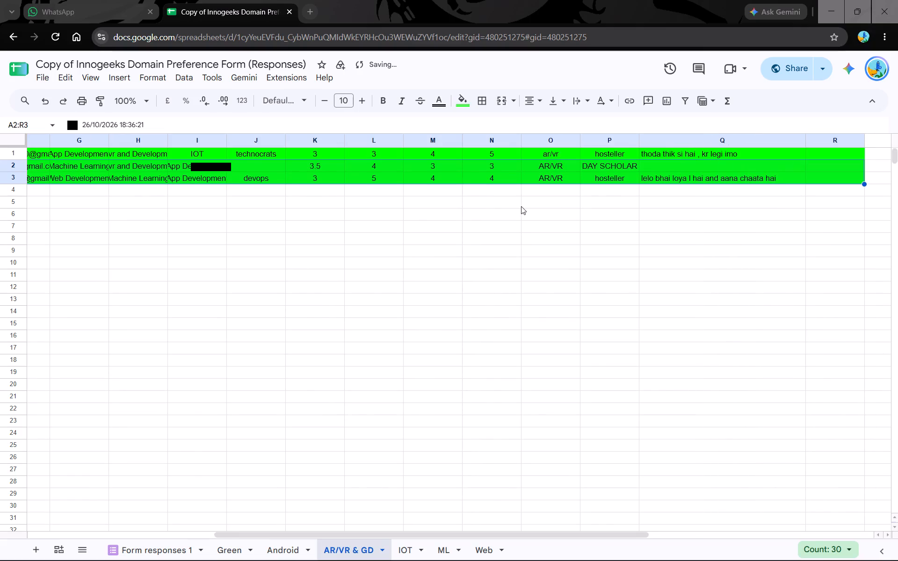
Widen columns D, E and F of the AR/VR & GD sheet and check the layout across the remaining columns.
scroll(520, 207, right, 7)
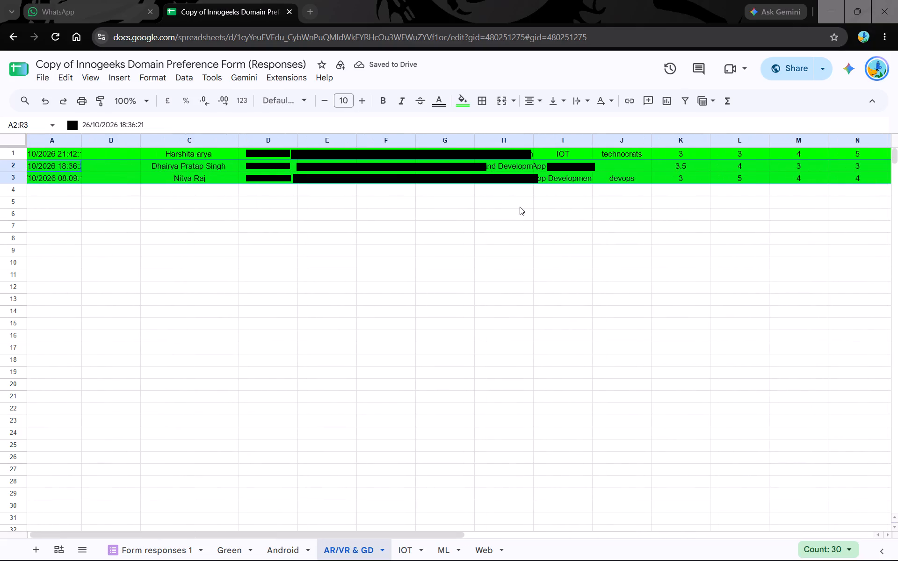
scroll(520, 207, right, 2)
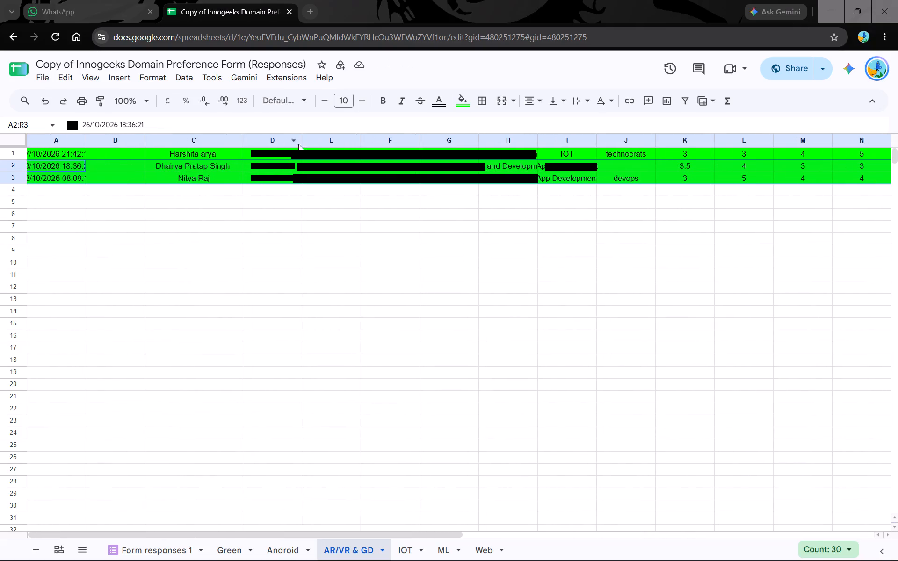
drag(302, 144, 338, 142)
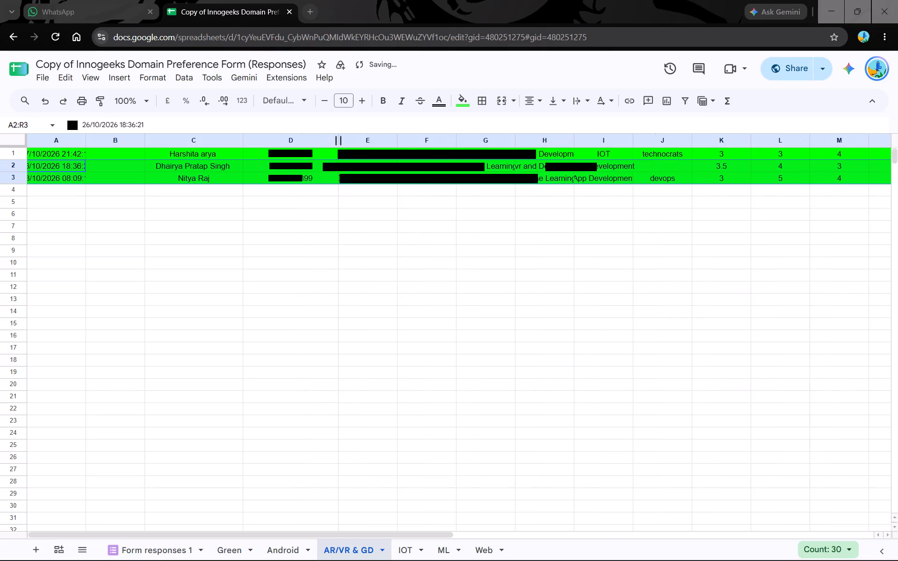
drag(398, 144, 417, 144)
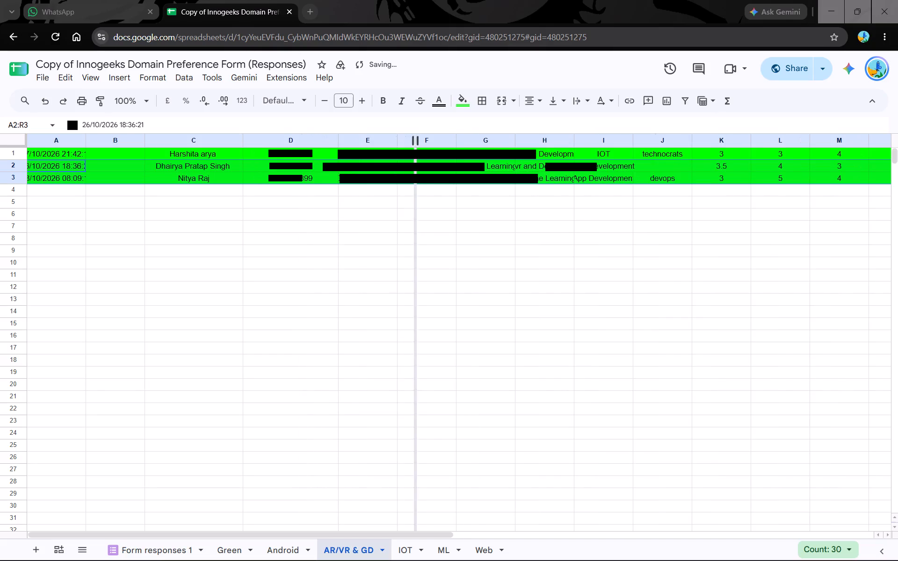
drag(417, 144, 439, 139)
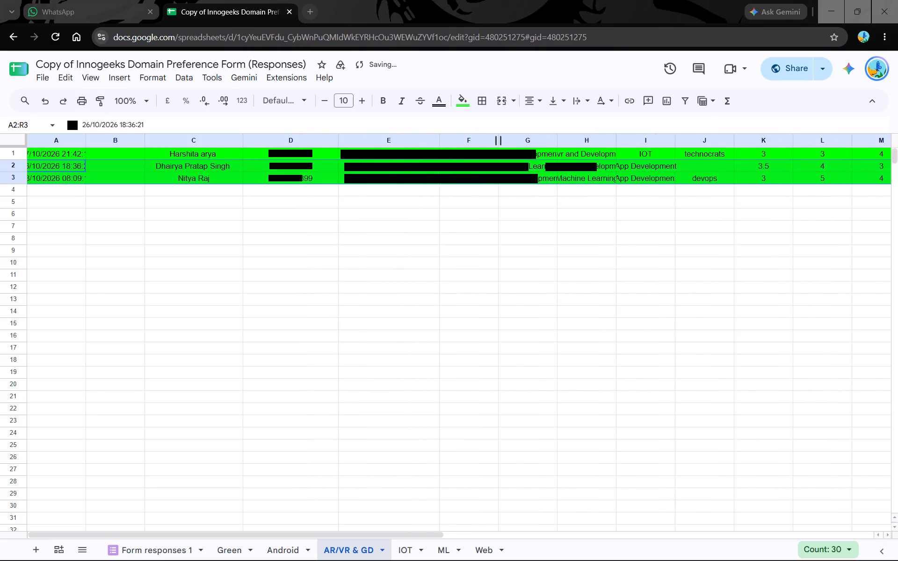
drag(499, 141, 539, 144)
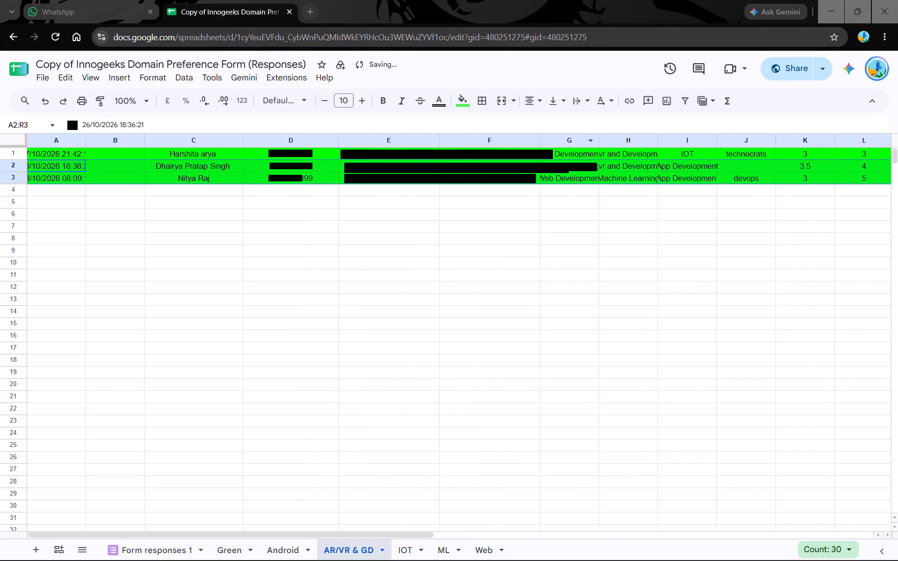
scroll(600, 144, left, 5)
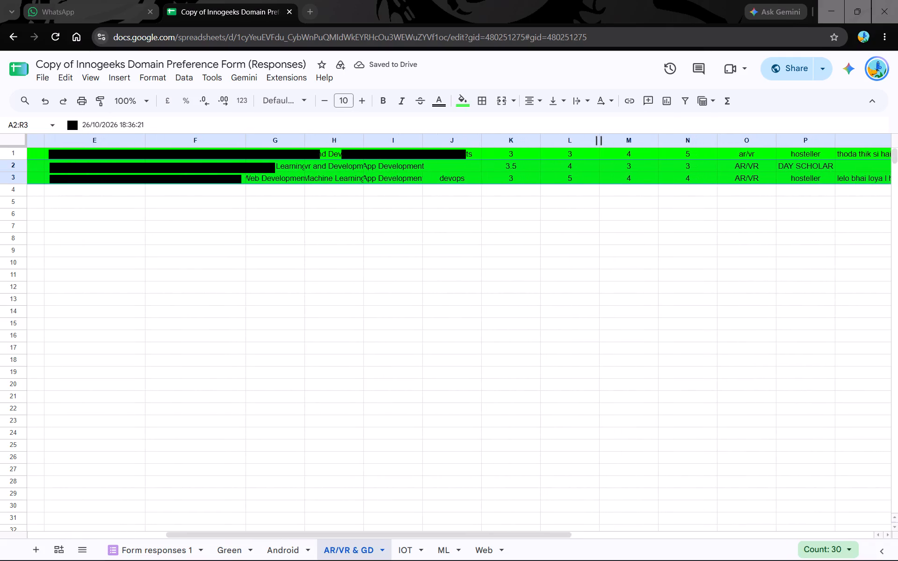
scroll(600, 144, left, 5)
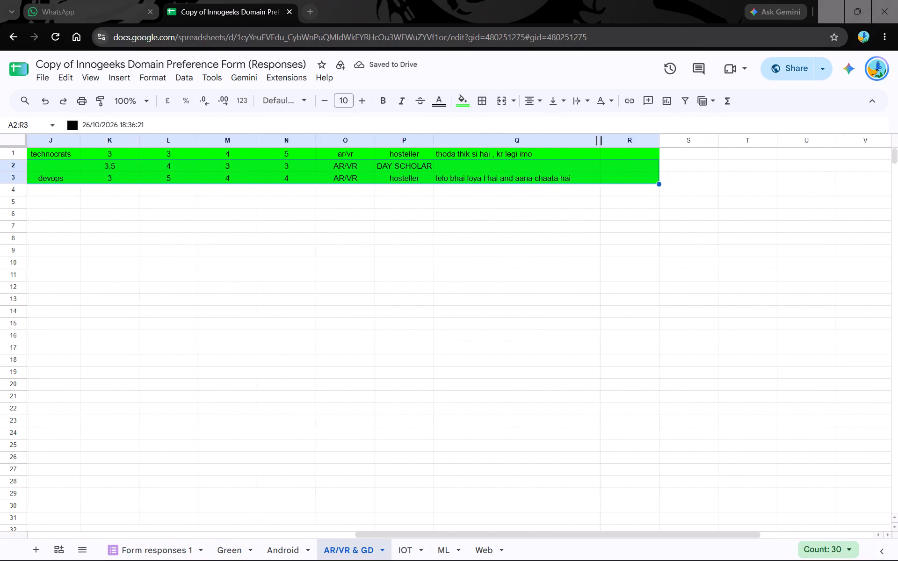
scroll(600, 144, right, 11)
scroll(228, 188, right, 2)
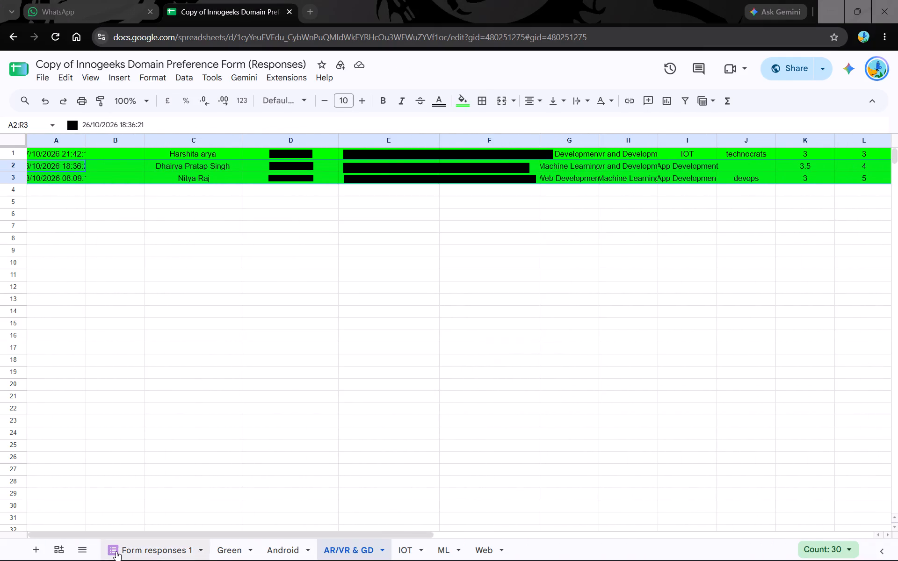
Copy the green AR/VR rows 33 and 34 from Form responses 1 into rows 4 and 5 of the AR/VR & GD sheet.
click(116, 551)
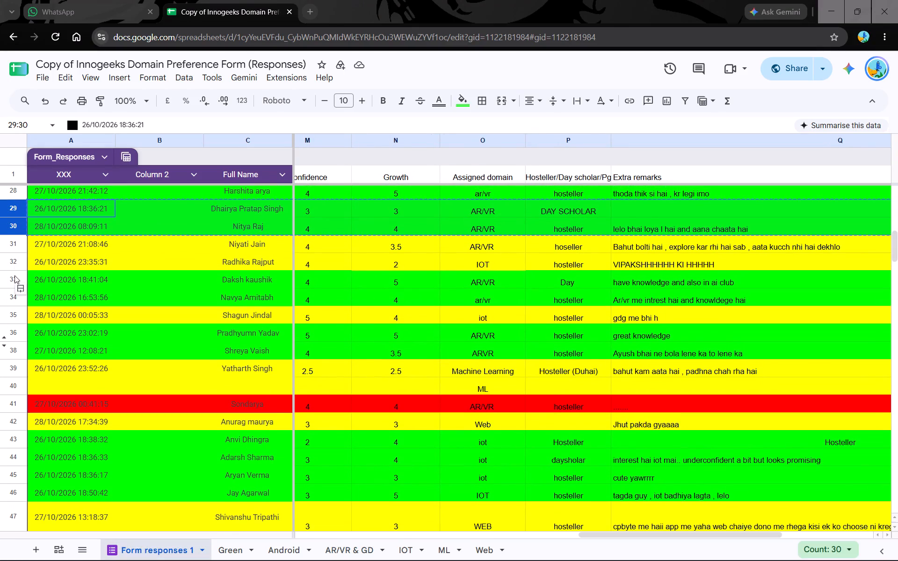
click(14, 275)
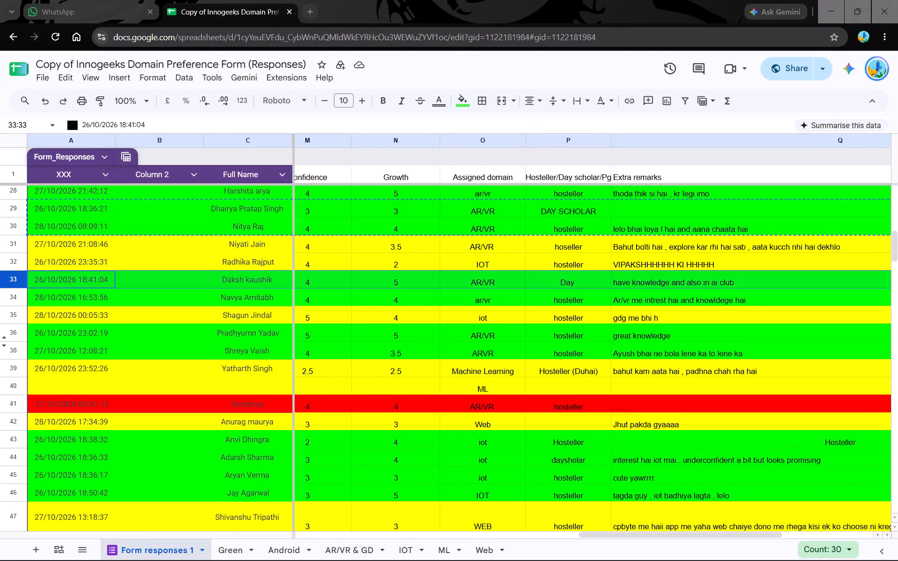
key(shift+Down)
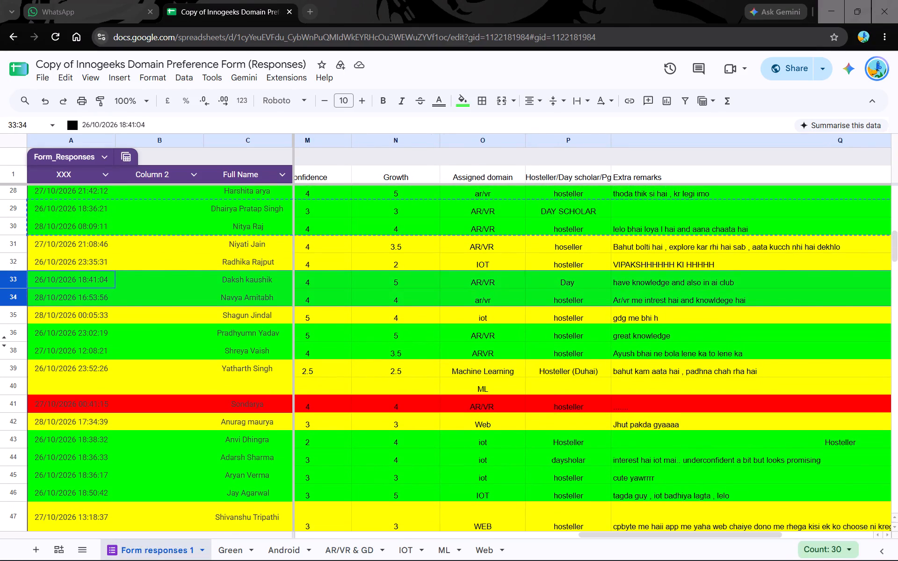
key(ctrl+c)
click(347, 550)
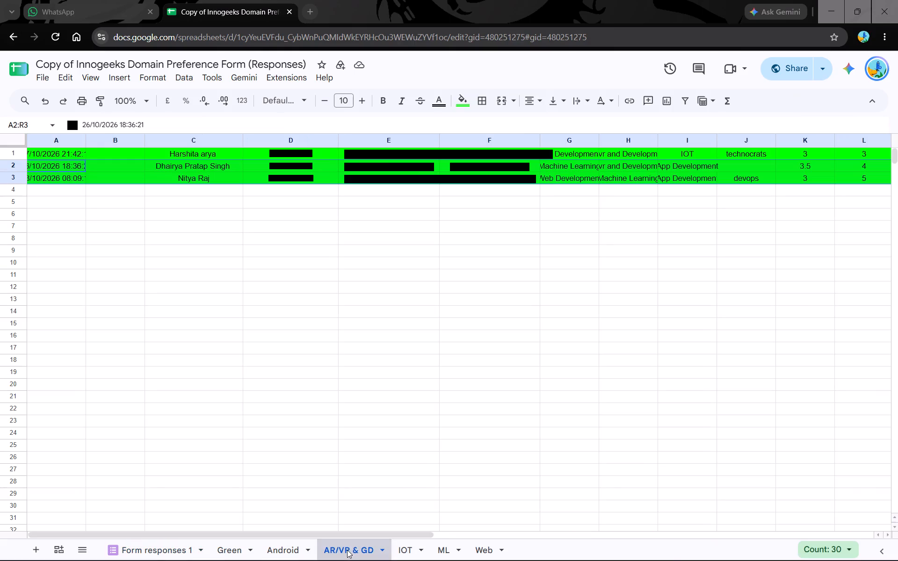
click(10, 191)
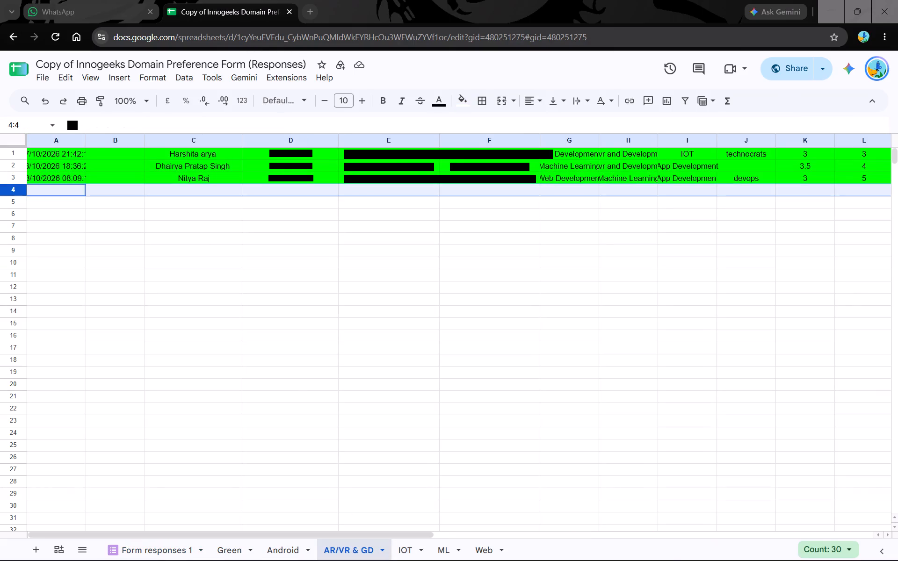
key(shift+Down)
key(ctrl+v)
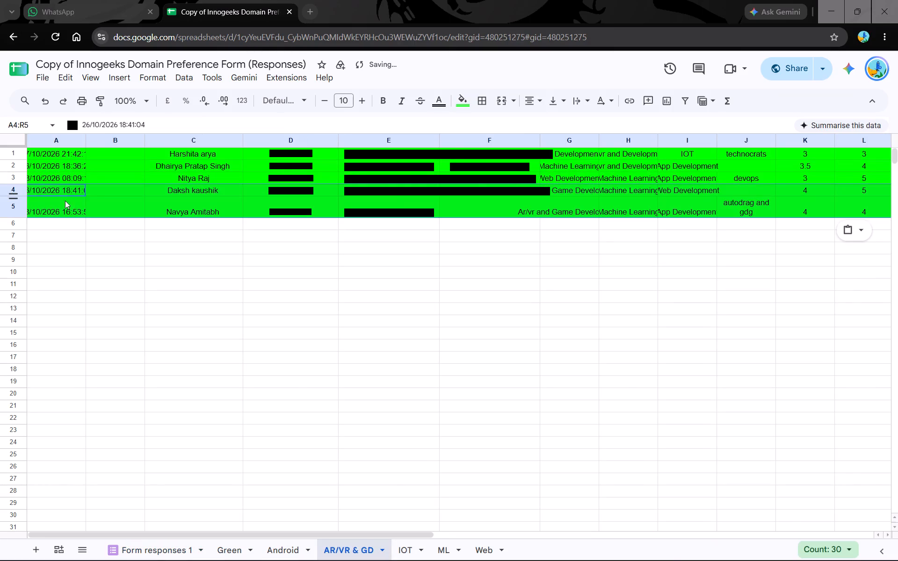
Examine the pasted rows across all columns of the AR/VR & GD sheet, checking row 5's preference cells and column J.
scroll(488, 197, left, 11)
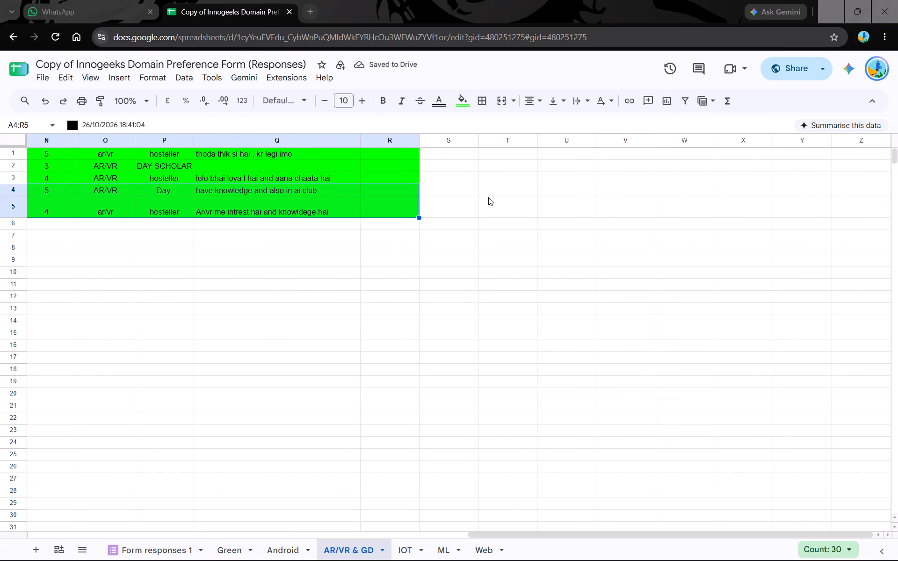
scroll(488, 197, right, 10)
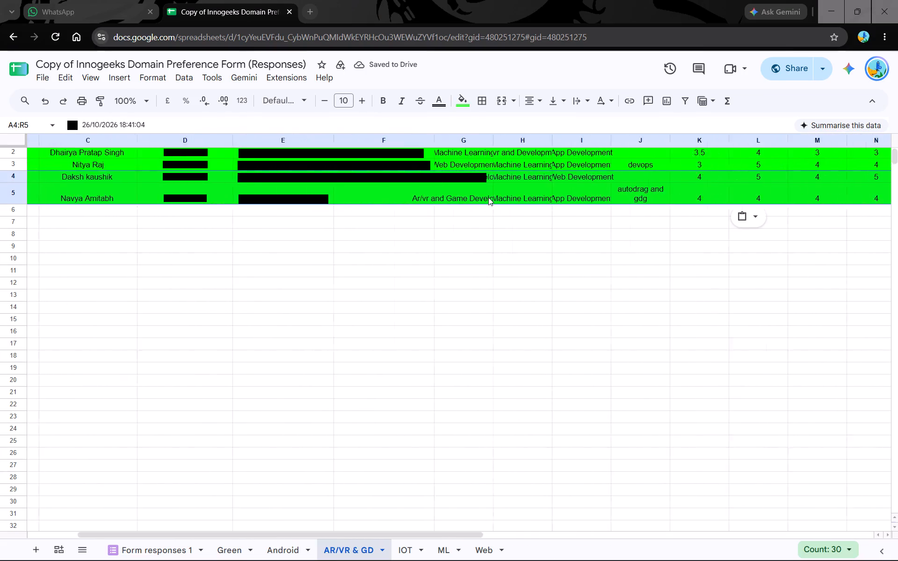
scroll(488, 197, up, 1)
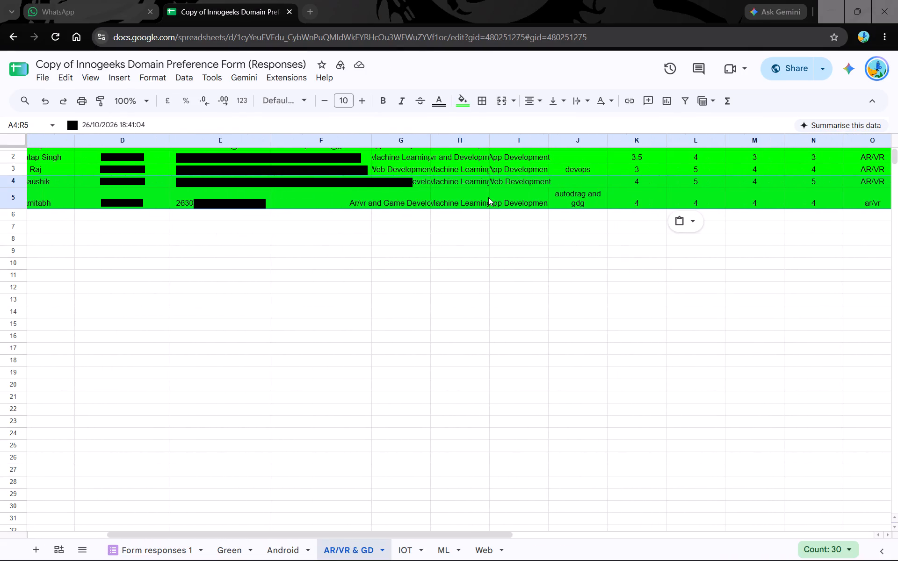
scroll(488, 197, up, 1)
click(301, 211)
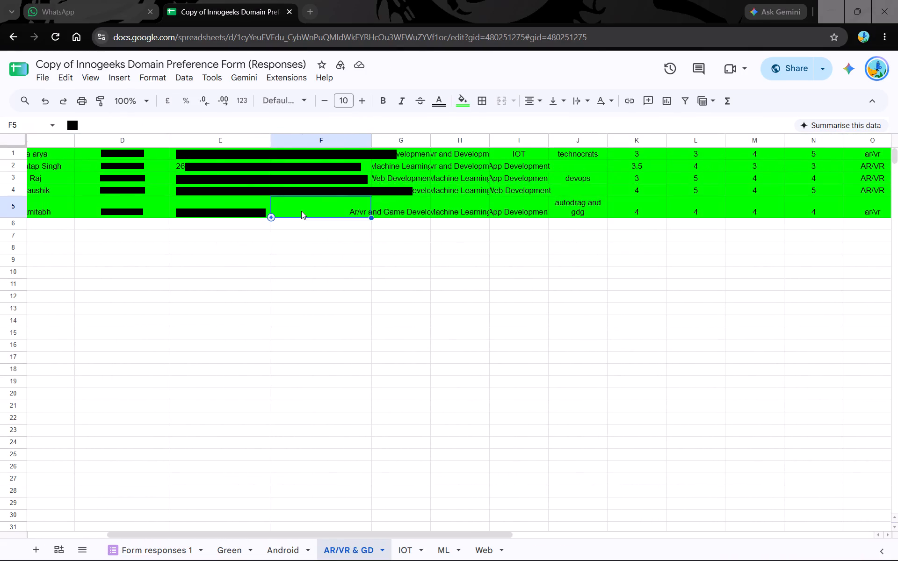
click(400, 208)
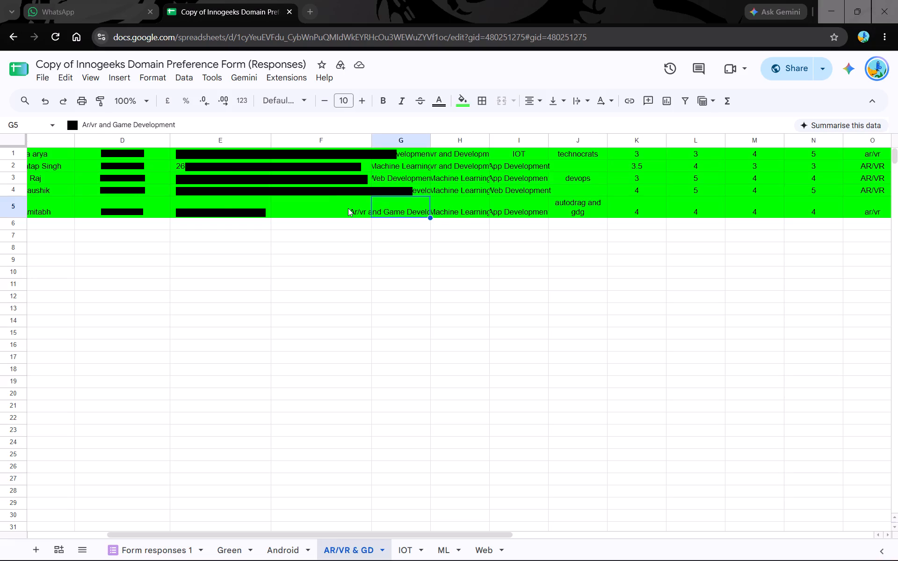
click(588, 201)
scroll(616, 178, up, 2)
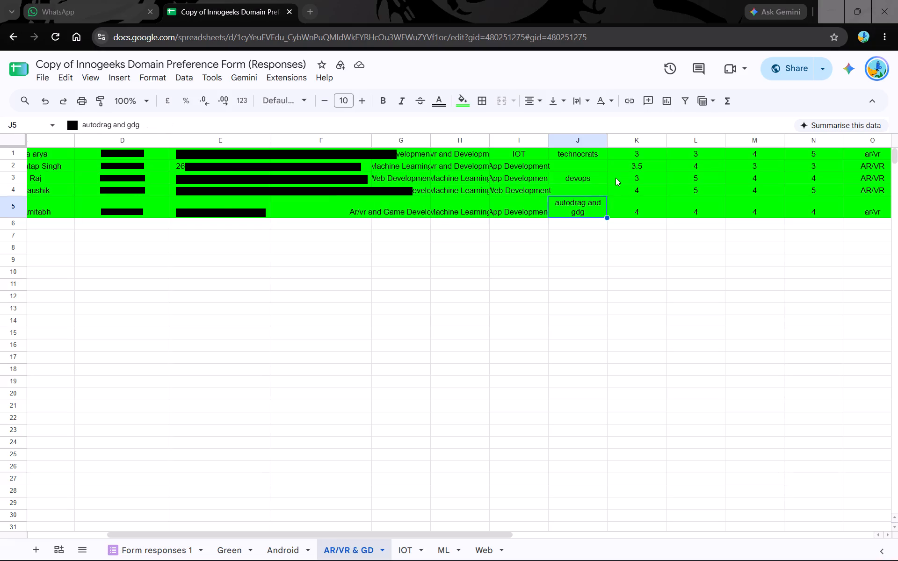
scroll(616, 178, up, 4)
click(584, 137)
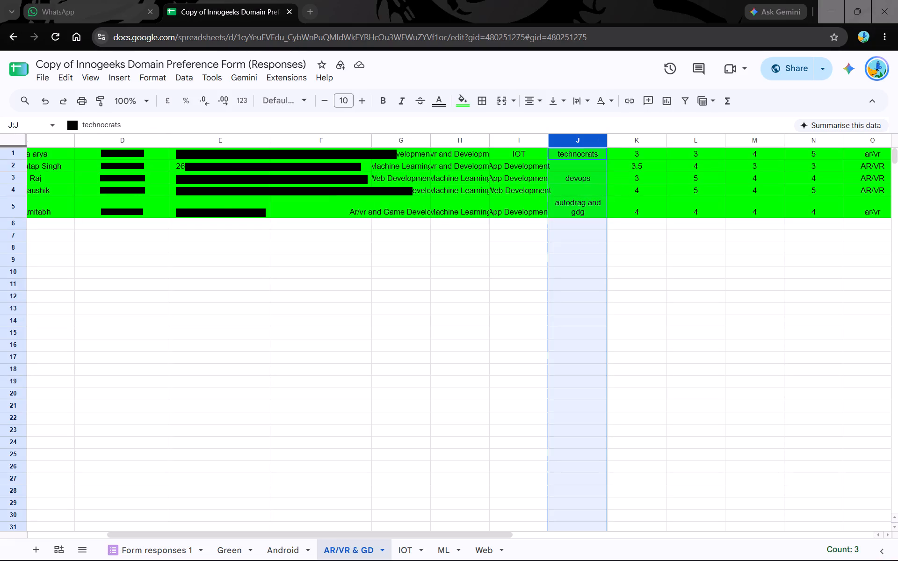
click(492, 228)
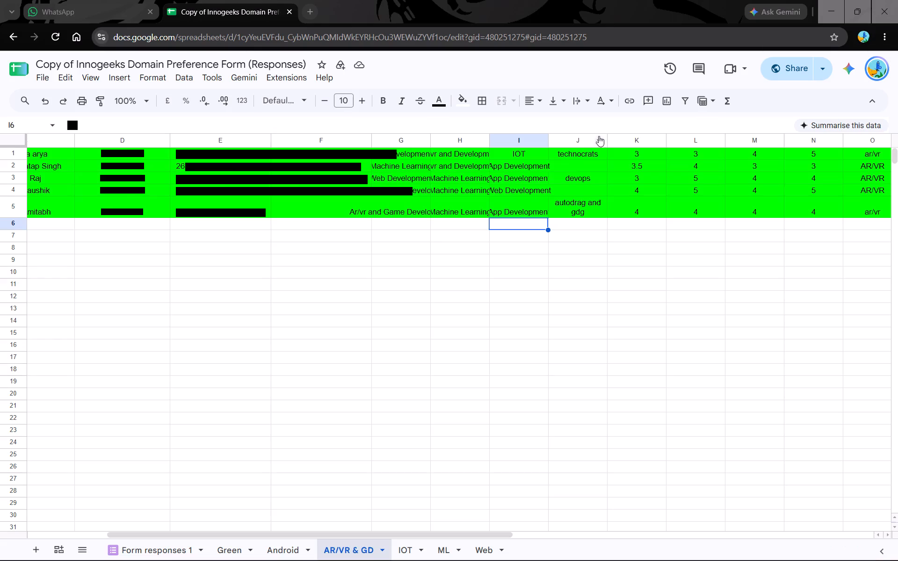
Widen column J of the AR/VR & GD sheet so that row 5's "autodrag and gdg" entry fits on one line.
drag(607, 144, 622, 142)
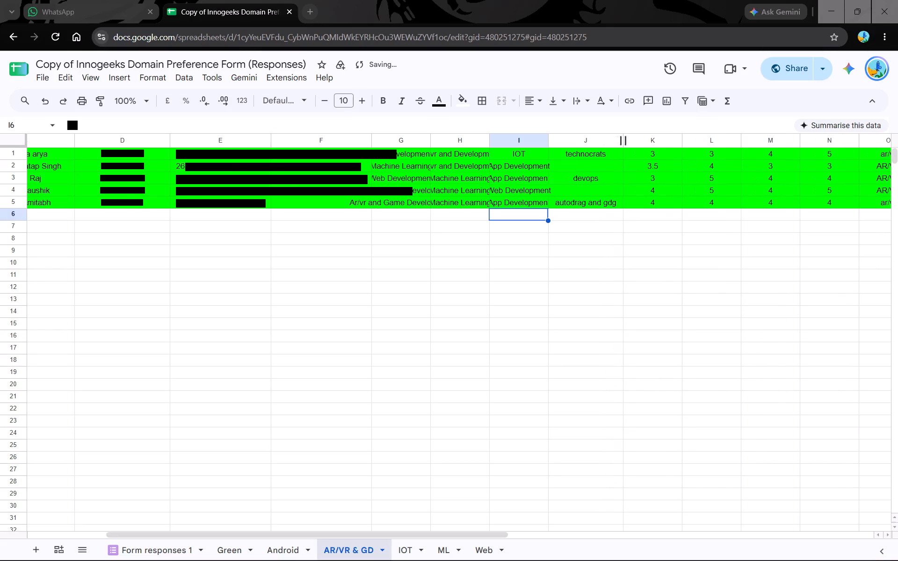
scroll(617, 232, right, 4)
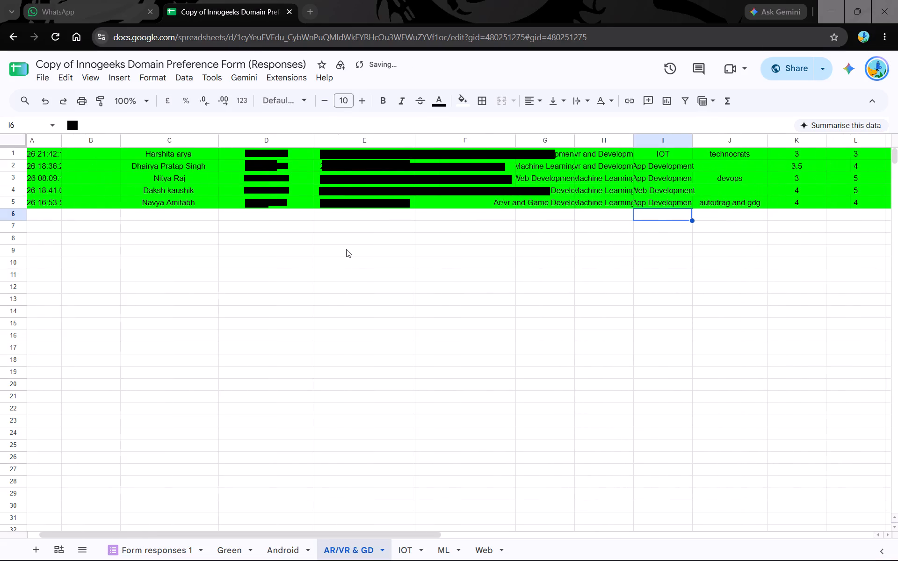
scroll(321, 195, right, 2)
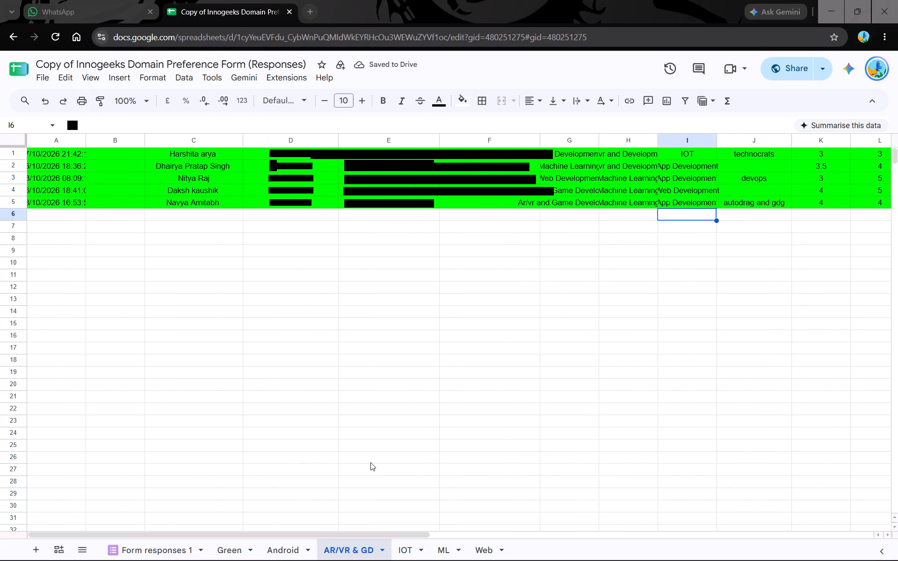
Copy the green AR/VR rows 36 and 38 from Form responses 1 into the AR/VR & GD sheet, starting at row 6.
click(167, 551)
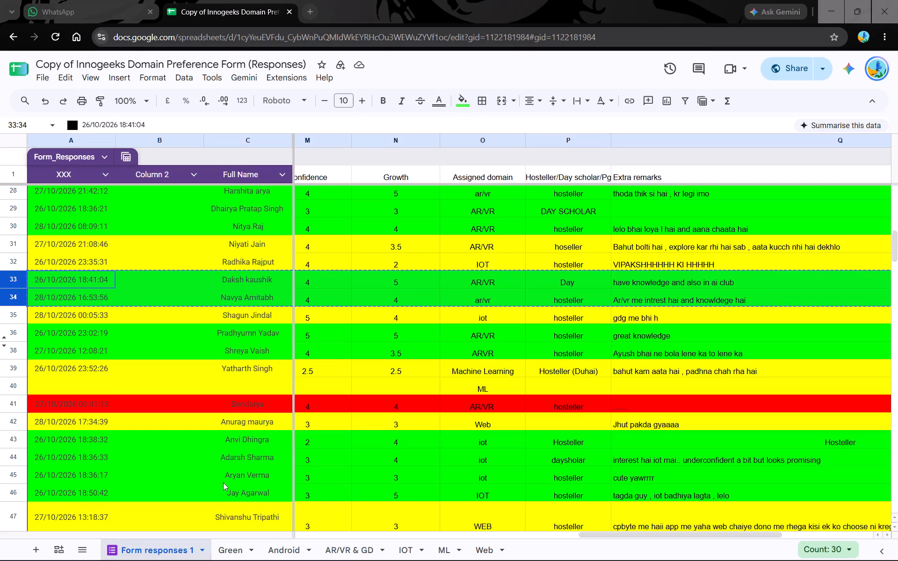
scroll(356, 341, down, 2)
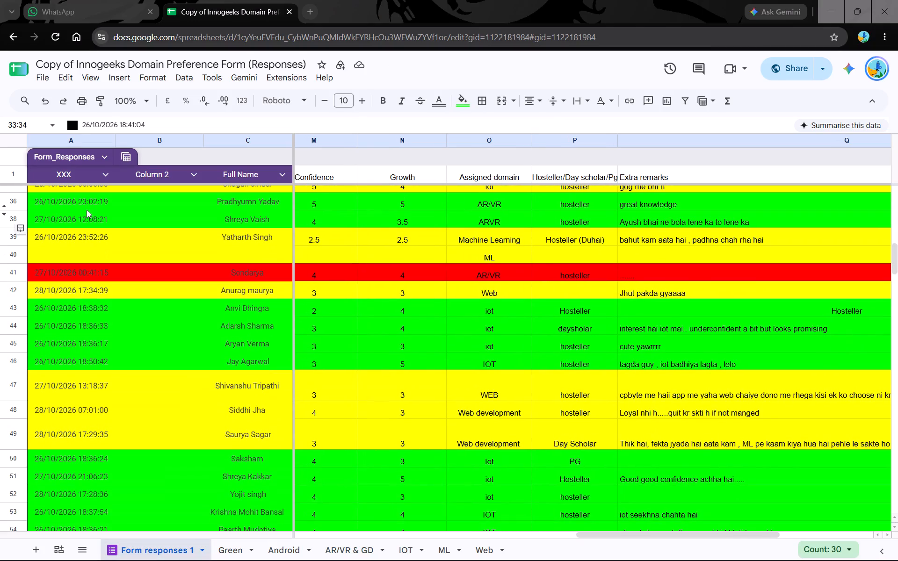
click(12, 197)
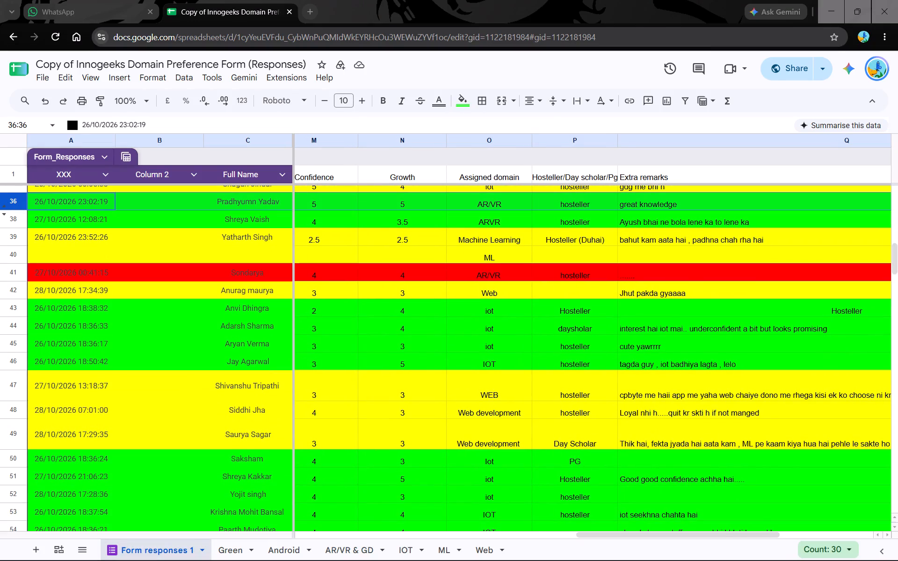
key(shift+Down)
key(ctrl+c)
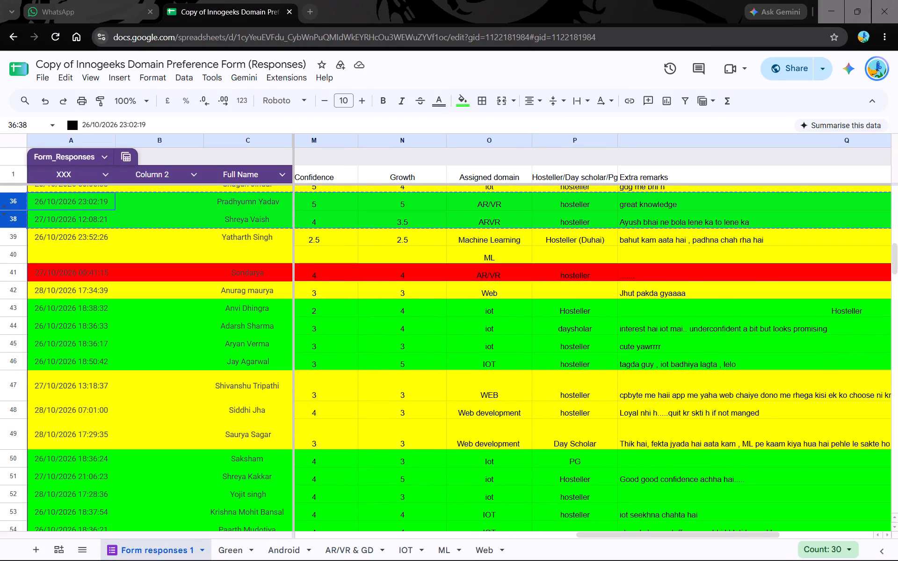
click(359, 543)
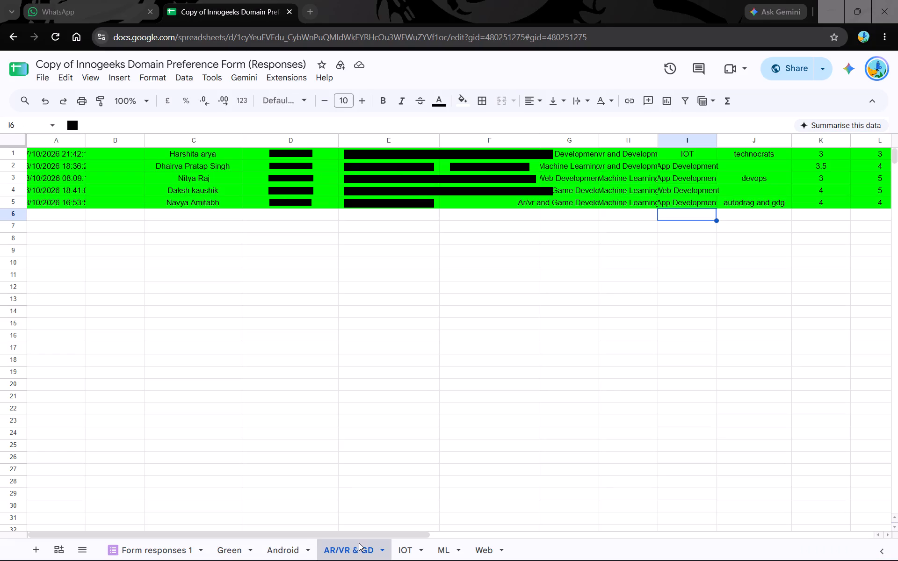
click(7, 214)
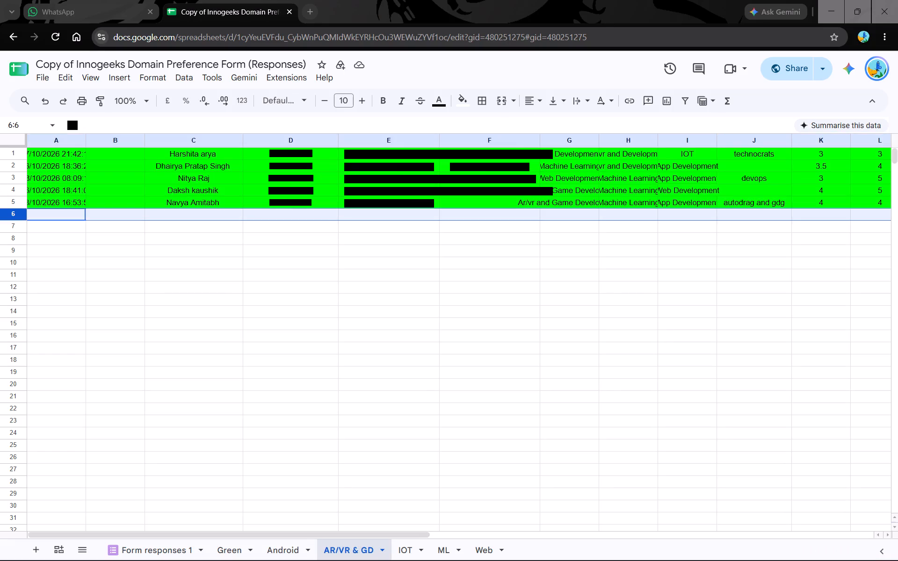
key(shift+Down)
key(ctrl+v)
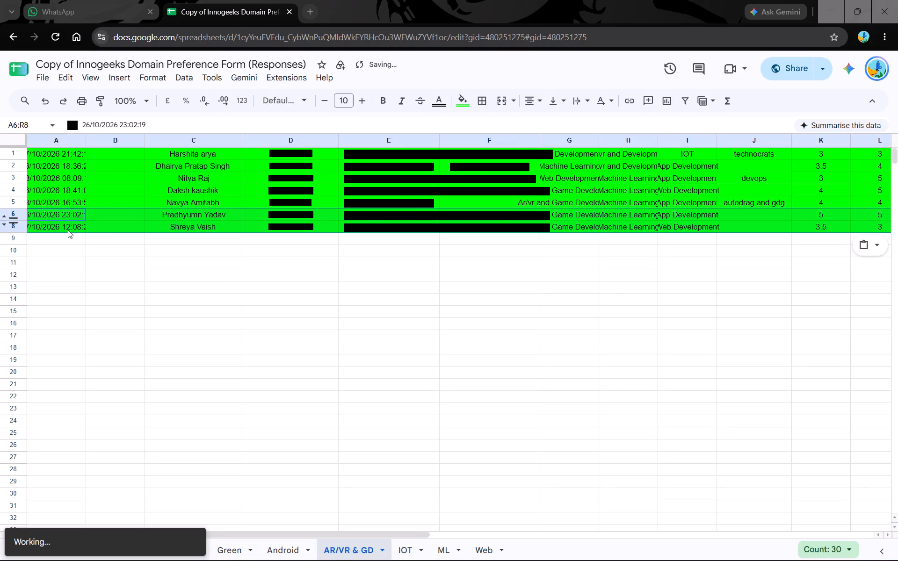
click(217, 272)
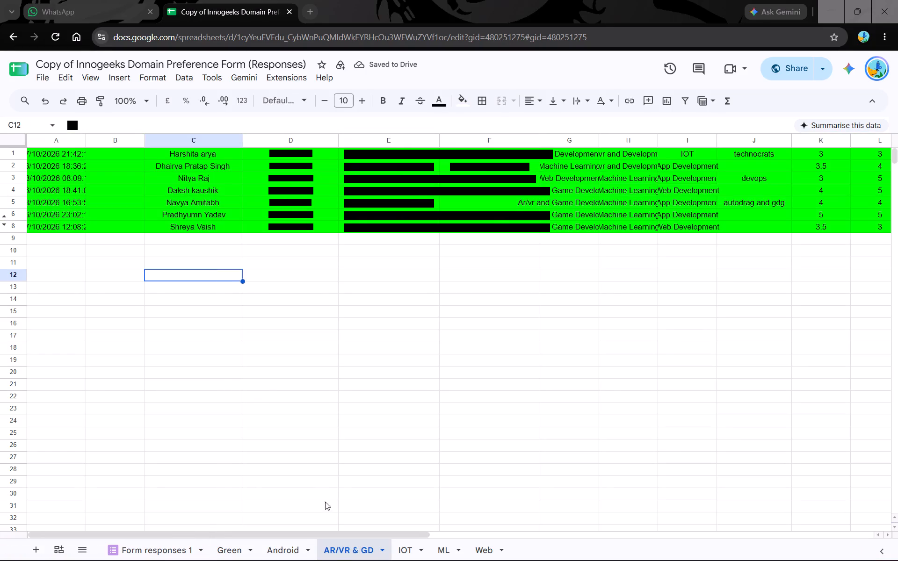
Look through the rest of Form responses 1 for further green AR/VR applicants and check against the AR/VR & GD sheet.
click(158, 548)
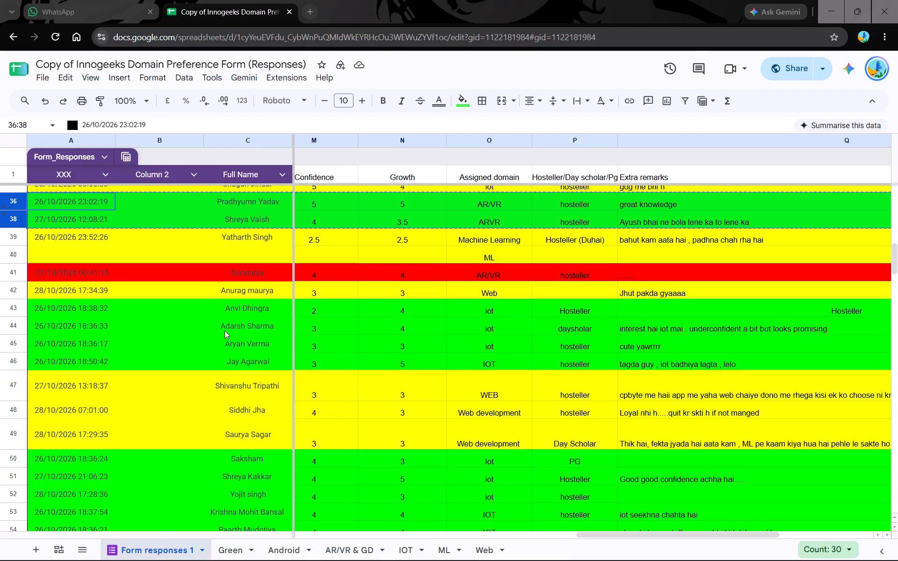
scroll(224, 331, right, 1)
scroll(224, 331, down, 3)
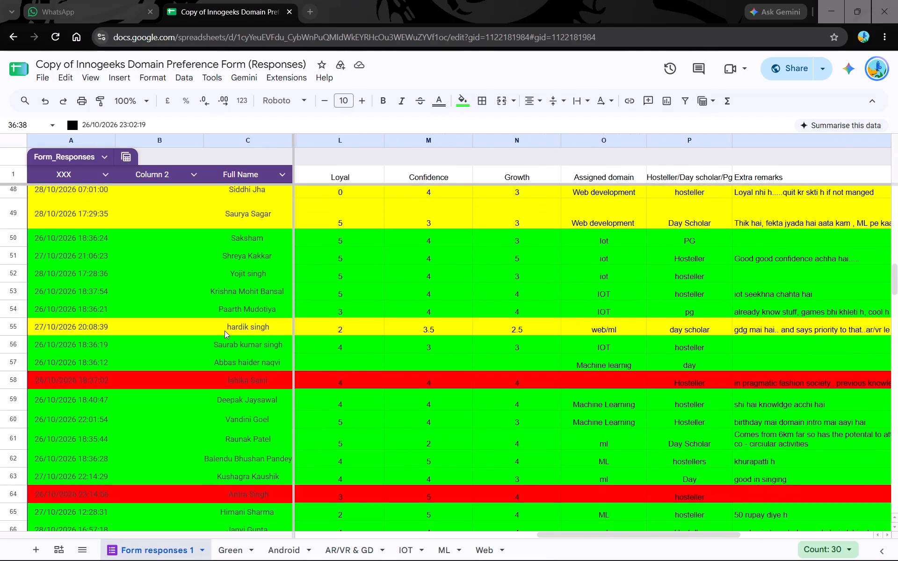
scroll(224, 331, down, 5)
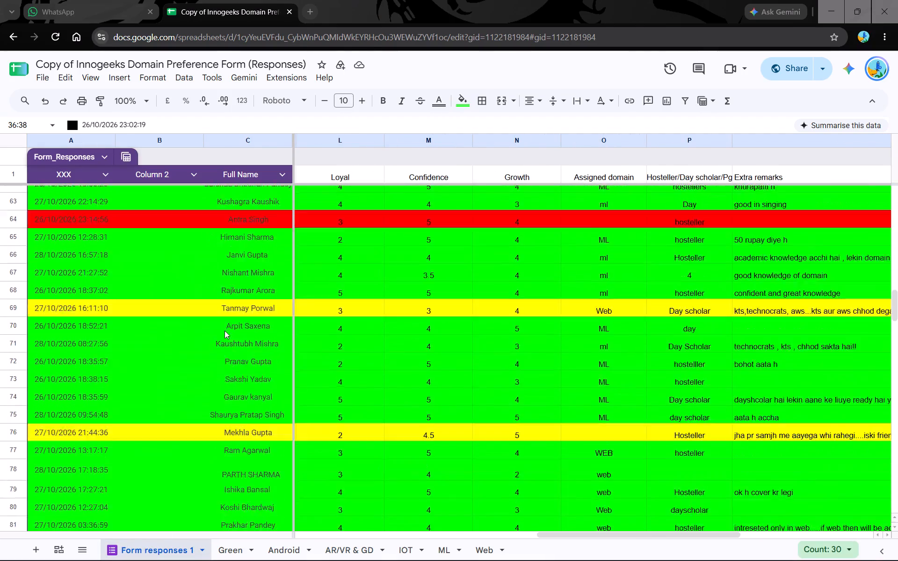
scroll(224, 331, down, 5)
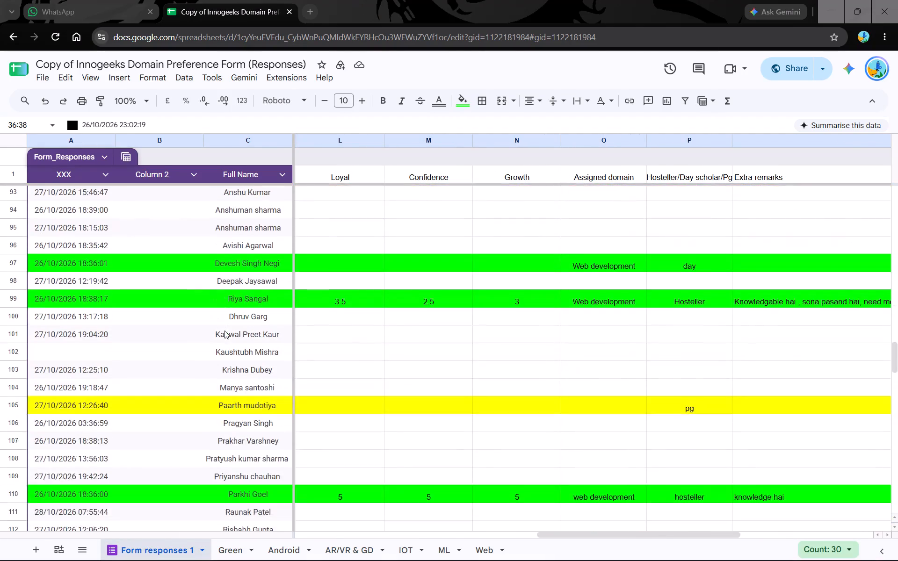
scroll(224, 331, down, 4)
scroll(224, 331, up, 2)
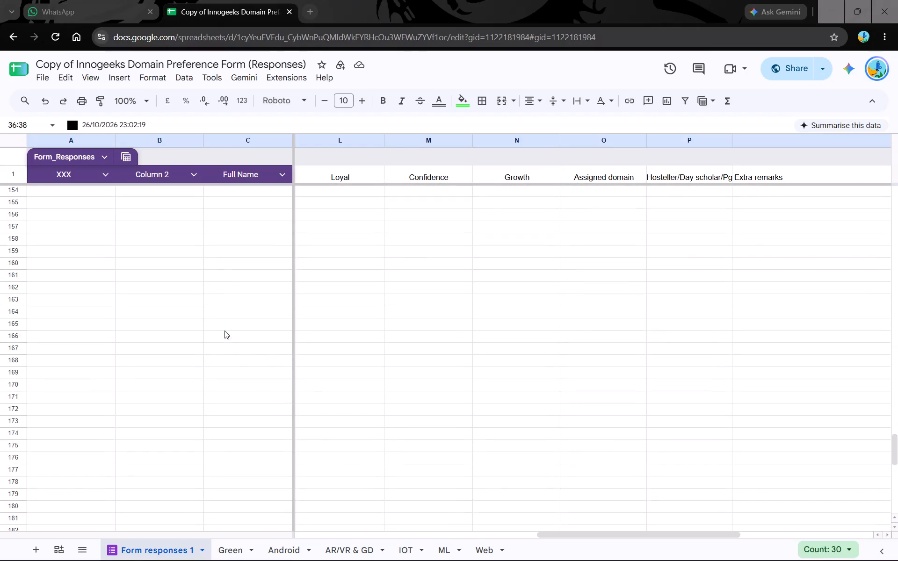
scroll(224, 331, up, 5)
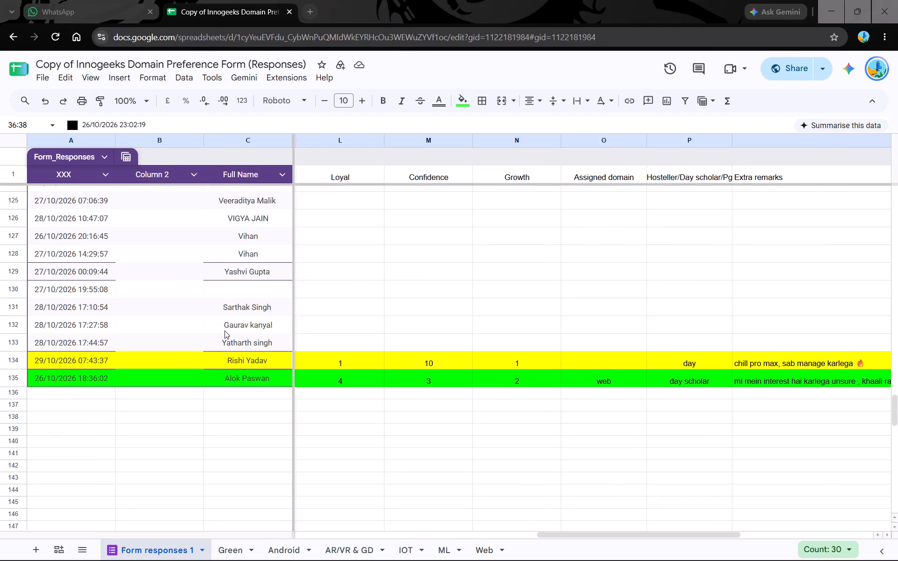
scroll(224, 331, up, 6)
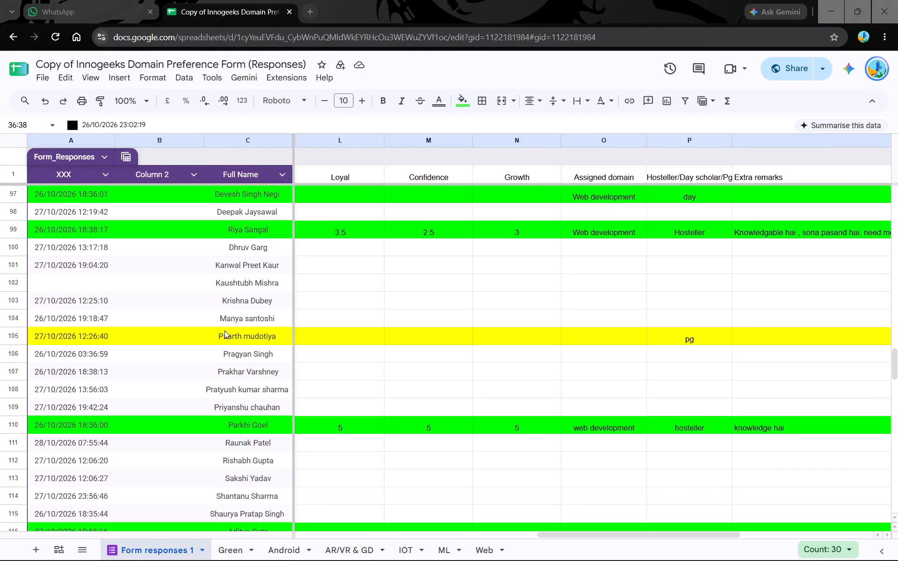
scroll(224, 331, up, 6)
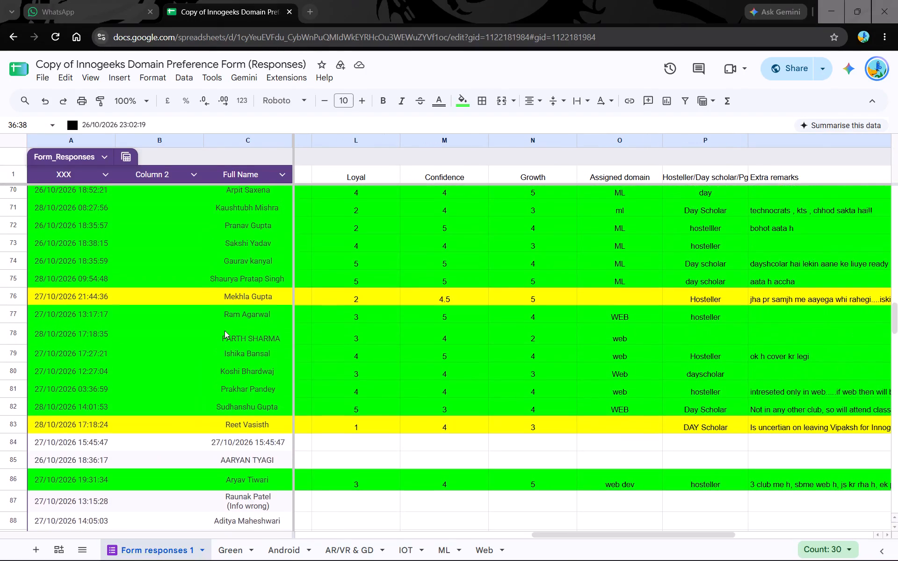
scroll(224, 331, up, 4)
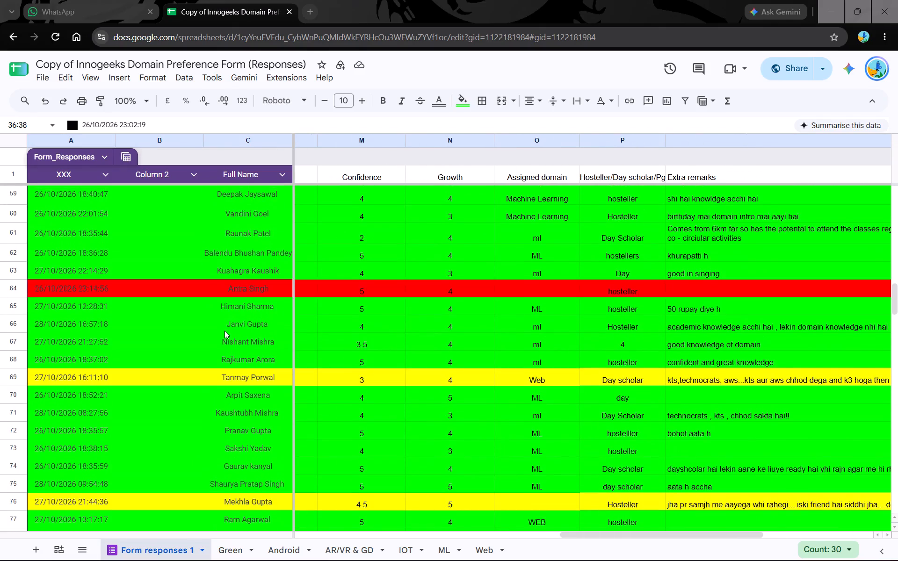
scroll(224, 331, up, 15)
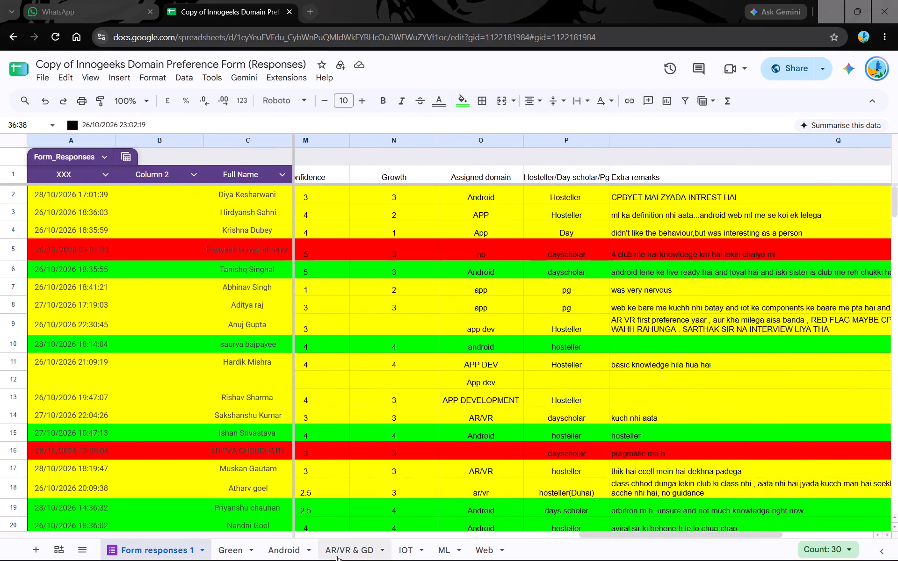
click(336, 556)
scroll(273, 256, up, 4)
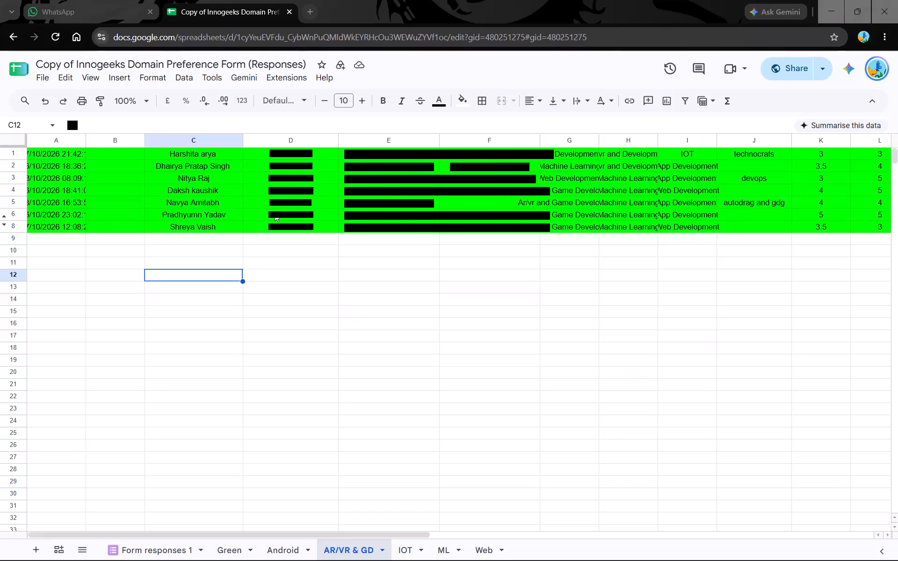
scroll(321, 210, right, 1)
Copy the green Android row 6 from Form responses 1 into row 1 of the Android sheet.
click(286, 545)
click(183, 556)
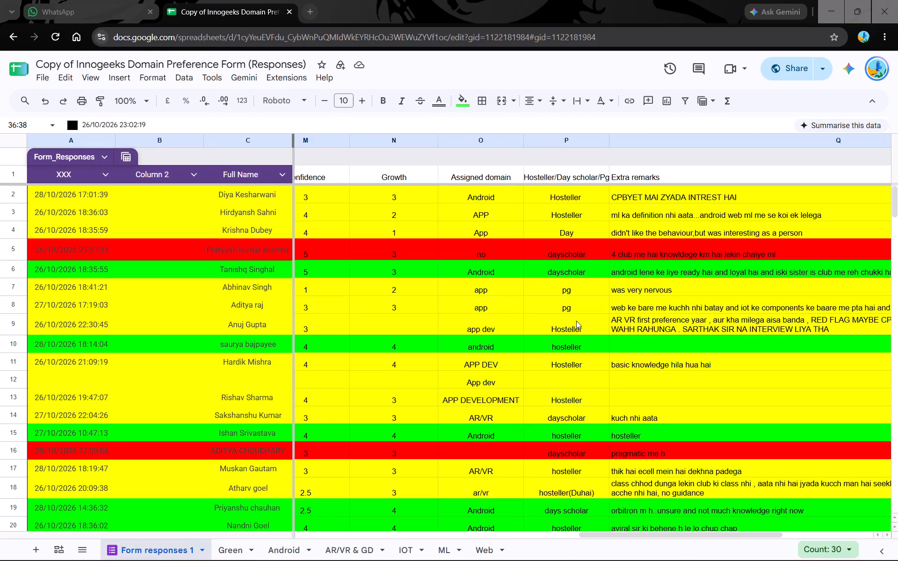
scroll(576, 321, right, 2)
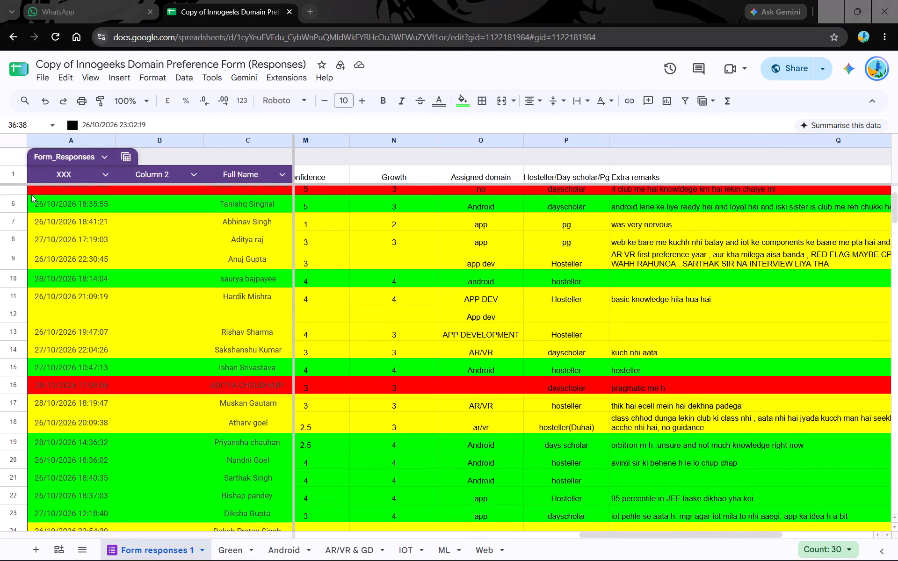
click(16, 206)
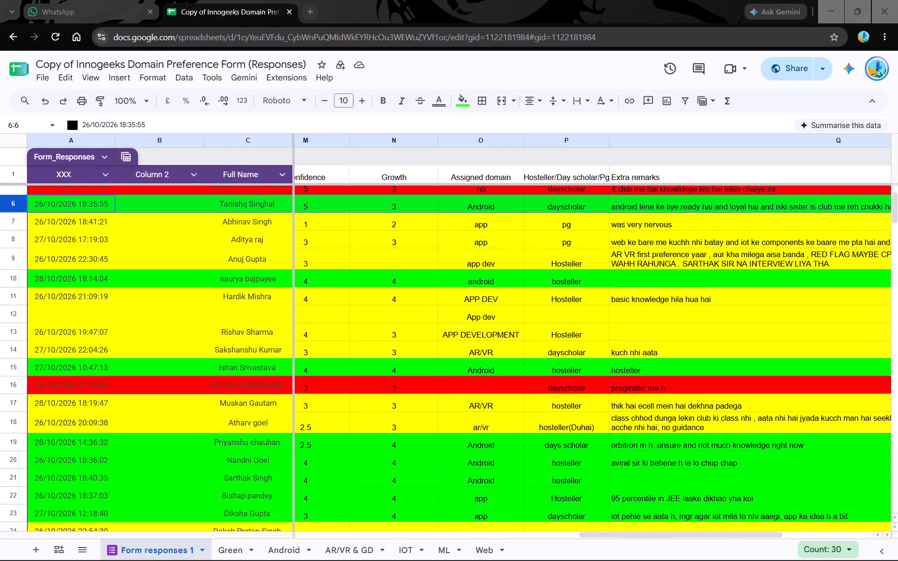
key(ctrl+c)
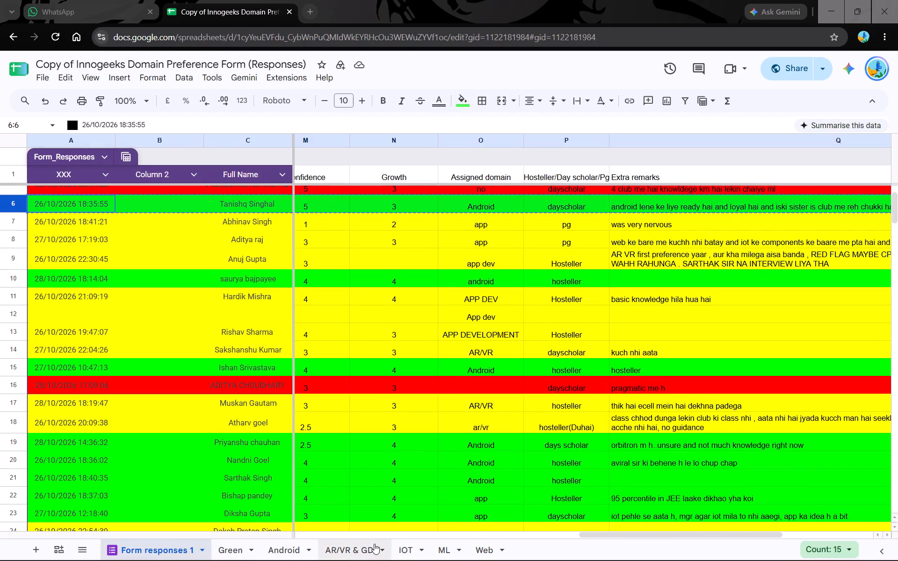
click(290, 550)
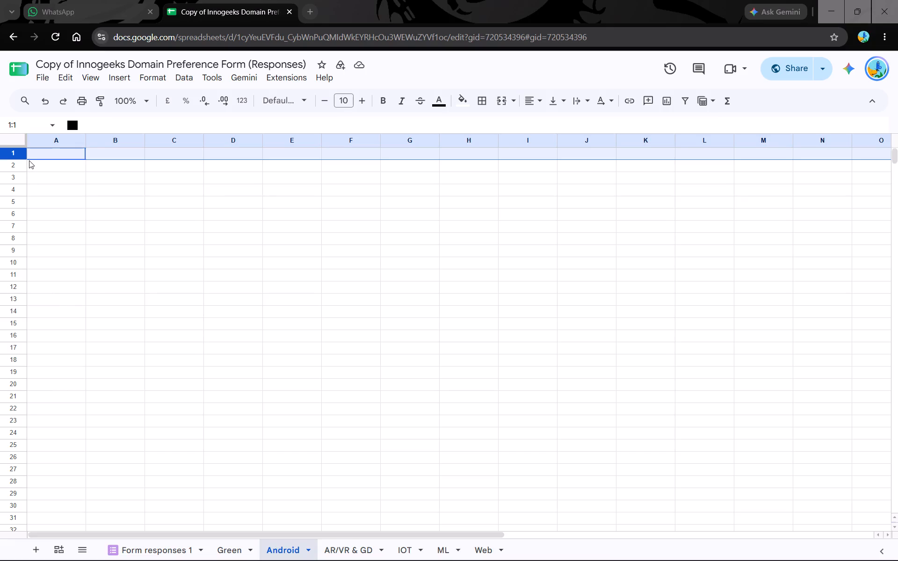
key(ctrl+v)
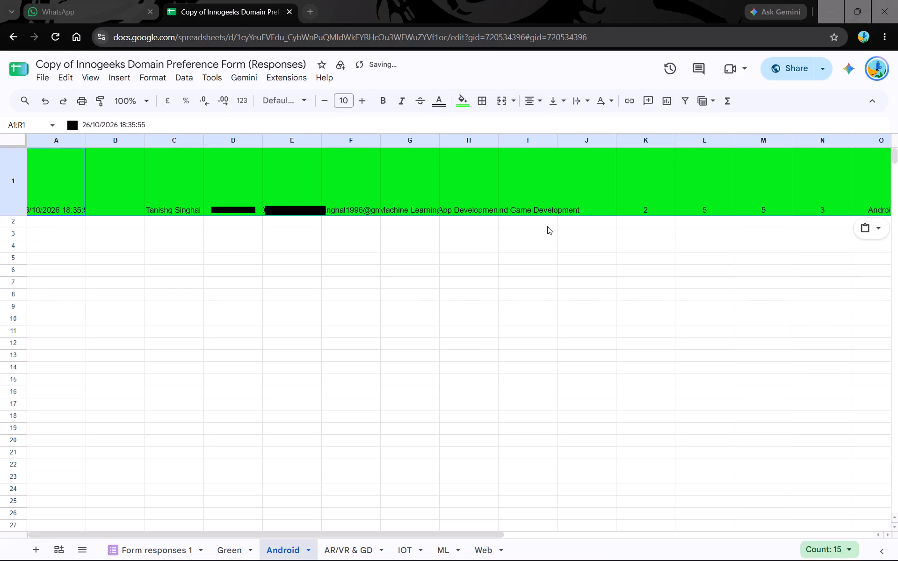
Widen columns Q and C of the Android sheet to give the extra remarks and full name more room.
scroll(551, 197, left, 5)
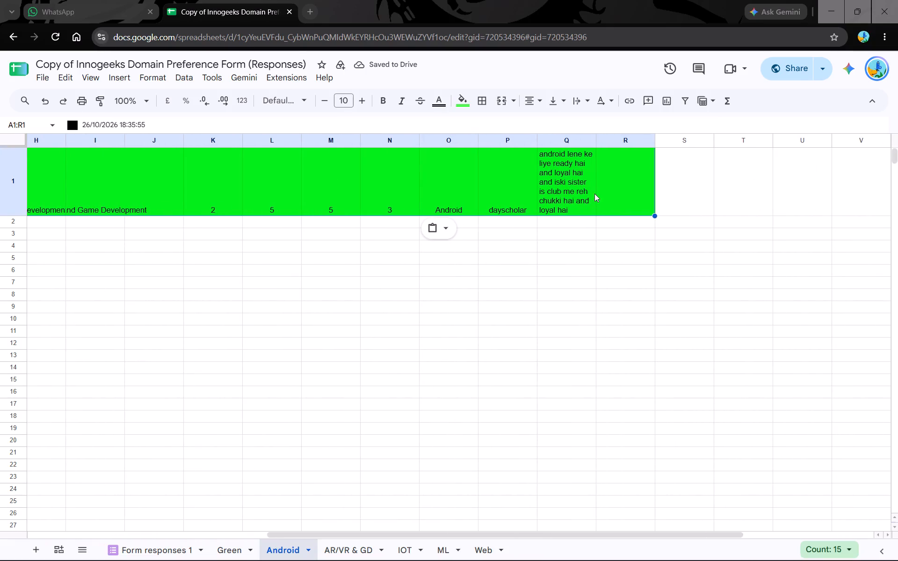
drag(594, 138, 707, 131)
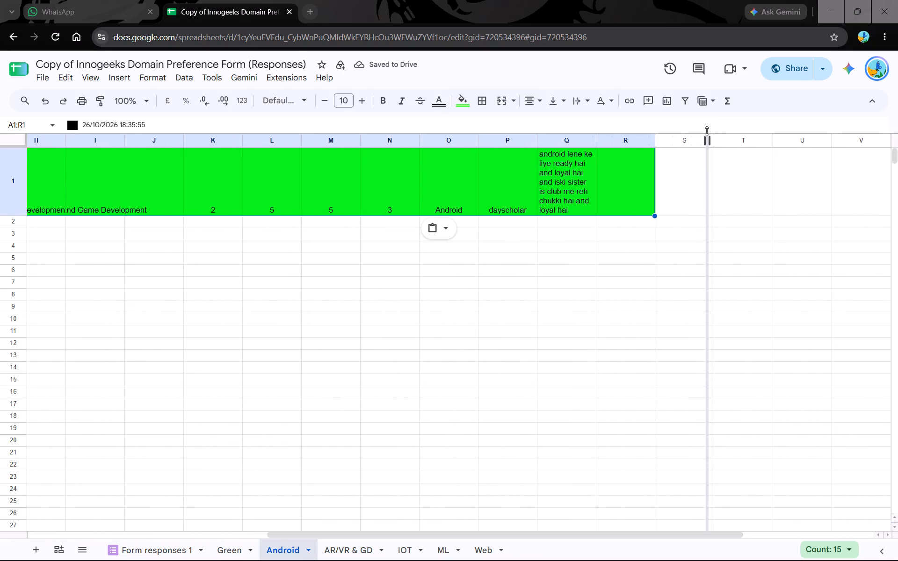
drag(707, 131, 720, 129)
scroll(541, 240, right, 10)
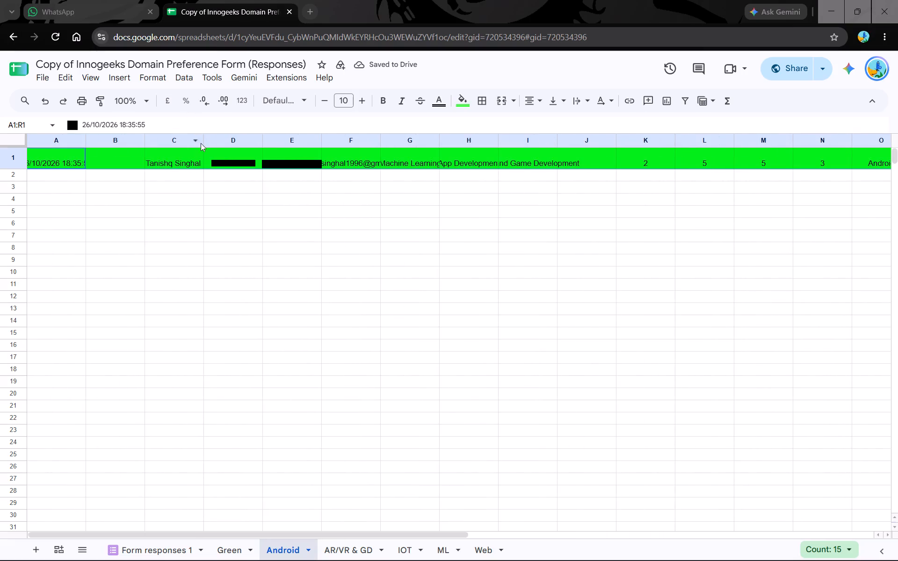
drag(204, 144, 234, 143)
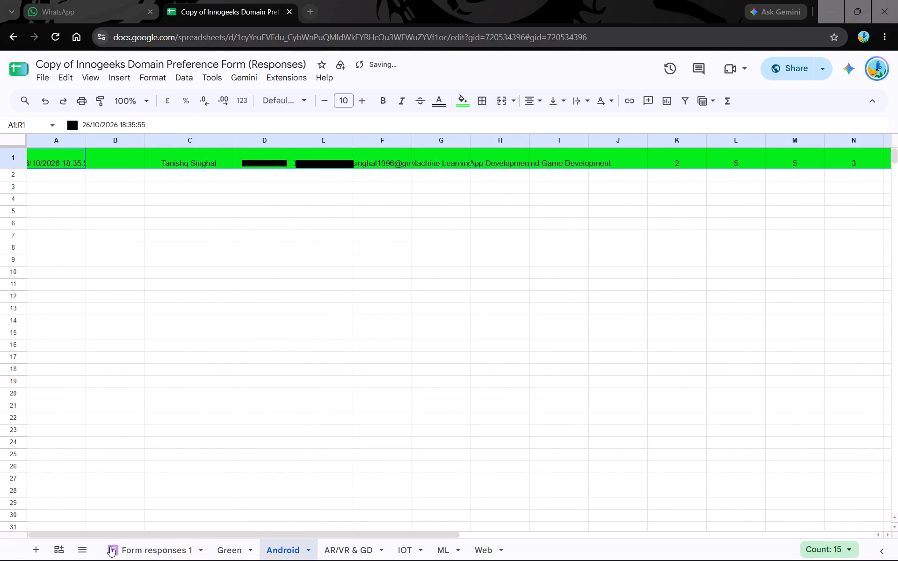
Copy the green Android row 10 from Form responses 1 into row 2 of the Android sheet.
click(136, 549)
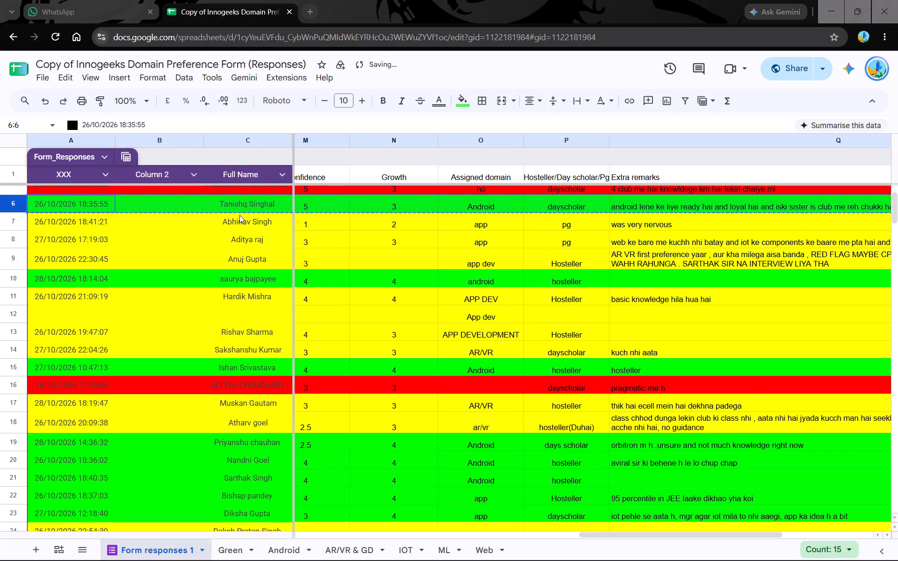
scroll(490, 296, down, 1)
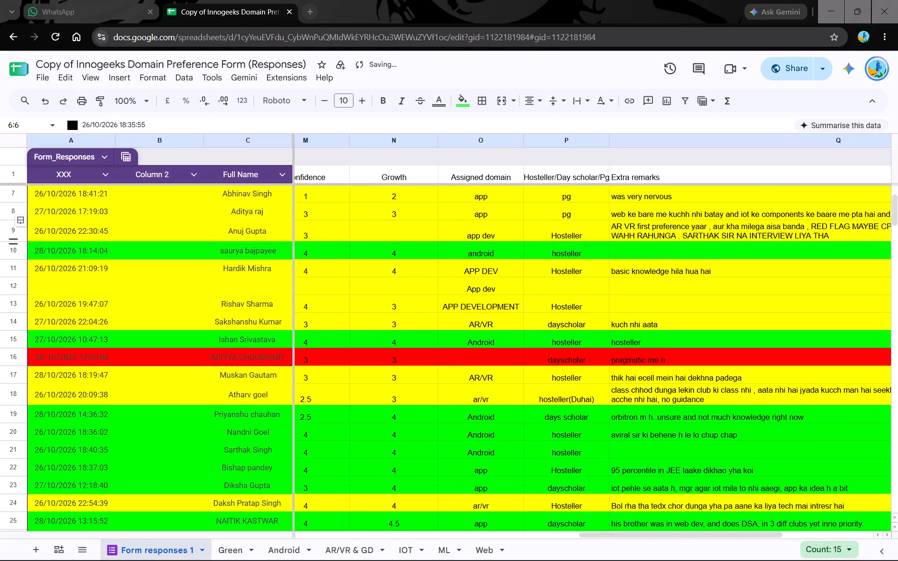
click(14, 248)
key(ctrl+c)
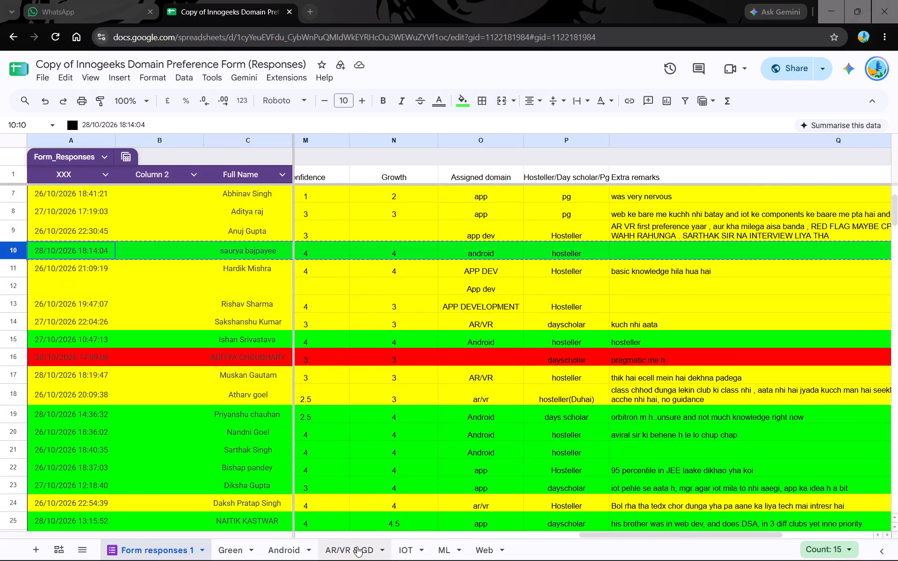
click(280, 546)
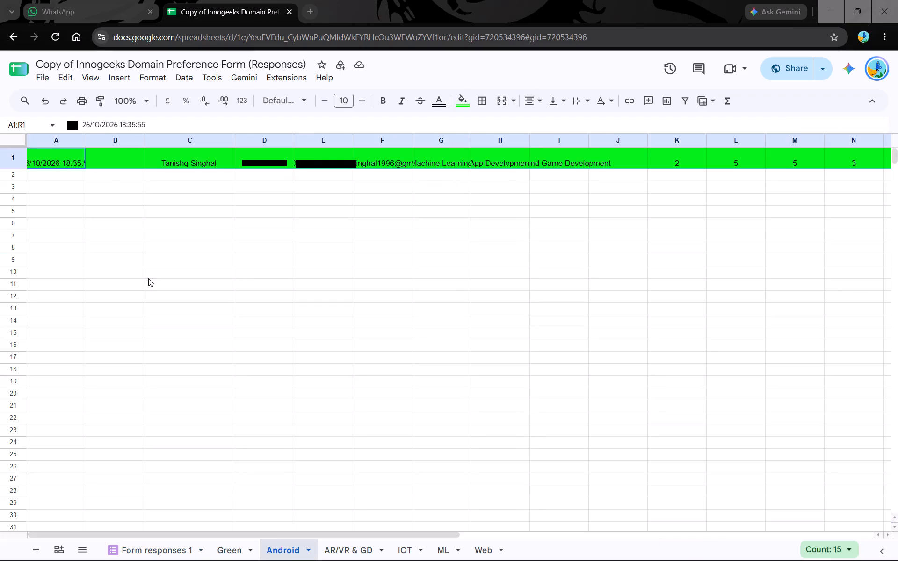
click(8, 173)
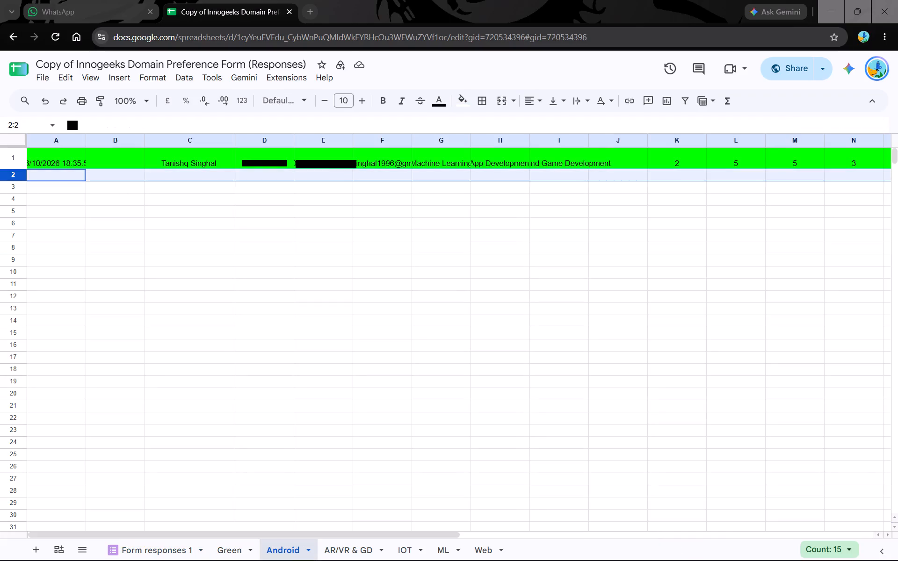
key(ctrl+v)
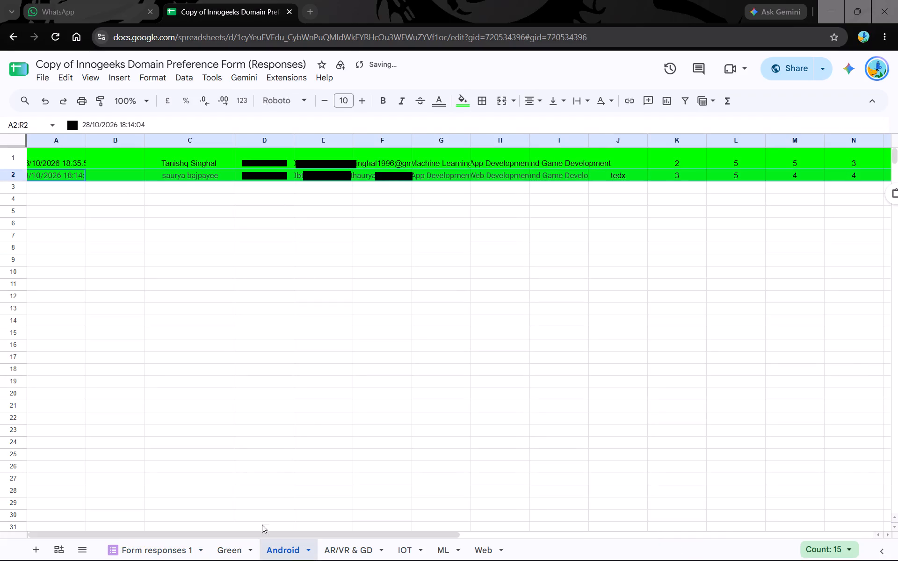
Copy the green Android row 15 from Form responses 1 into row 3 of the Android sheet.
click(230, 546)
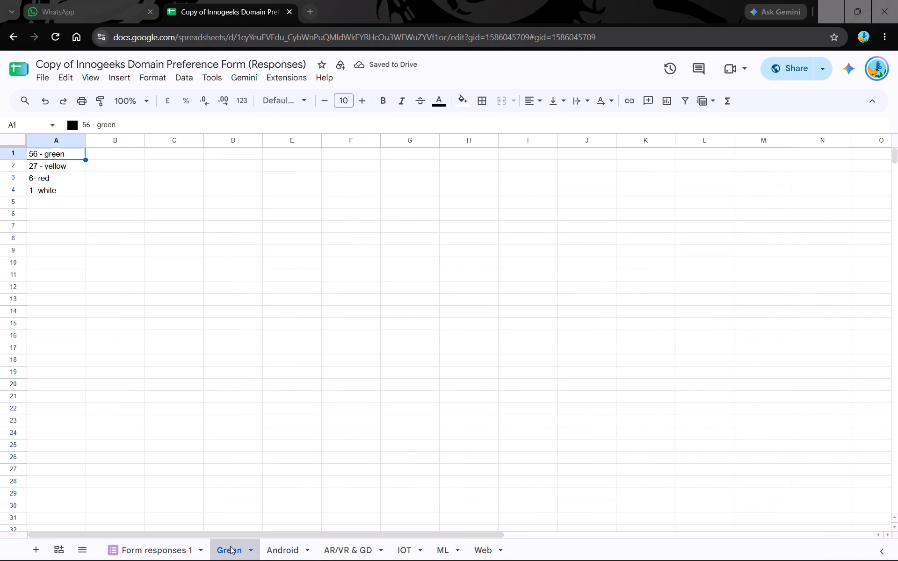
click(296, 548)
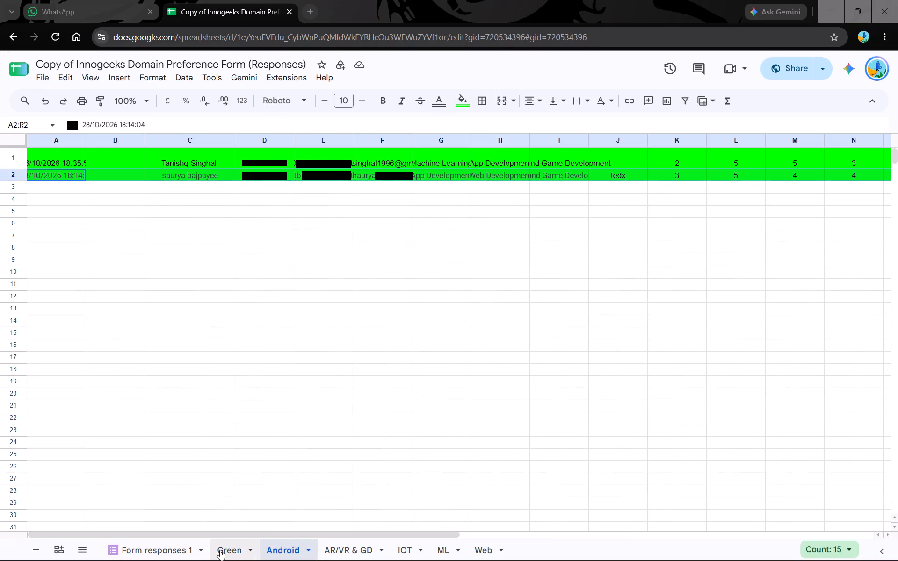
click(167, 555)
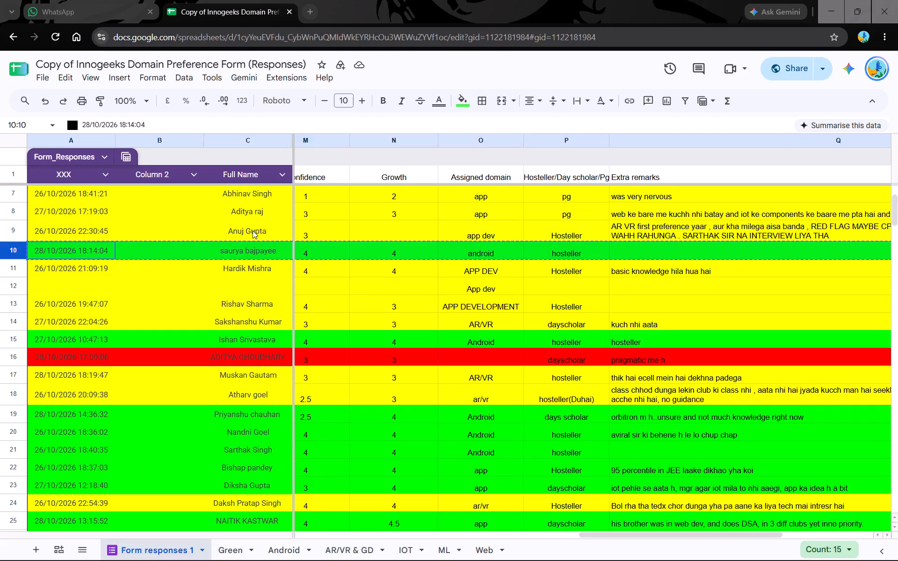
scroll(253, 230, down, 1)
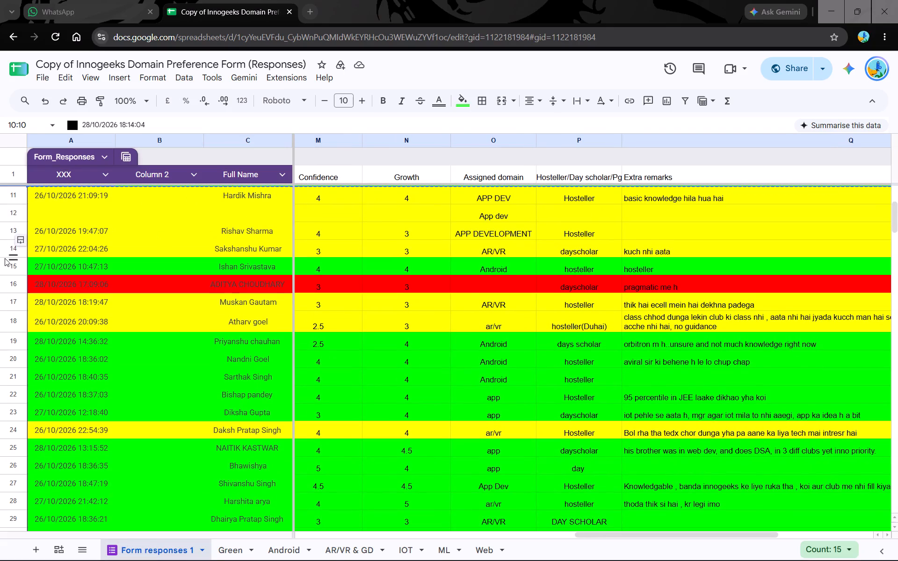
click(9, 267)
key(ctrl+c)
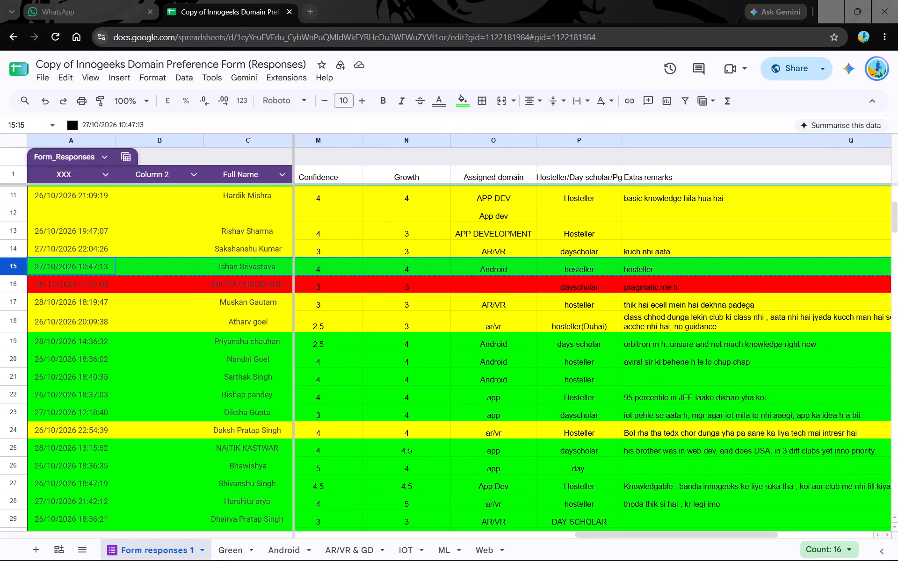
click(295, 542)
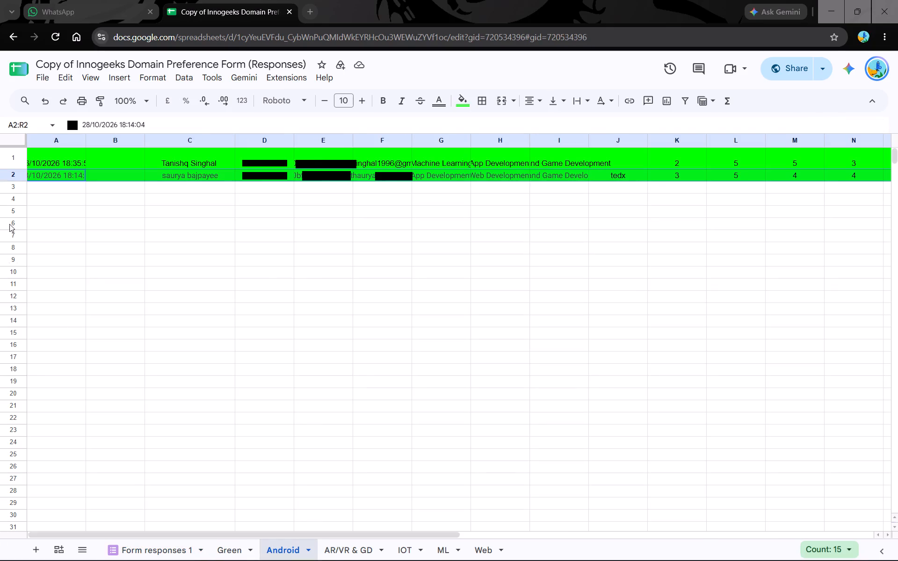
click(12, 186)
key(ctrl+v)
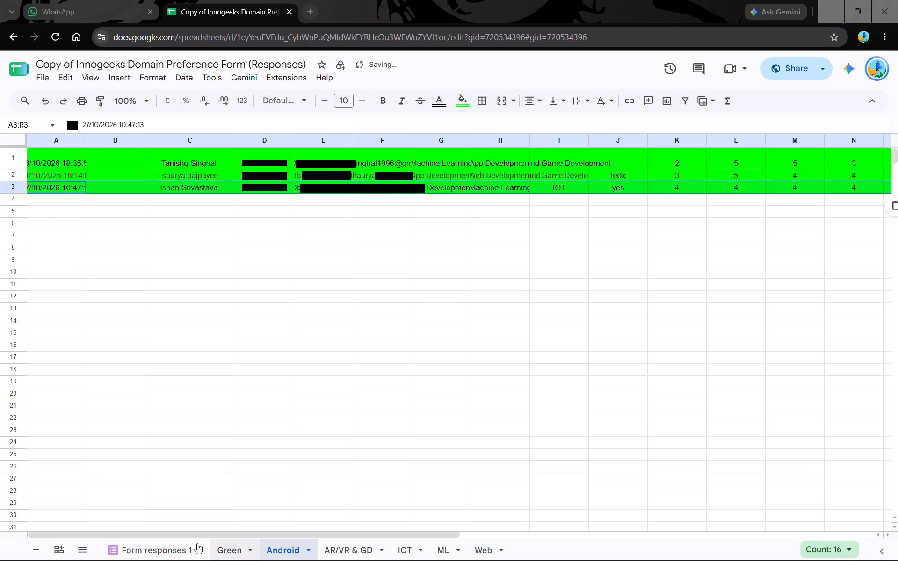
Copy the green Android and app rows 19 to 23 from Form responses 1 into rows 4 to 8 of the Android sheet.
click(176, 549)
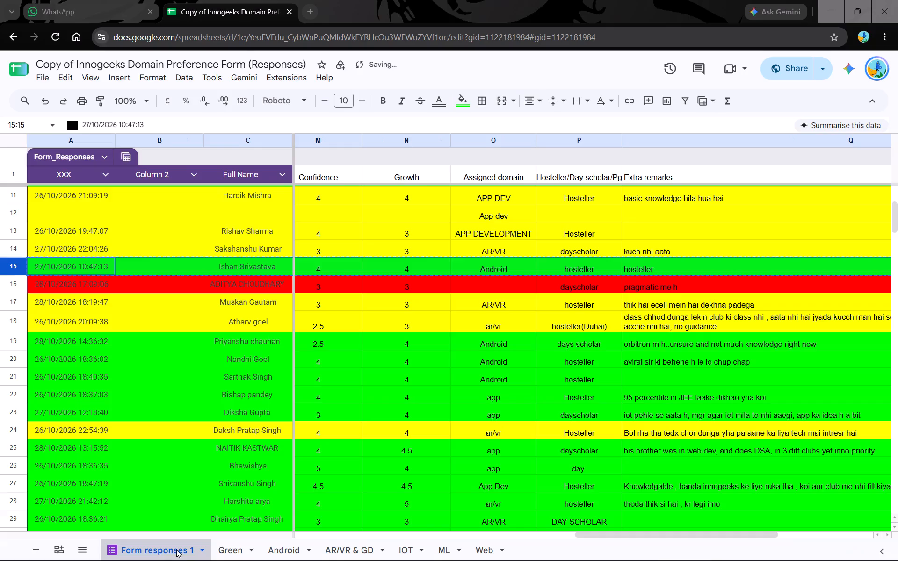
scroll(241, 320, down, 2)
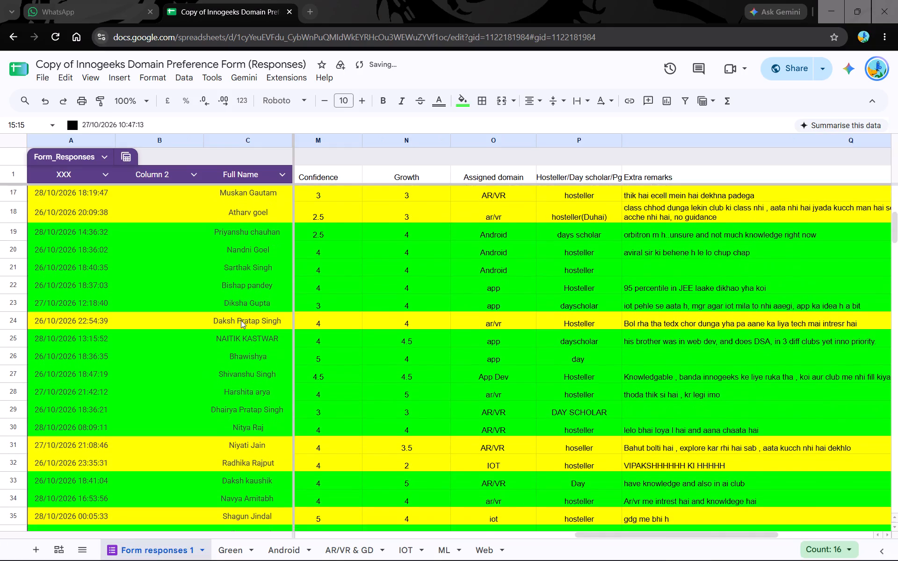
click(8, 232)
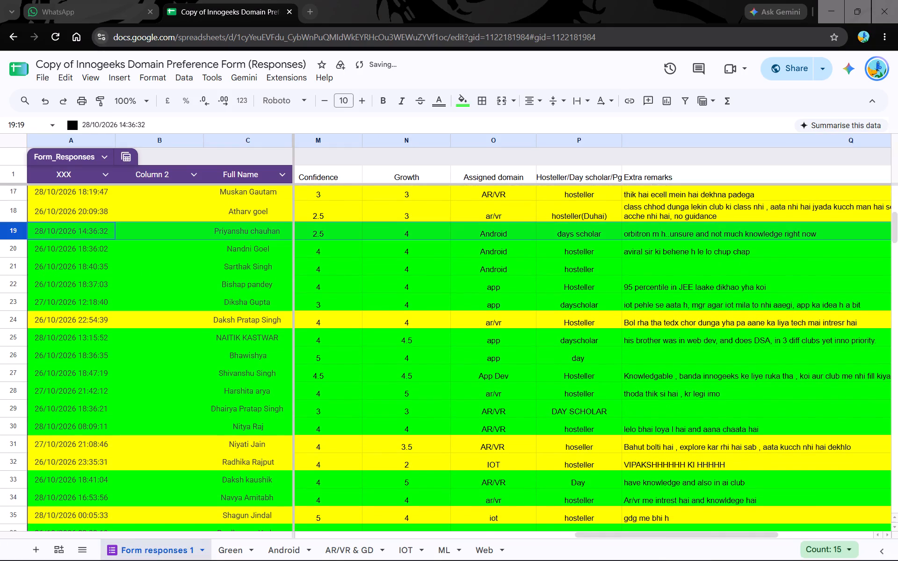
key(shift+Down)
key(shift+Down)
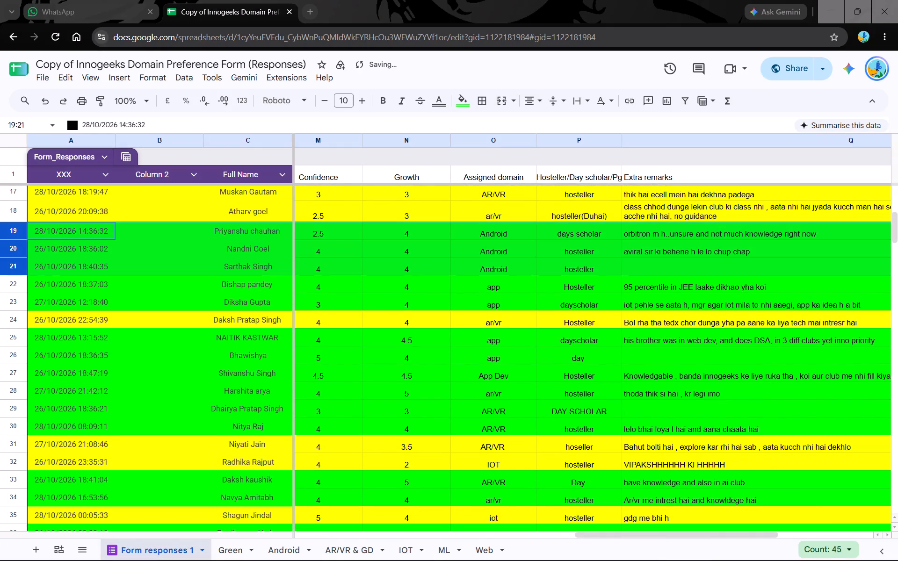
key(shift+Down)
key(shift+Down)
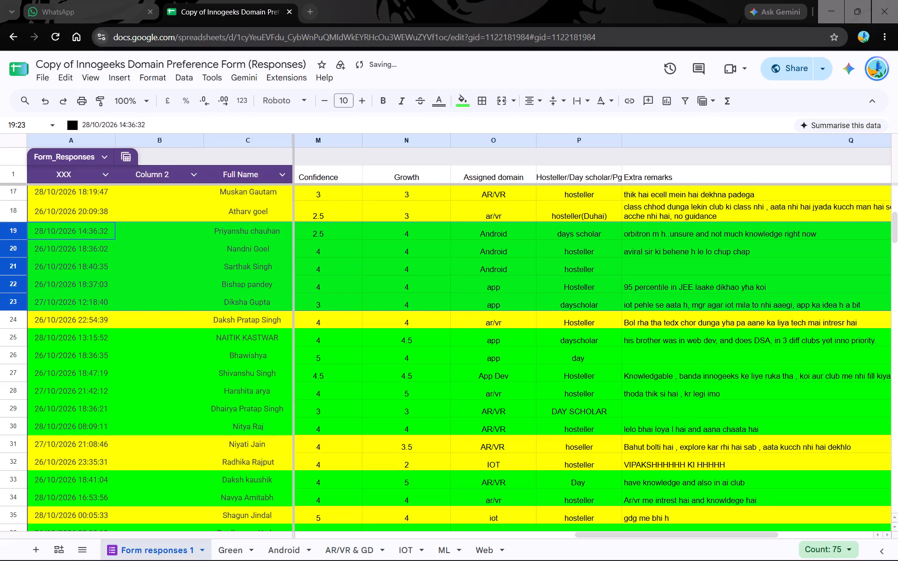
key(ctrl+c)
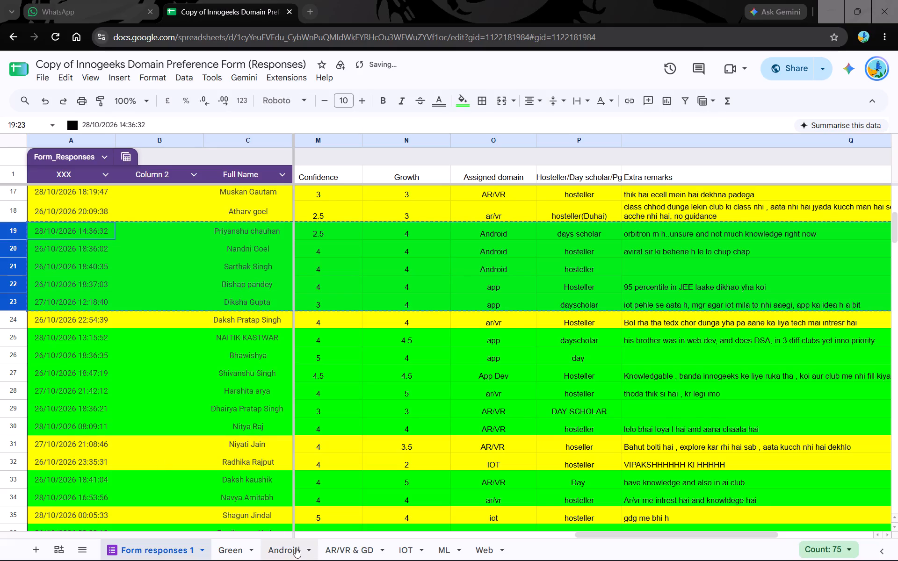
click(296, 547)
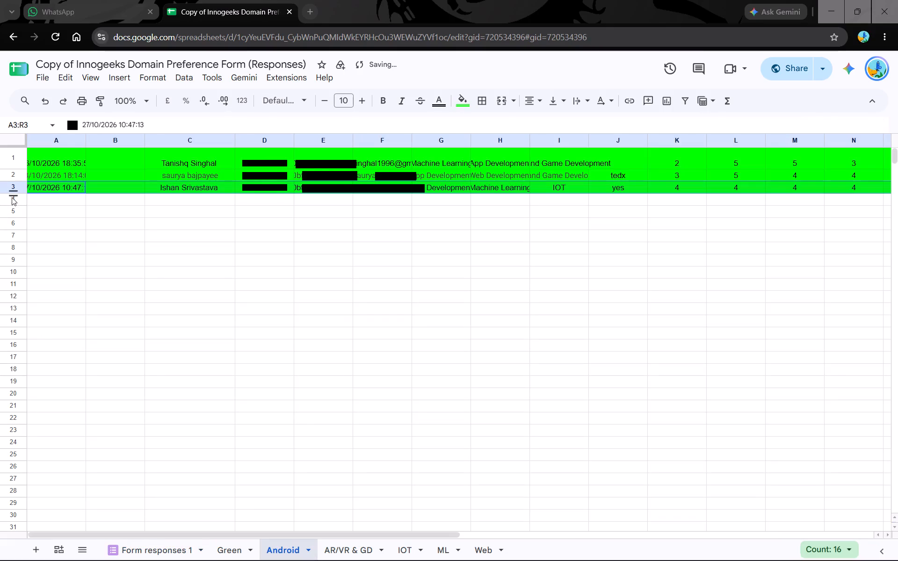
click(14, 200)
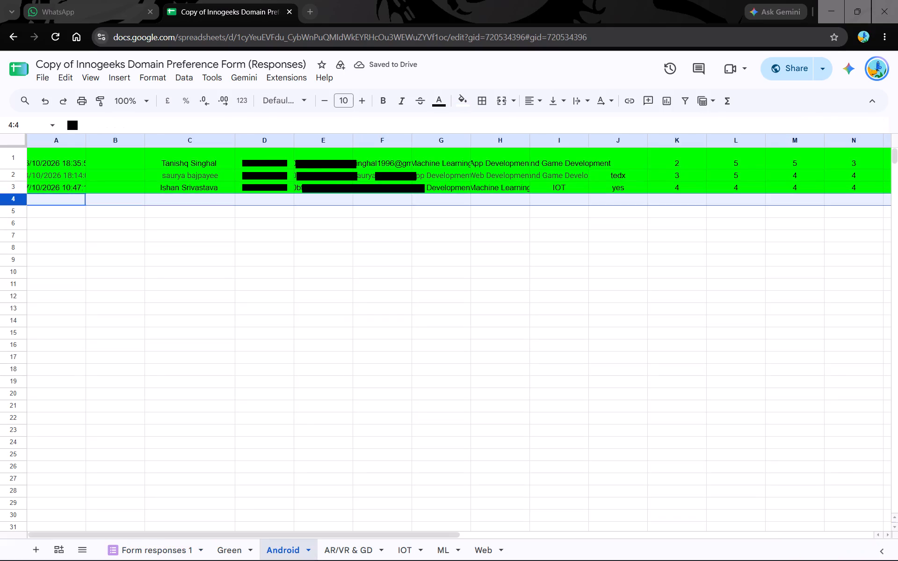
key(shift+Down)
key(shift+Down)
key(shift+Down)
key(shift+Down)
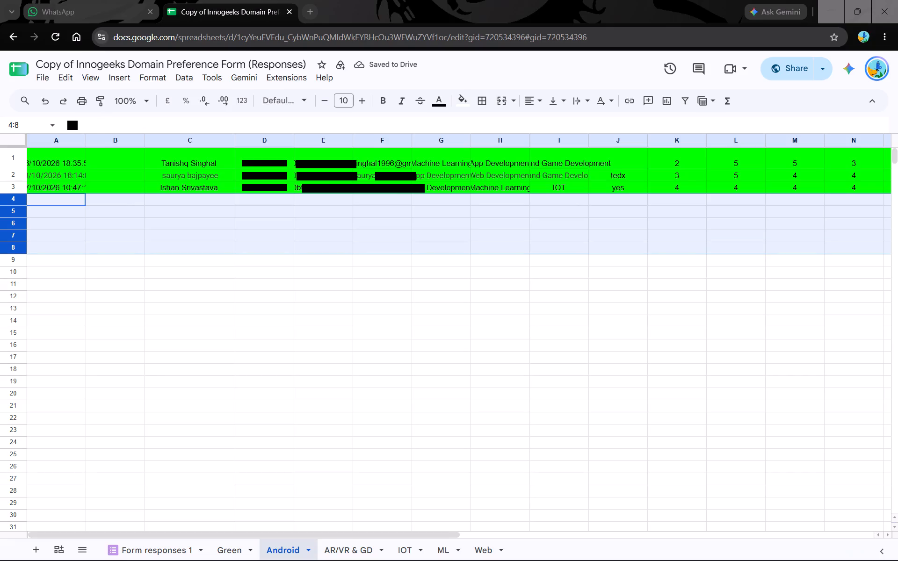
key(ctrl+v)
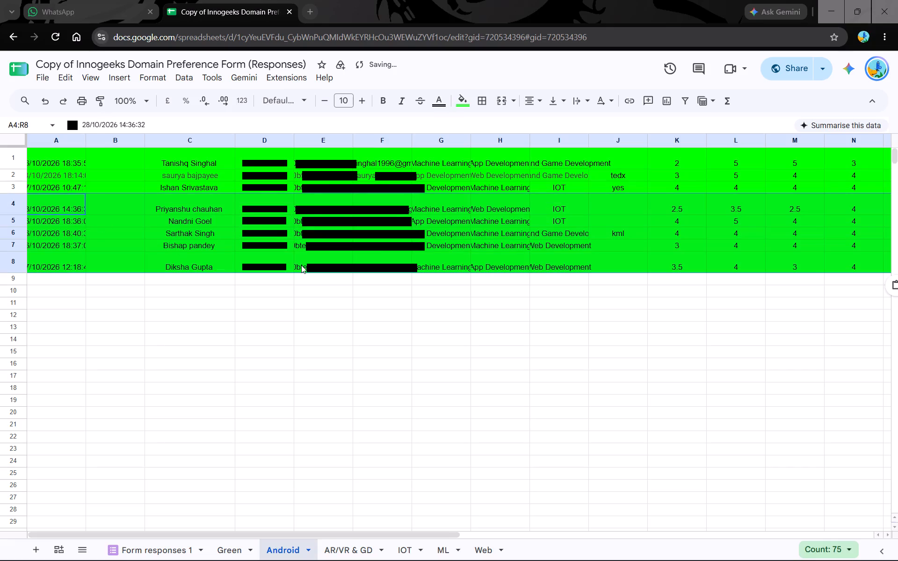
scroll(384, 326, left, 9)
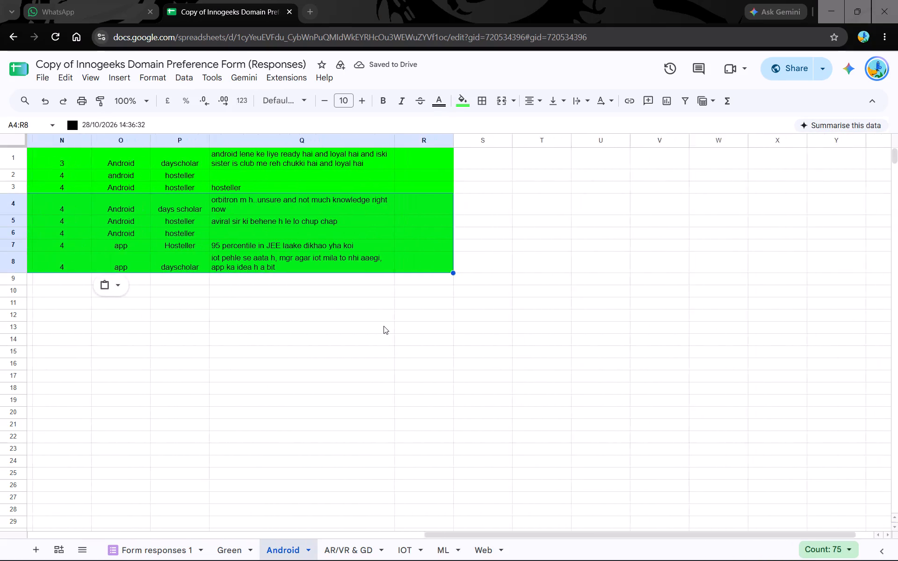
click(485, 277)
Widen column A of the Android sheet to fit the full timestamps.
scroll(485, 277, right, 12)
scroll(485, 277, up, 1)
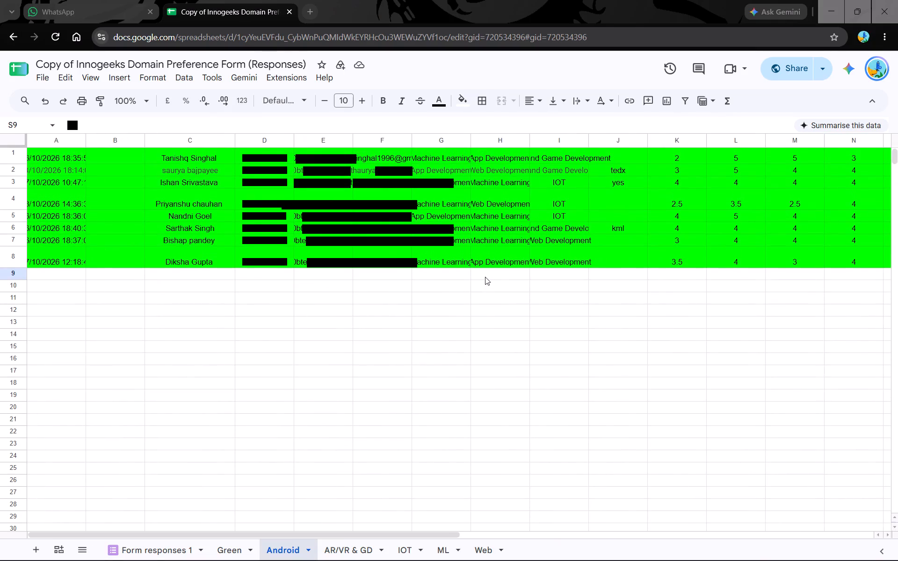
scroll(485, 277, up, 1)
scroll(242, 176, up, 2)
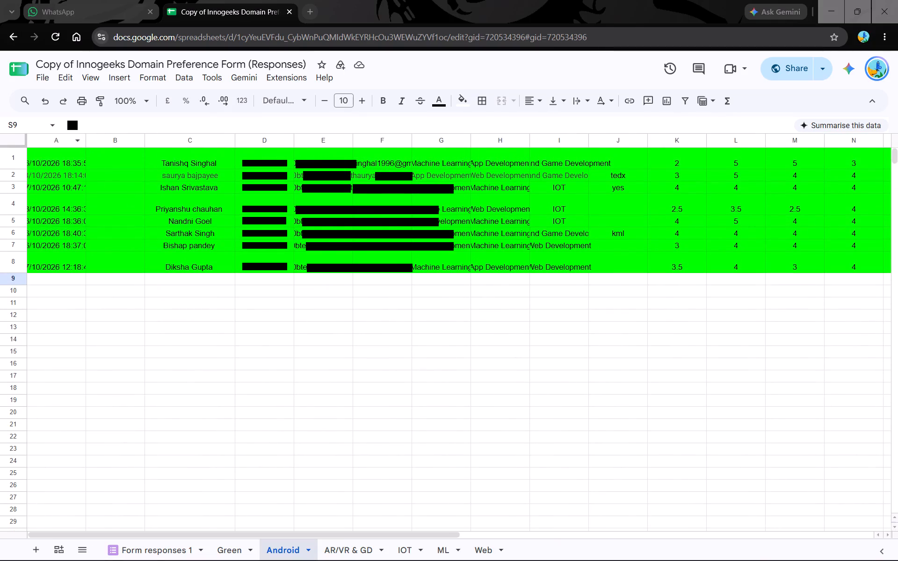
drag(87, 140, 112, 143)
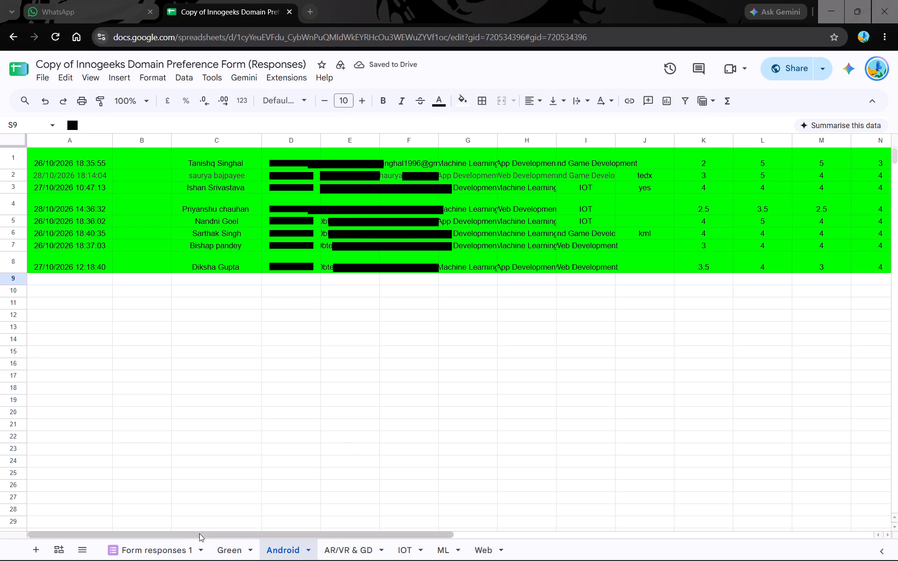
Copy the green app rows 25 to 27 from Form responses 1 into rows 9 to 11 of the AR/VR & GD sheet.
click(179, 540)
scroll(265, 331, down, 1)
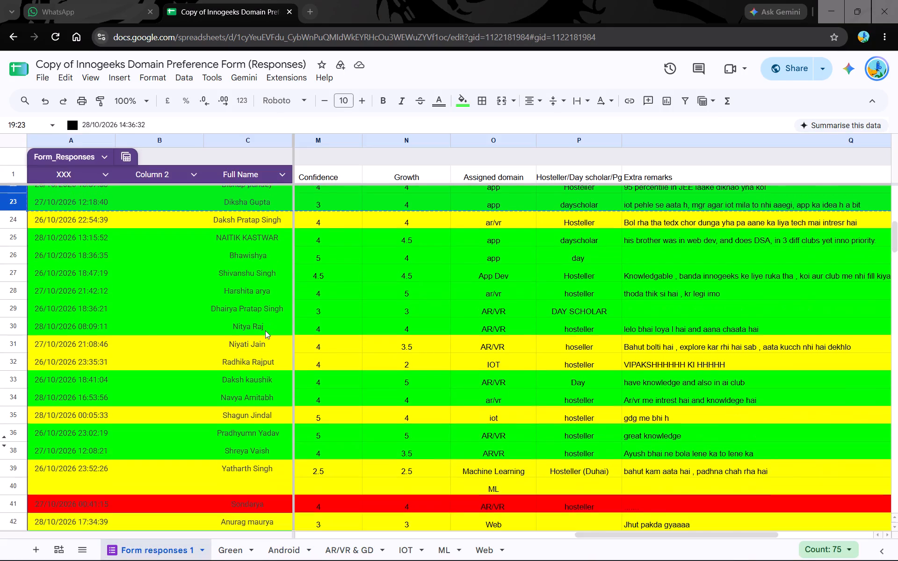
scroll(265, 331, down, 1)
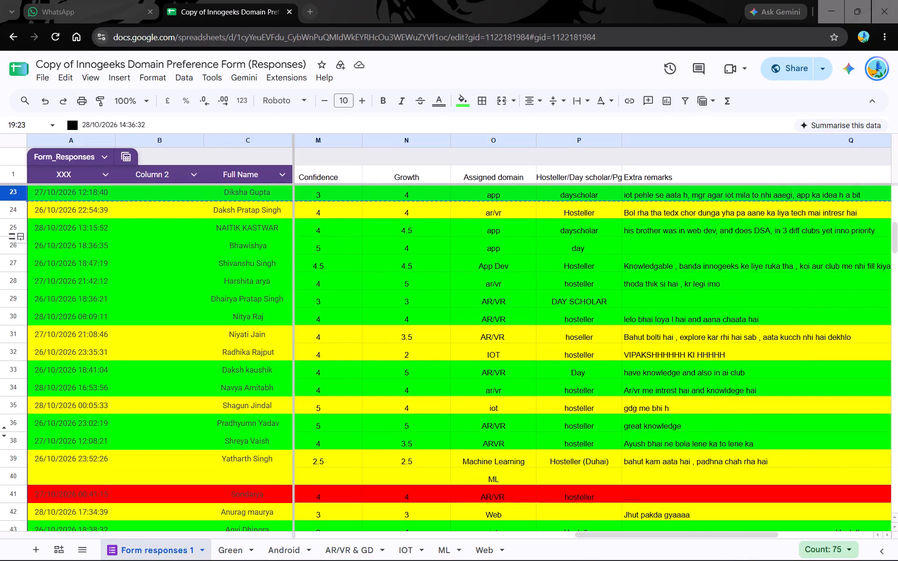
click(12, 224)
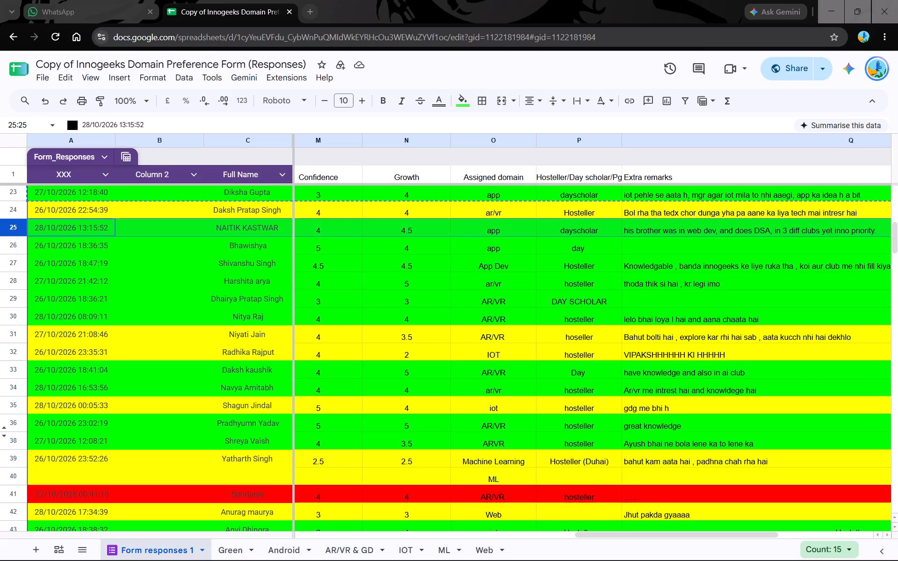
key(shift+Down)
key(shift+Down)
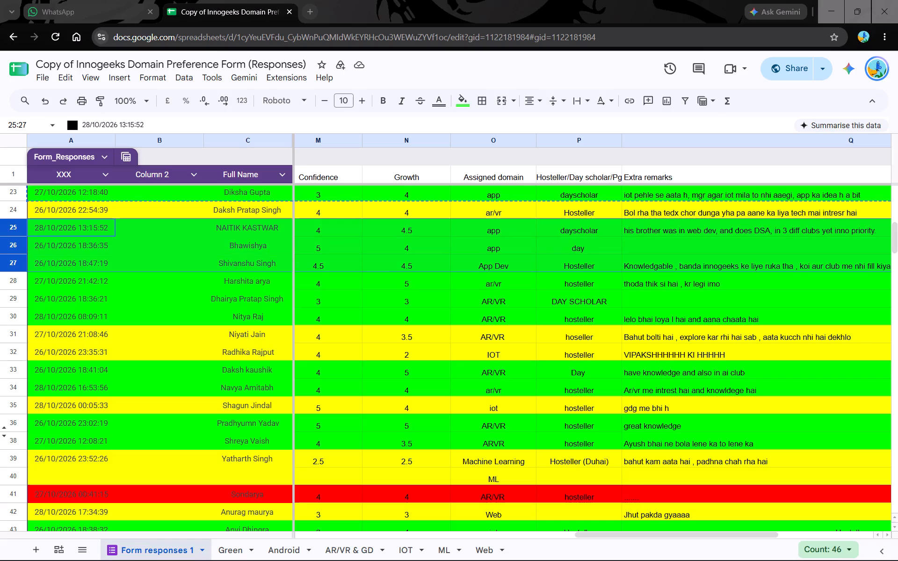
key(ctrl+c)
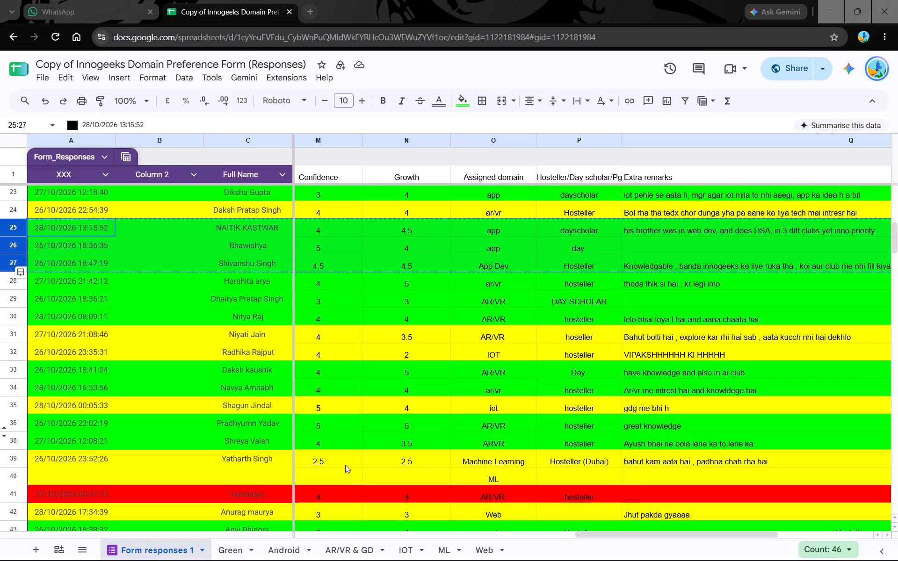
click(353, 545)
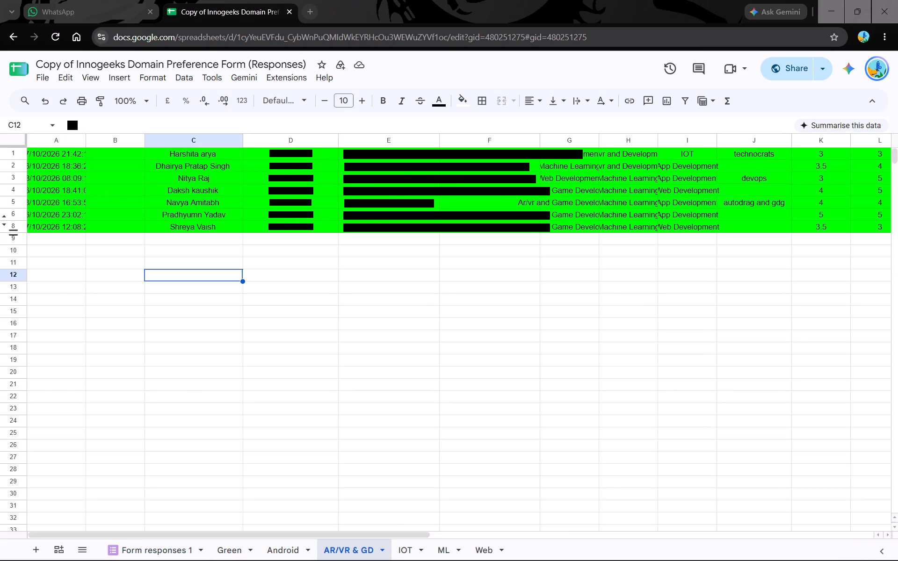
click(11, 239)
key(shift+Down)
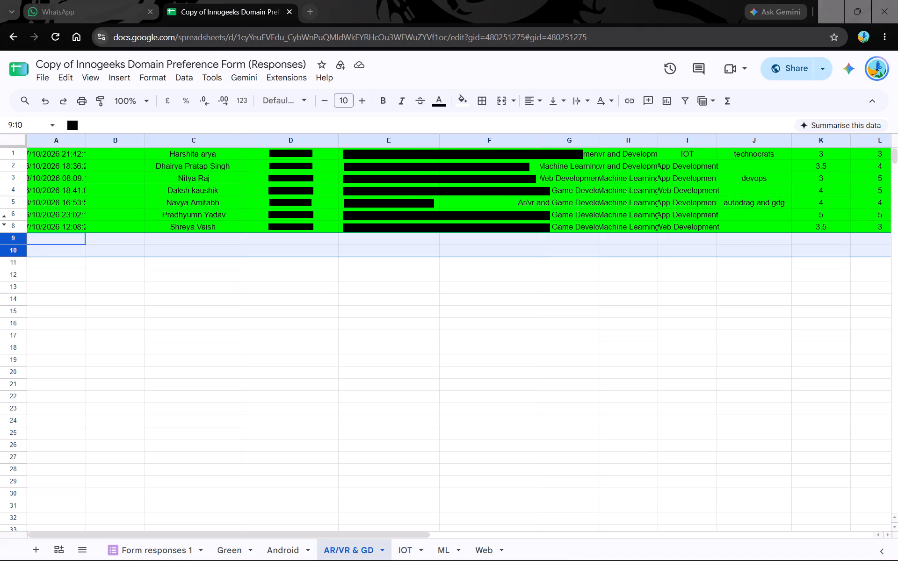
key(shift+Down)
key(shift+Down)
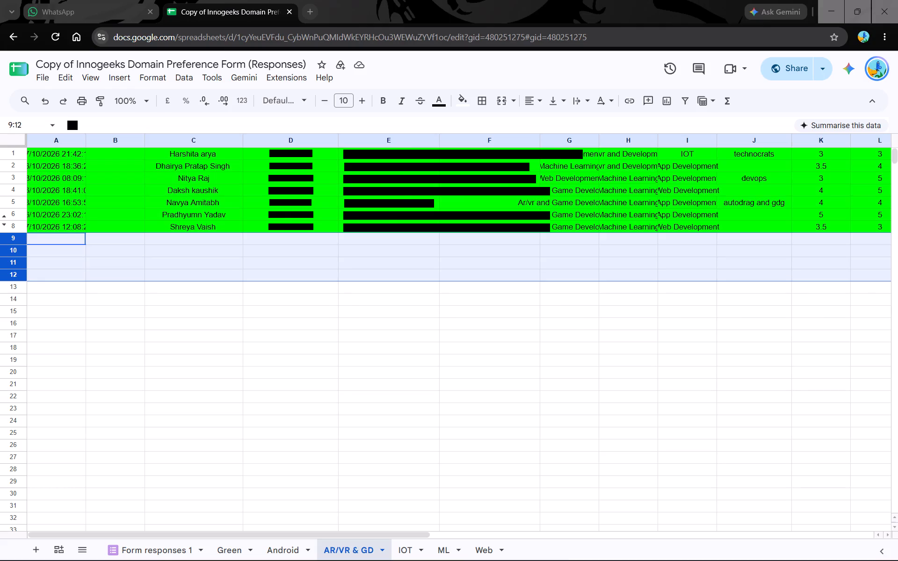
key(ctrl+v)
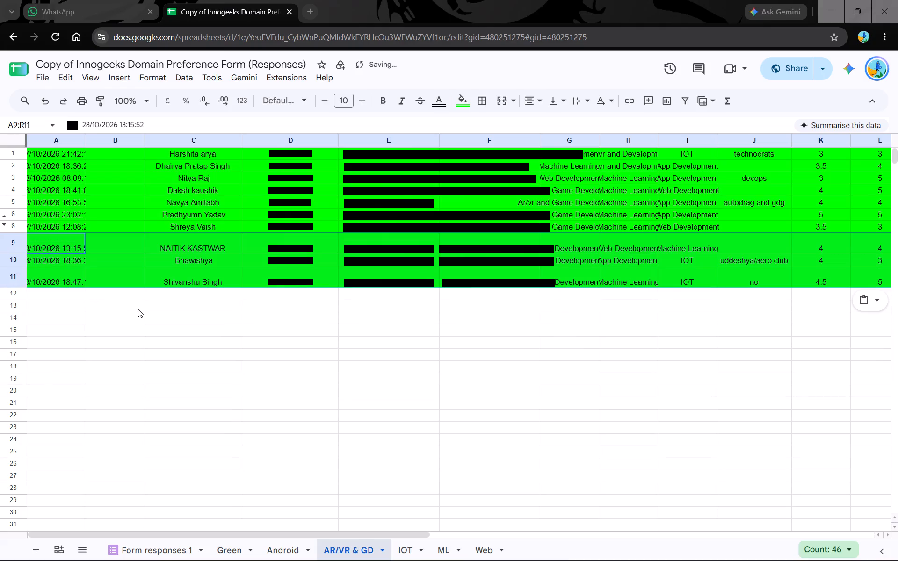
click(138, 309)
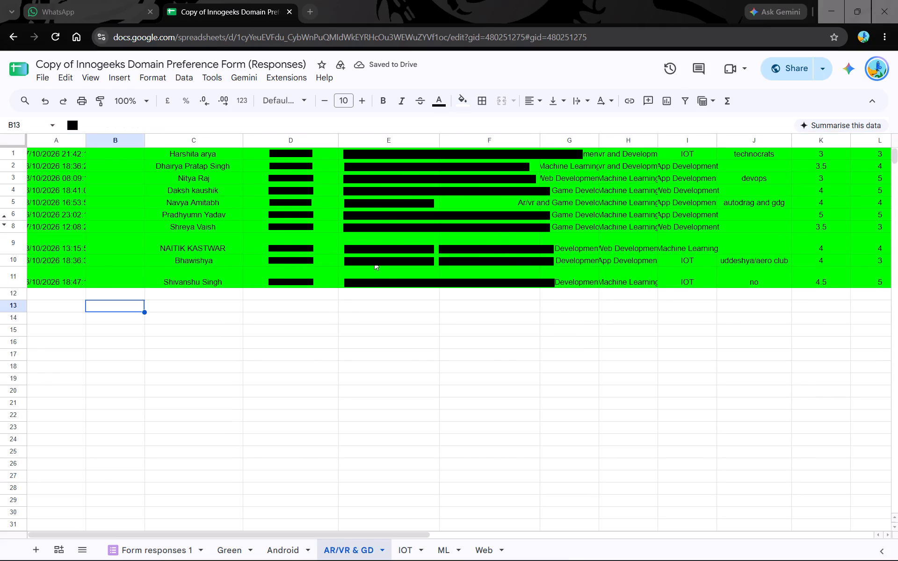
Reduce the heights of rows 11 and 9 in the AR/VR & GD sheet.
scroll(374, 262, left, 10)
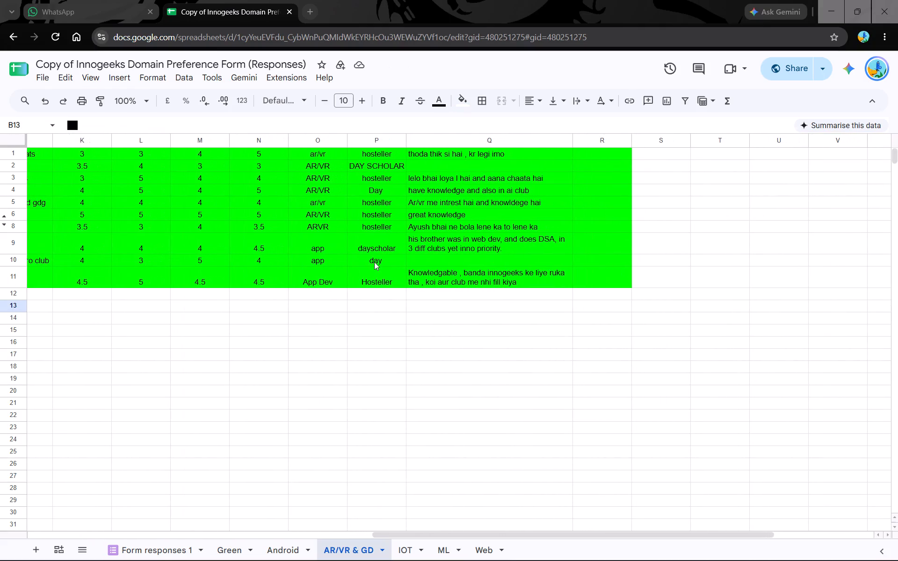
scroll(374, 262, right, 2)
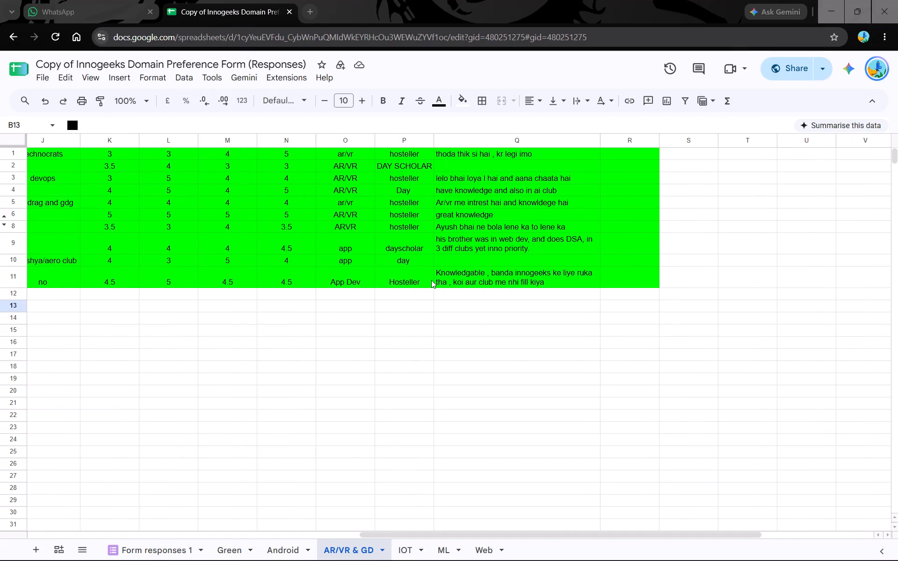
click(431, 280)
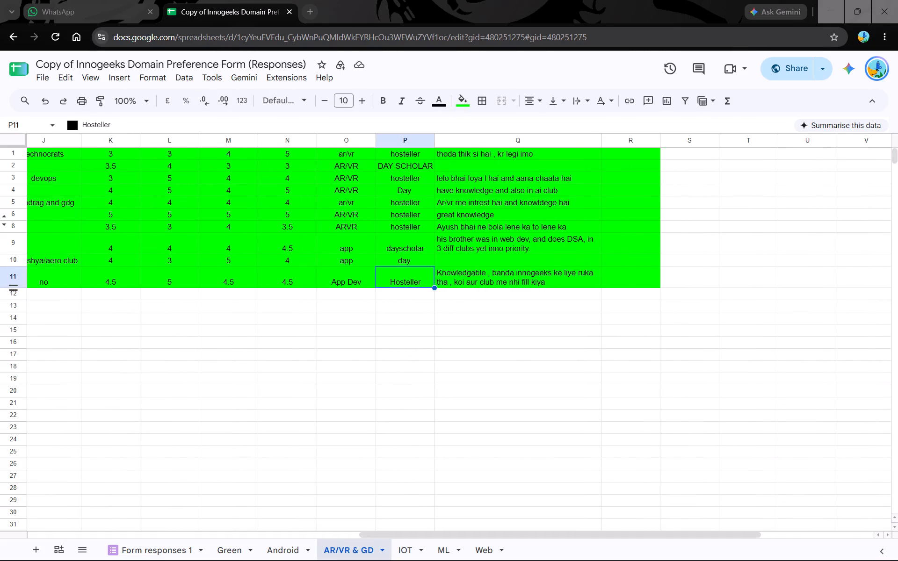
drag(16, 288, 18, 280)
scroll(204, 277, right, 2)
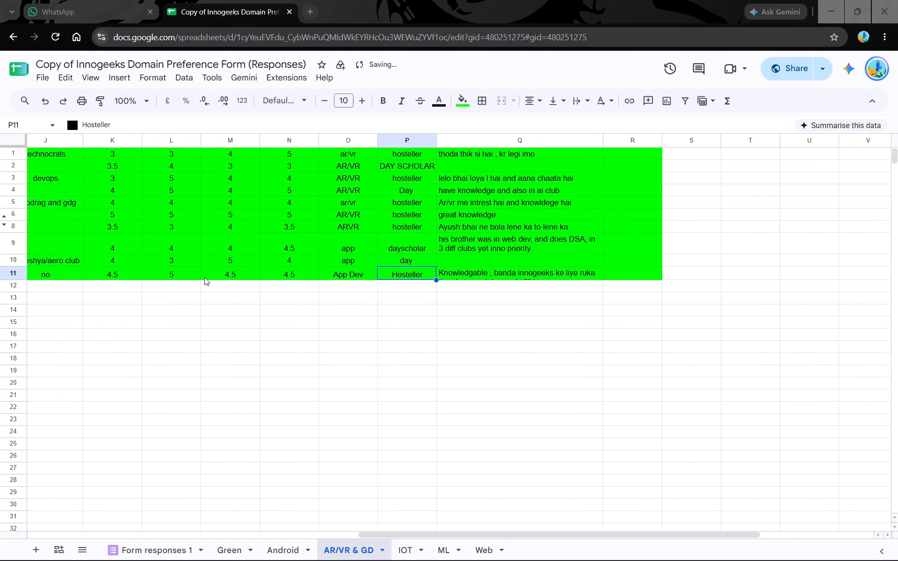
scroll(204, 277, right, 16)
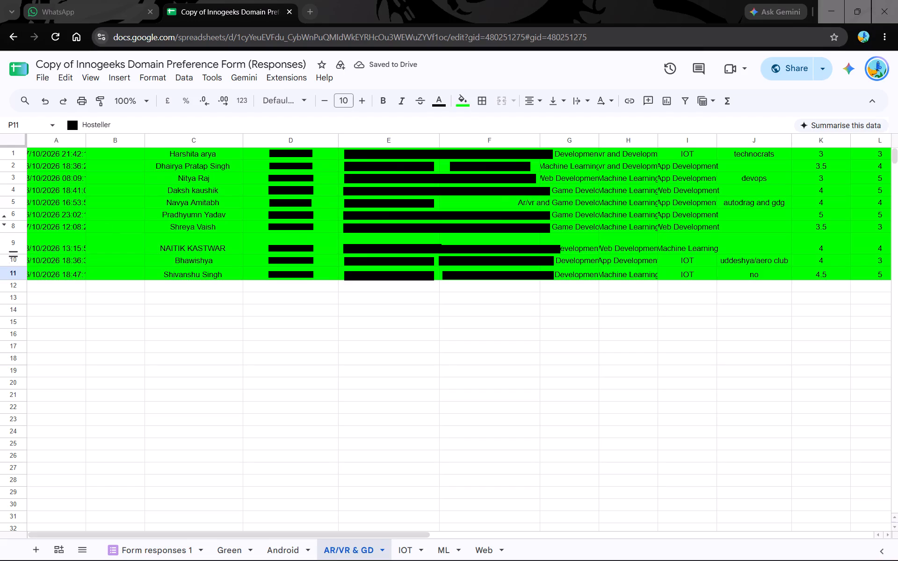
drag(13, 254, 13, 247)
scroll(290, 272, up, 4)
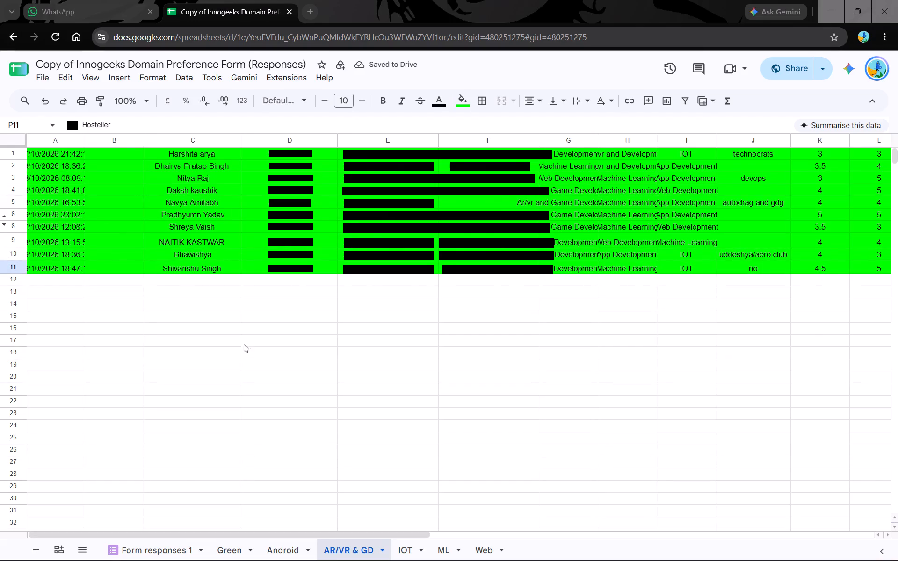
Review the assigned domains in Form responses 1 for green app or Android rows still to copy.
click(133, 549)
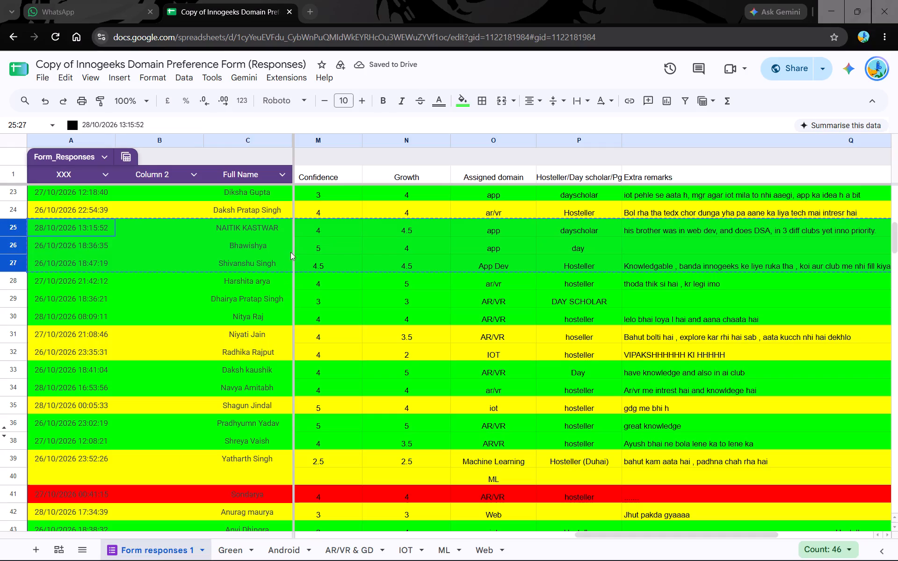
scroll(615, 263, up, 1)
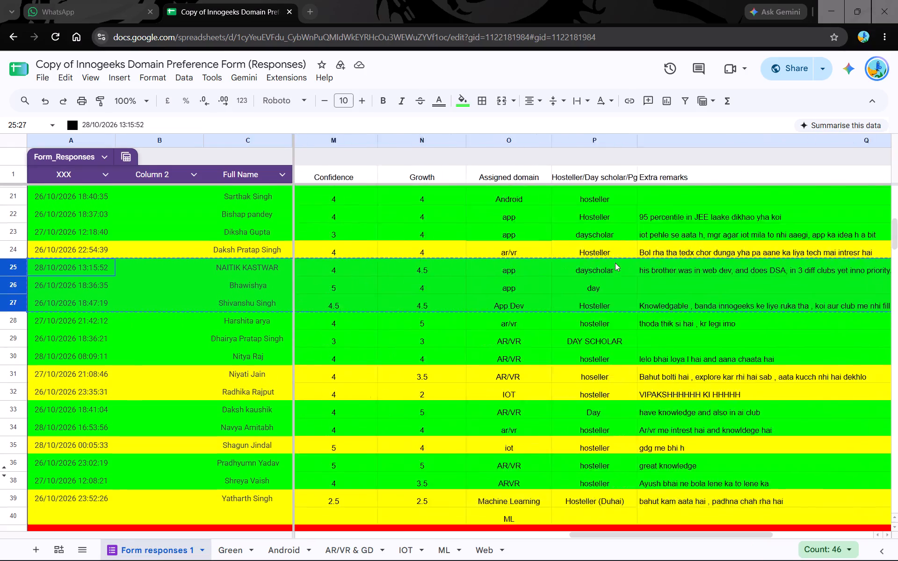
scroll(615, 263, up, 1)
scroll(615, 263, left, 6)
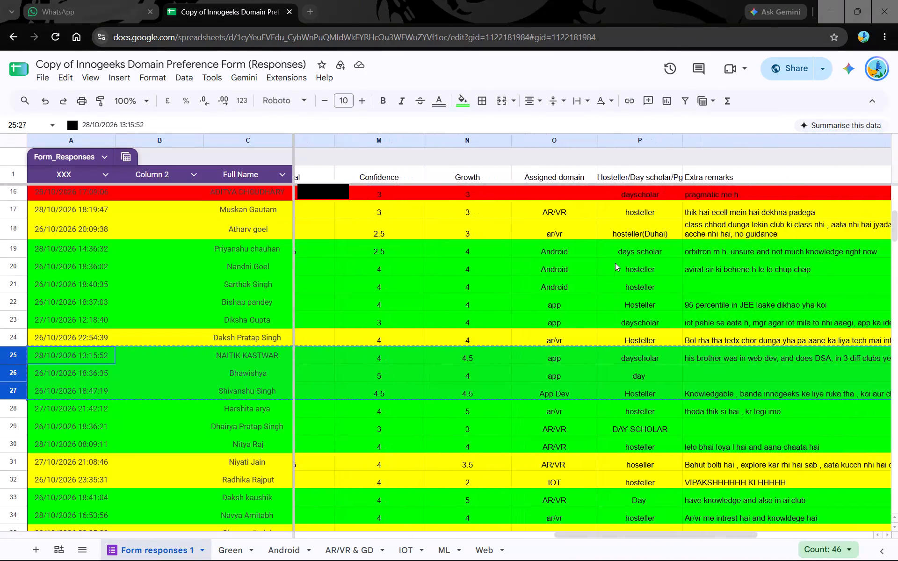
scroll(615, 263, down, 2)
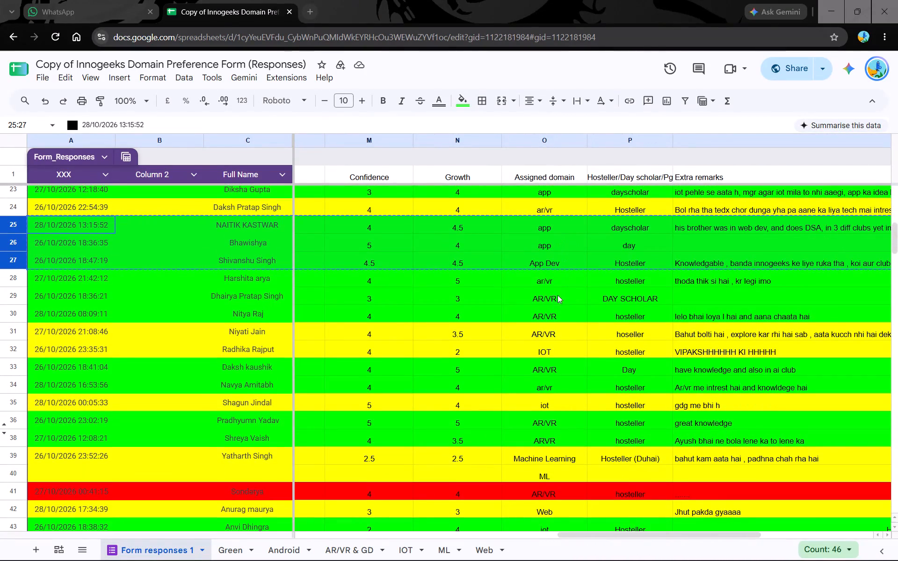
scroll(468, 335, down, 3)
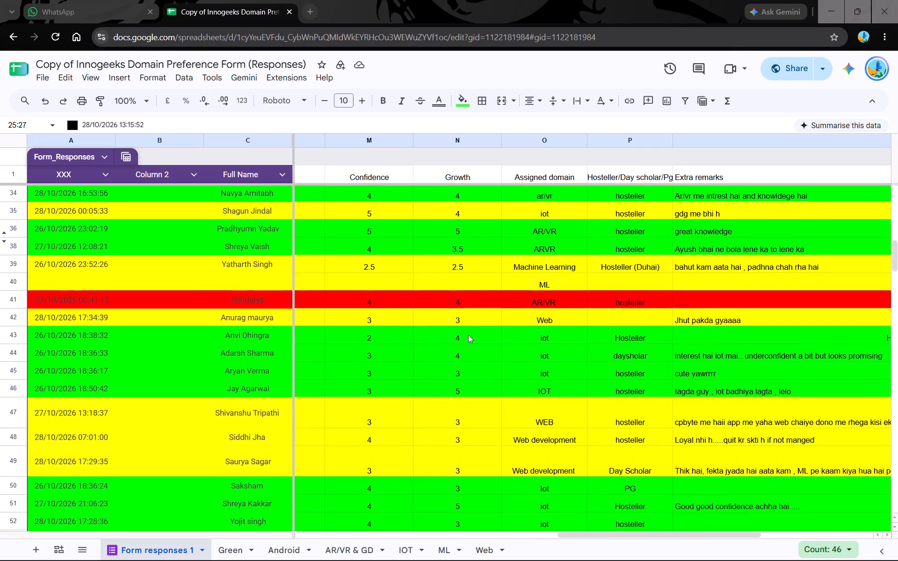
scroll(468, 335, down, 4)
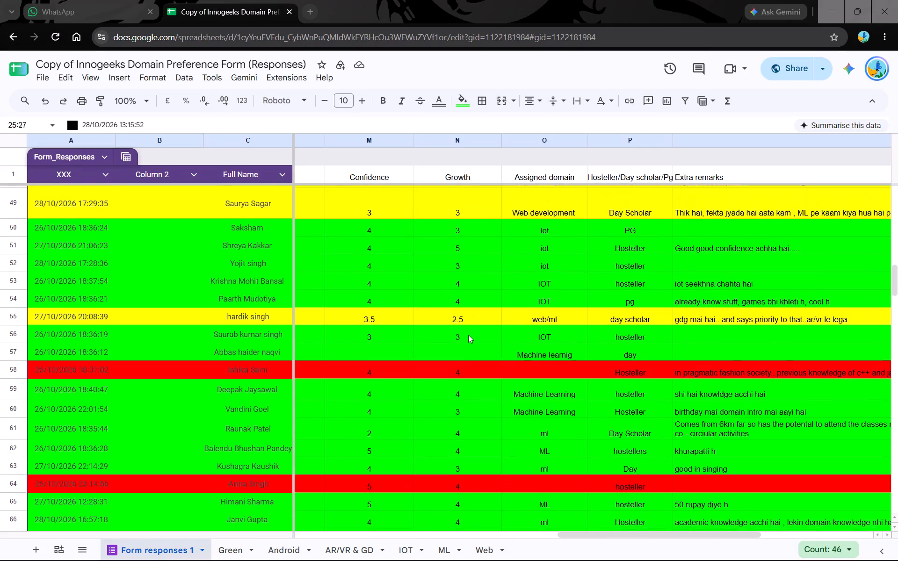
scroll(468, 335, down, 3)
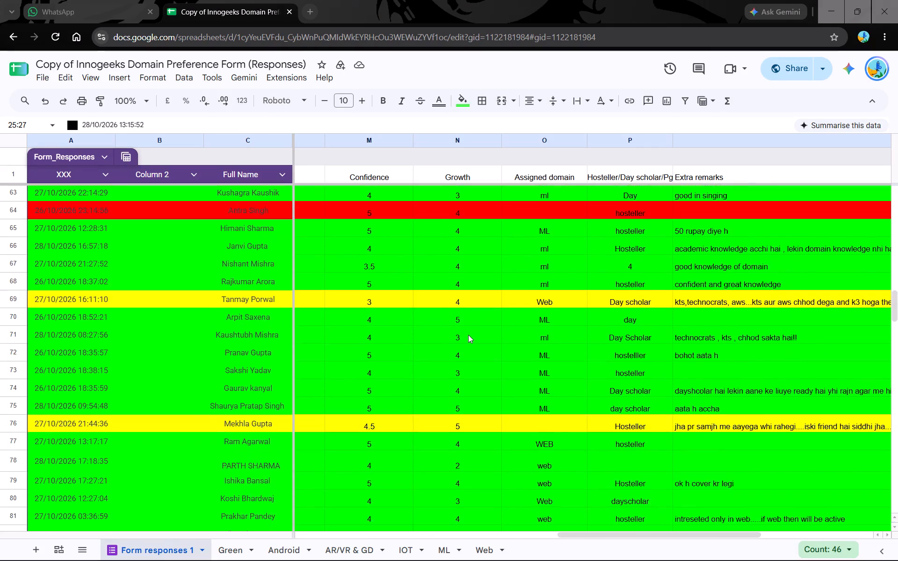
scroll(468, 335, down, 3)
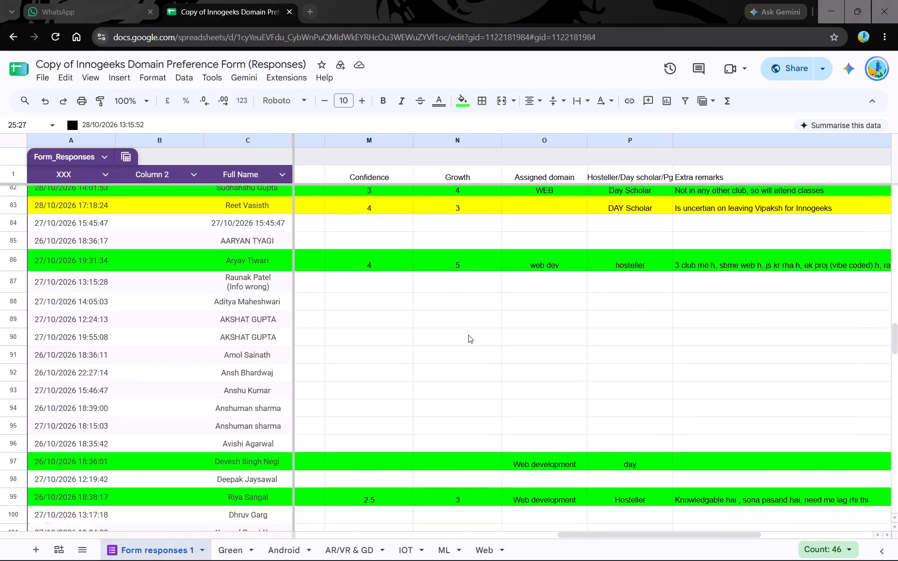
scroll(468, 335, down, 3)
scroll(468, 335, up, 2)
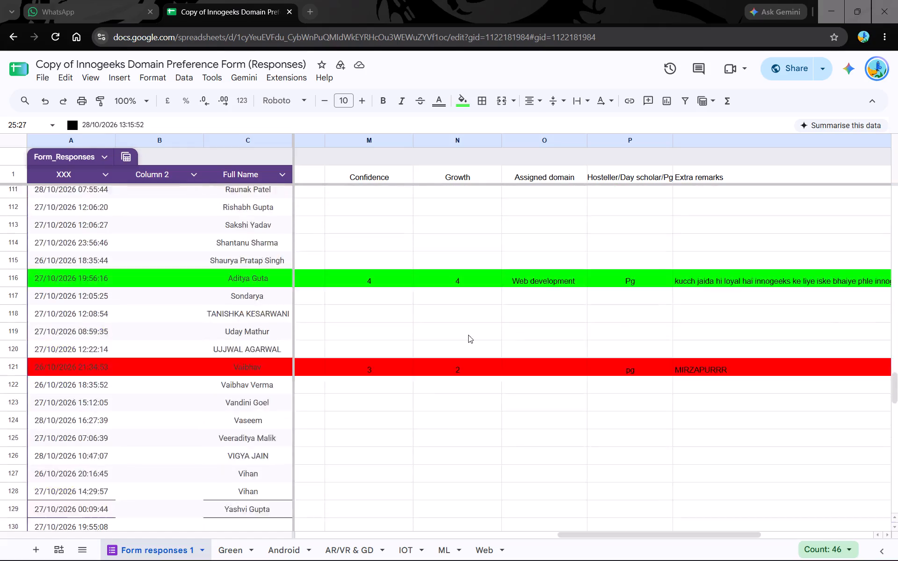
scroll(468, 335, up, 1)
scroll(468, 335, down, 4)
scroll(468, 335, up, 15)
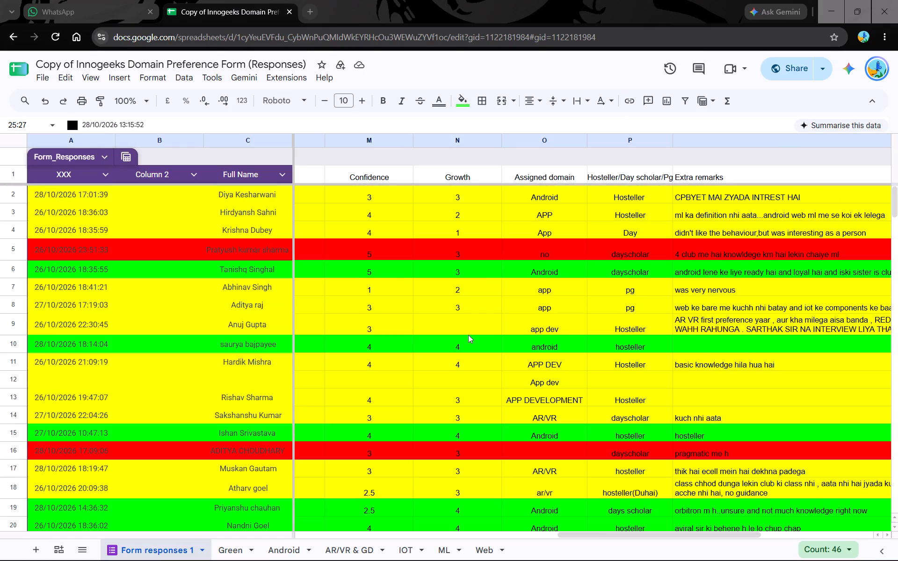
scroll(468, 335, up, 4)
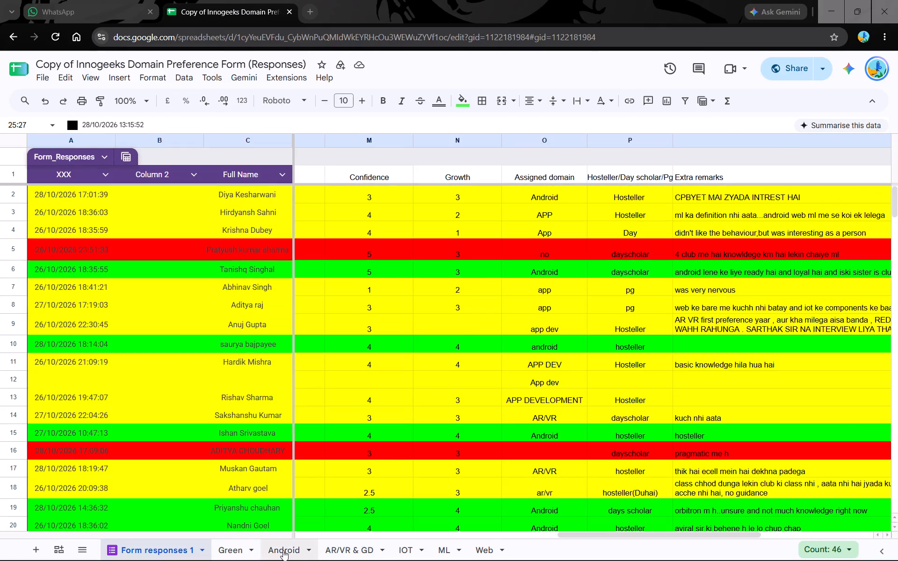
Move the app rows 9 to 11 from the AR/VR & GD sheet into rows 9 to 11 of the Android sheet.
click(283, 550)
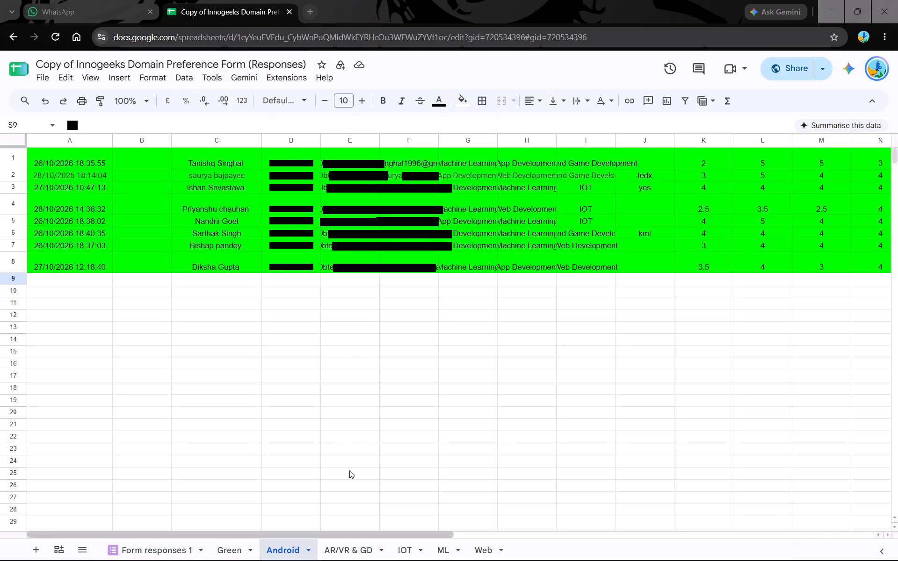
scroll(352, 381, up, 6)
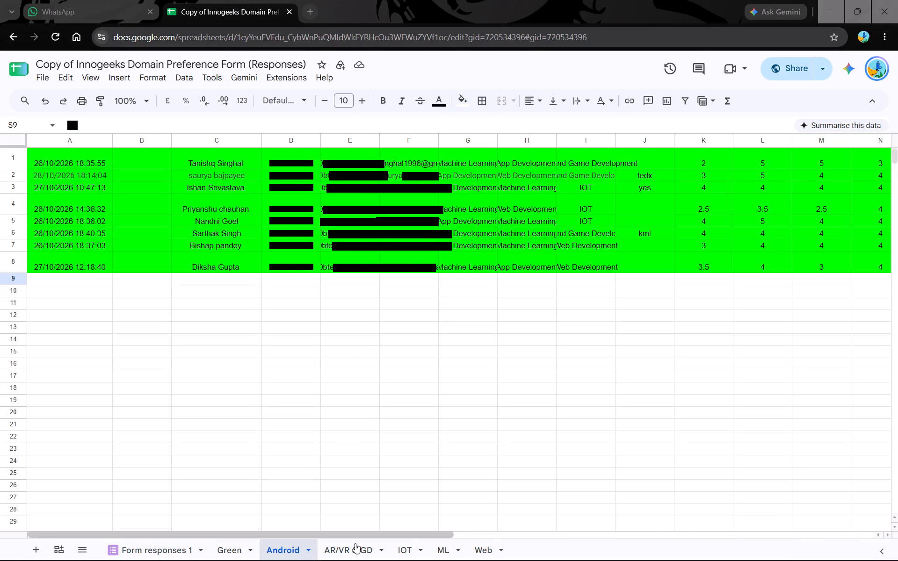
click(354, 547)
scroll(318, 275, right, 2)
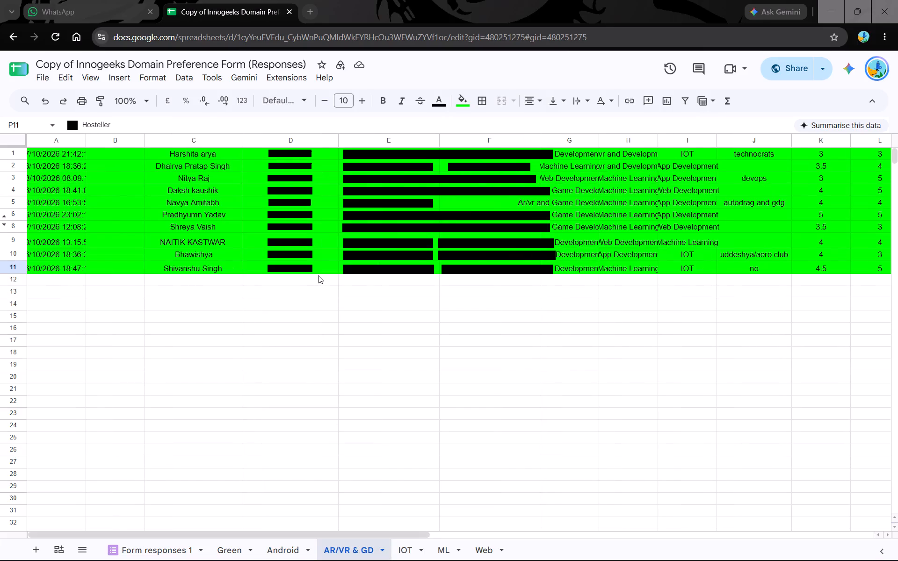
scroll(318, 275, right, 3)
scroll(407, 259, left, 6)
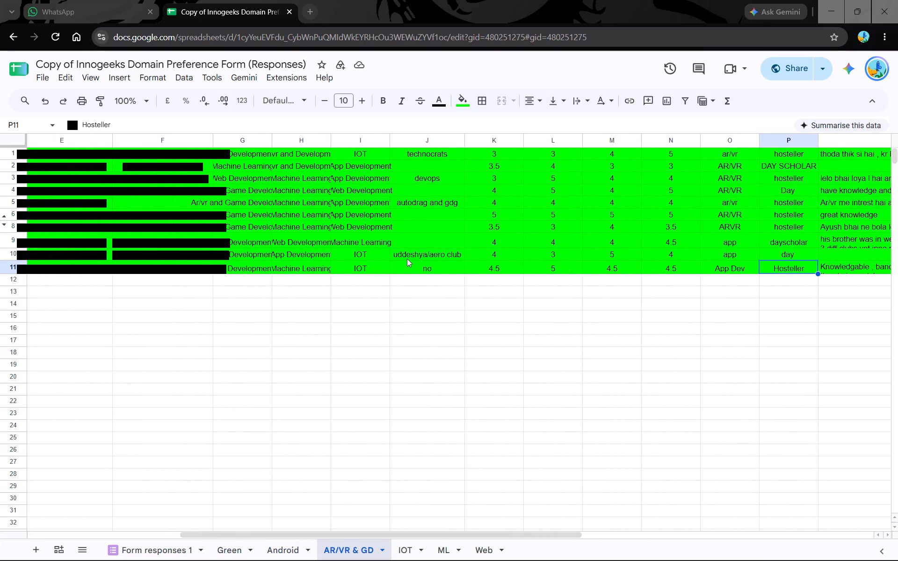
scroll(407, 259, left, 3)
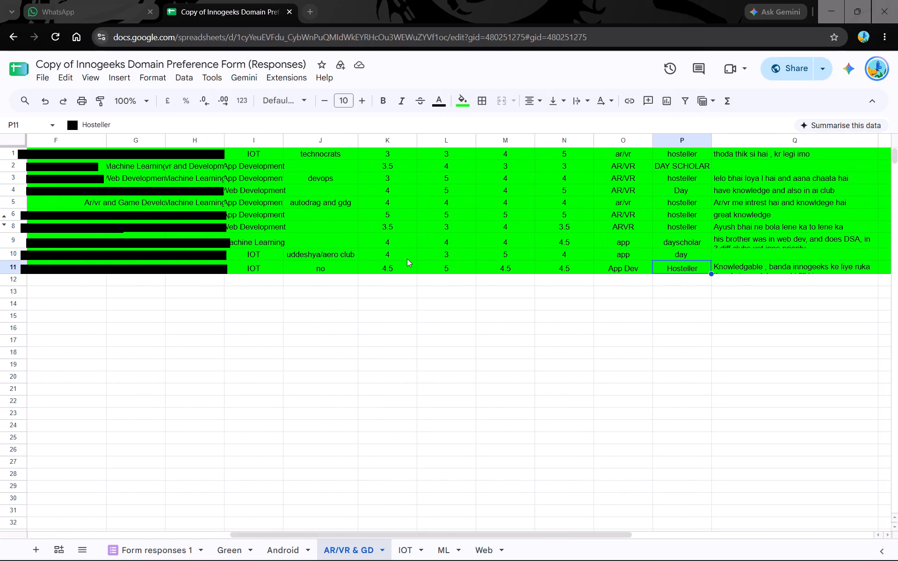
click(12, 238)
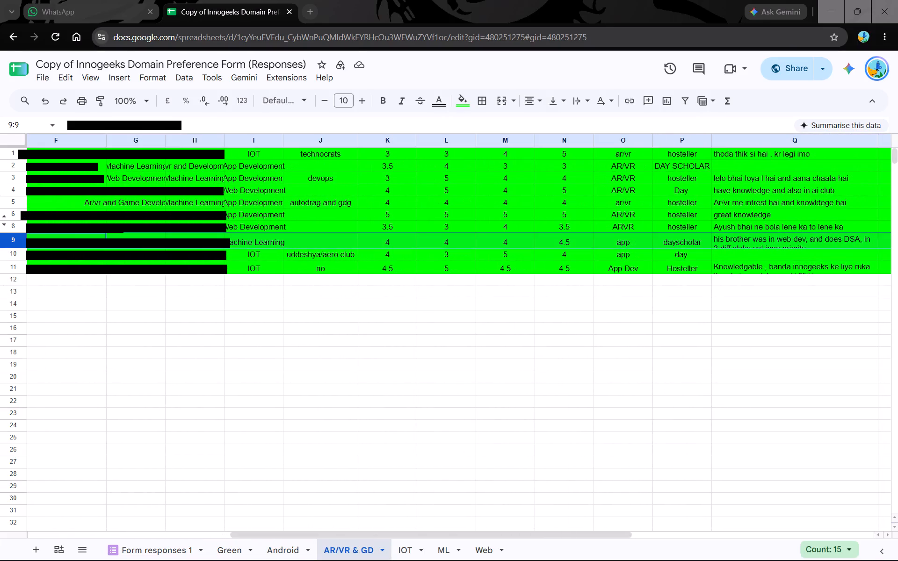
key(shift+Down)
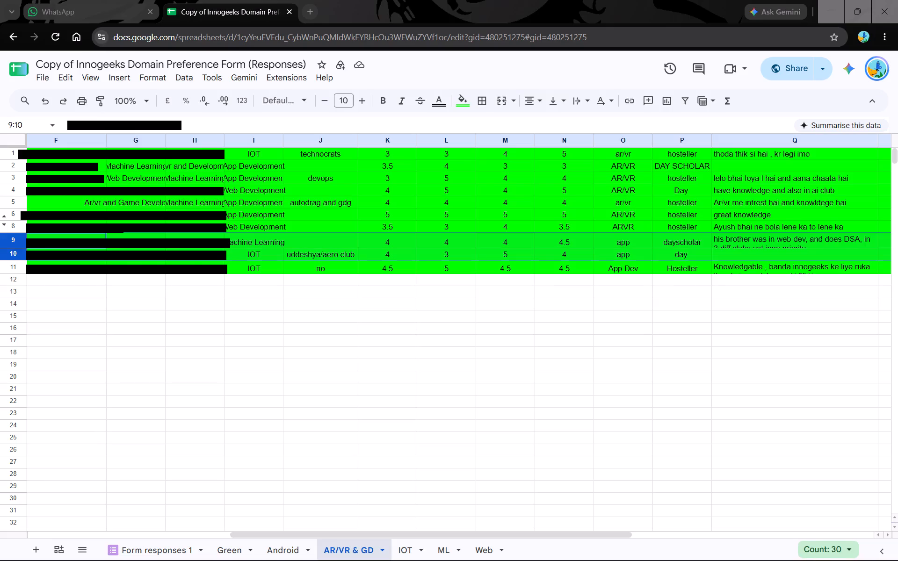
key(shift+Down)
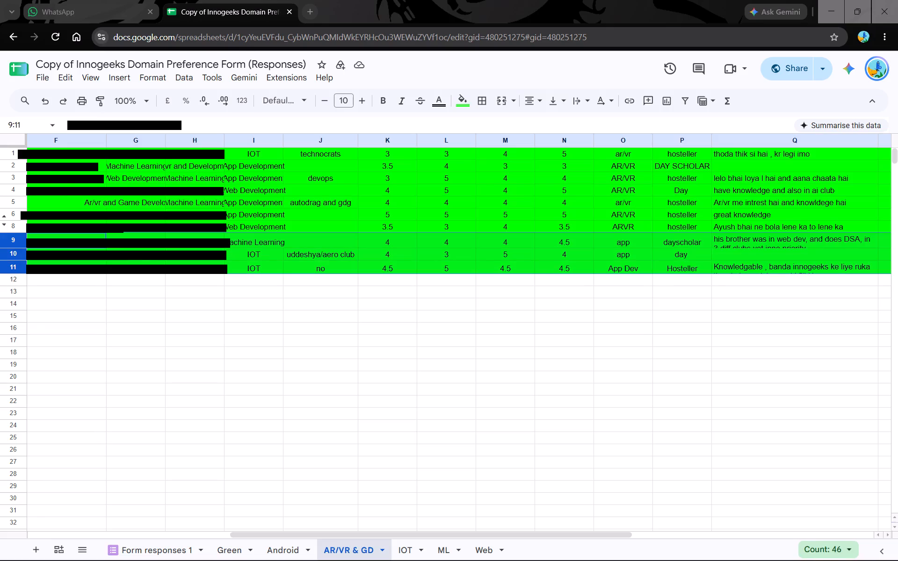
key(ctrl+x)
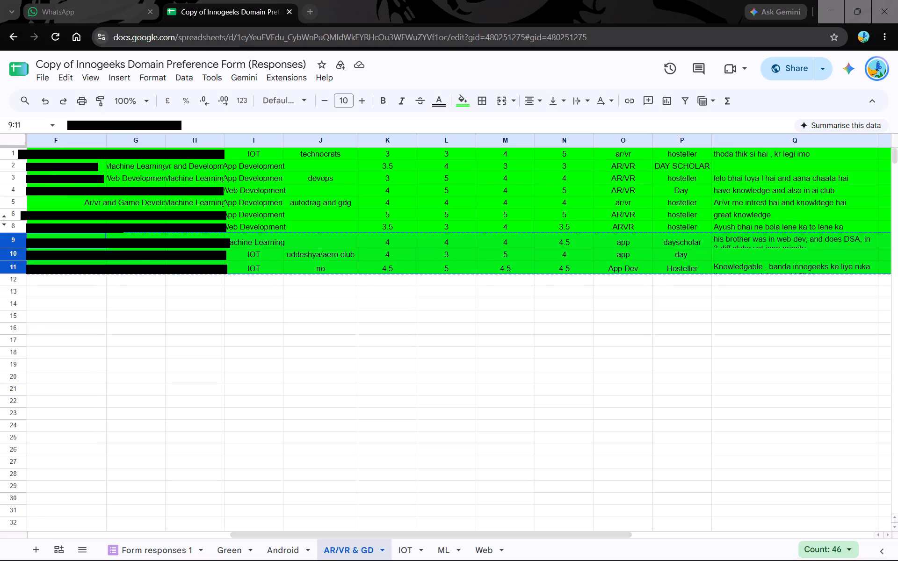
click(289, 550)
click(7, 278)
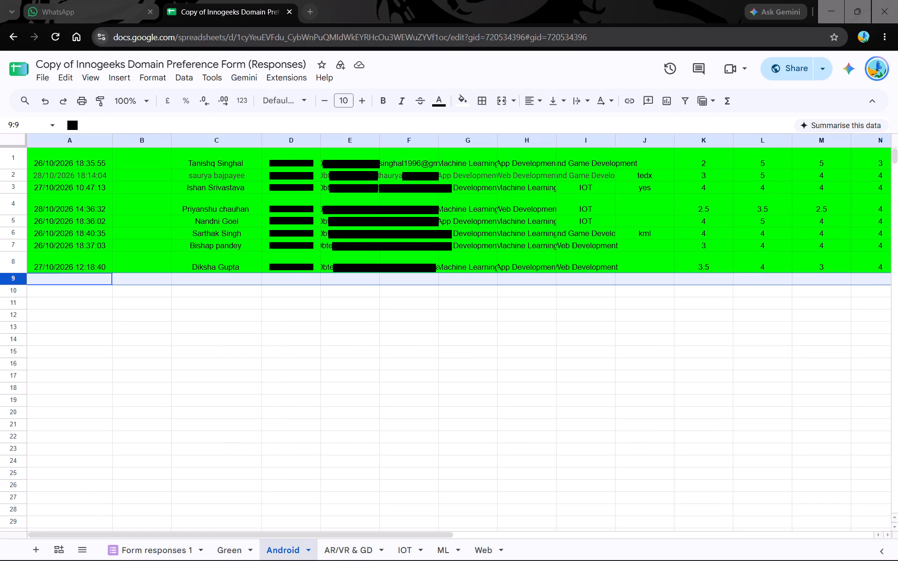
key(shift+Down)
key(shift+Down)
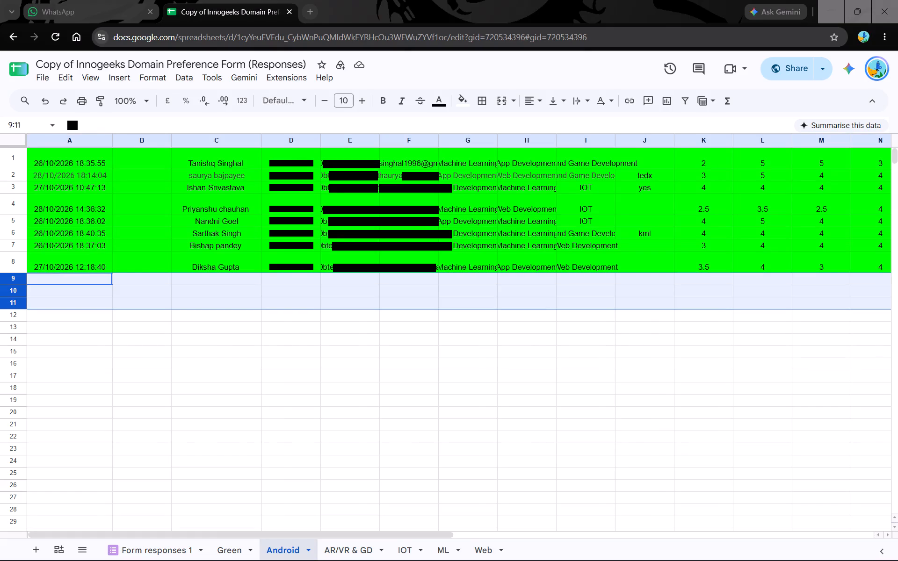
key(ctrl+v)
Check rows 9 to 11 in the AR/VR & GD and Android sheets, including the assigned domain and remarks columns.
click(349, 553)
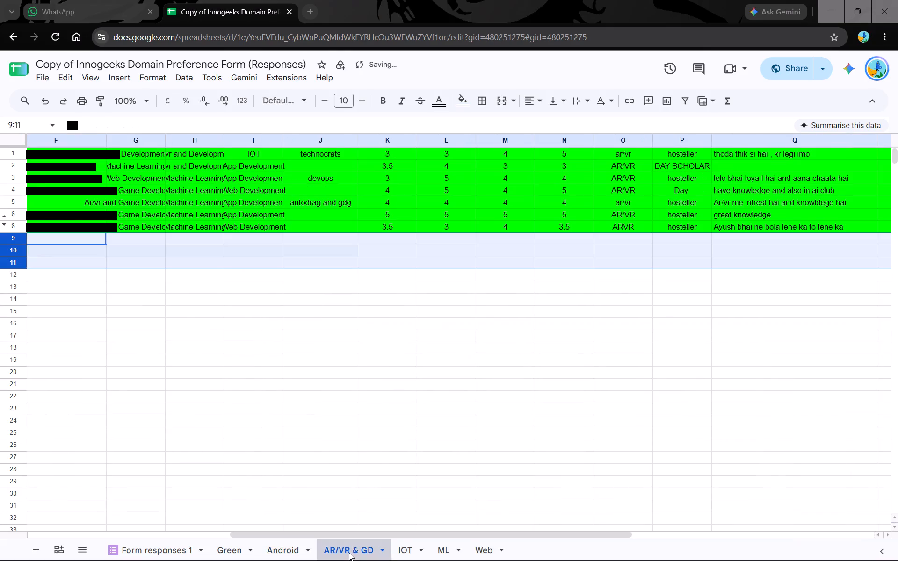
click(207, 363)
scroll(397, 401, up, 2)
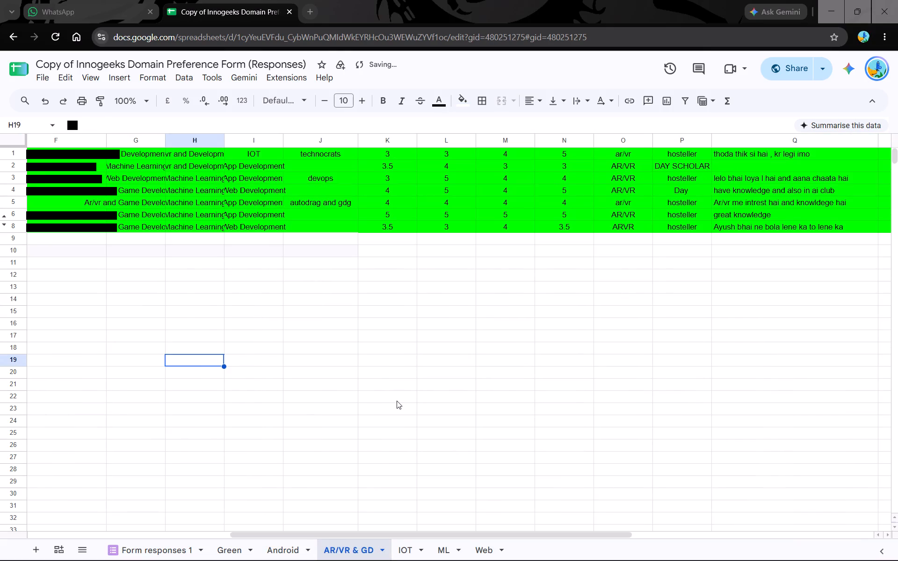
scroll(397, 401, up, 1)
click(290, 554)
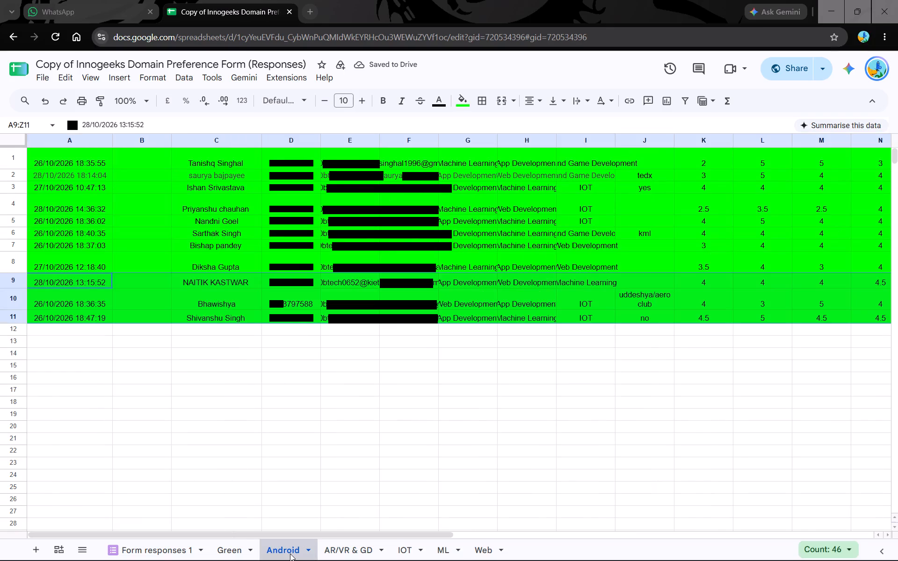
scroll(645, 344, left, 7)
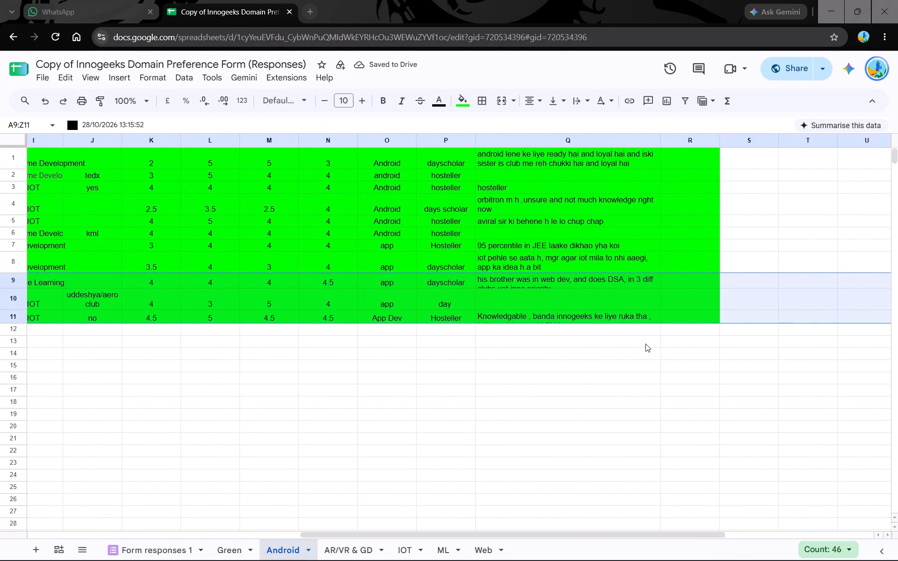
scroll(645, 344, left, 1)
click(645, 344)
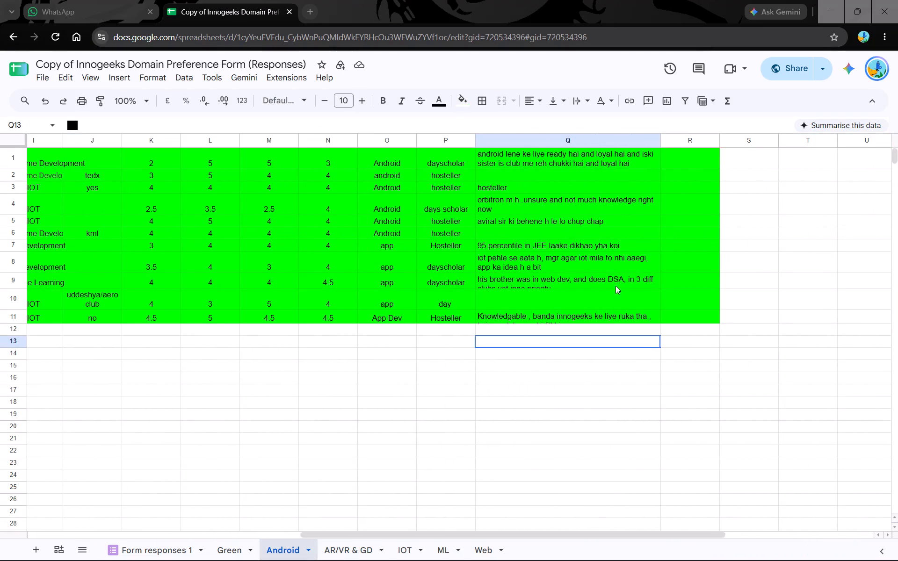
Reduce the heights of rows 10, 8 and 4 in the Android sheet.
scroll(433, 324, right, 14)
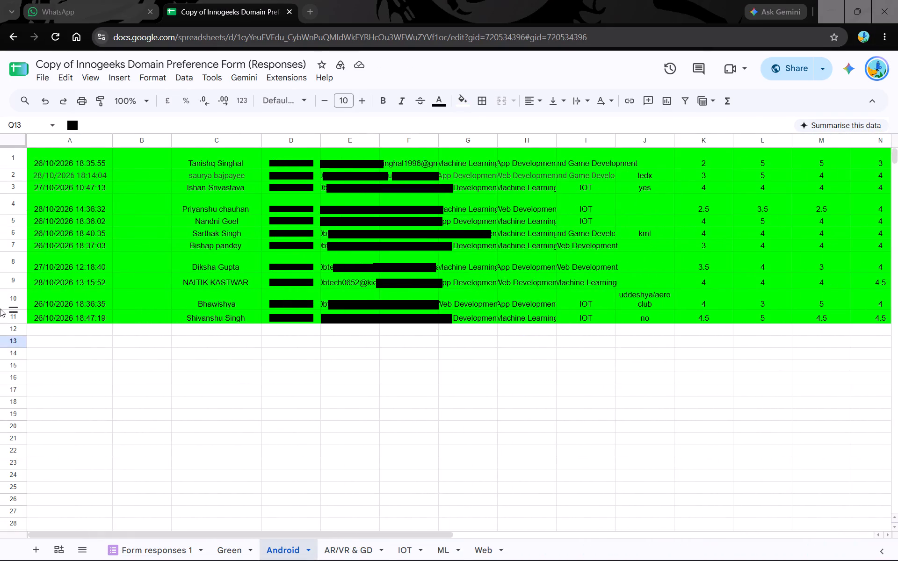
drag(10, 308, 11, 300)
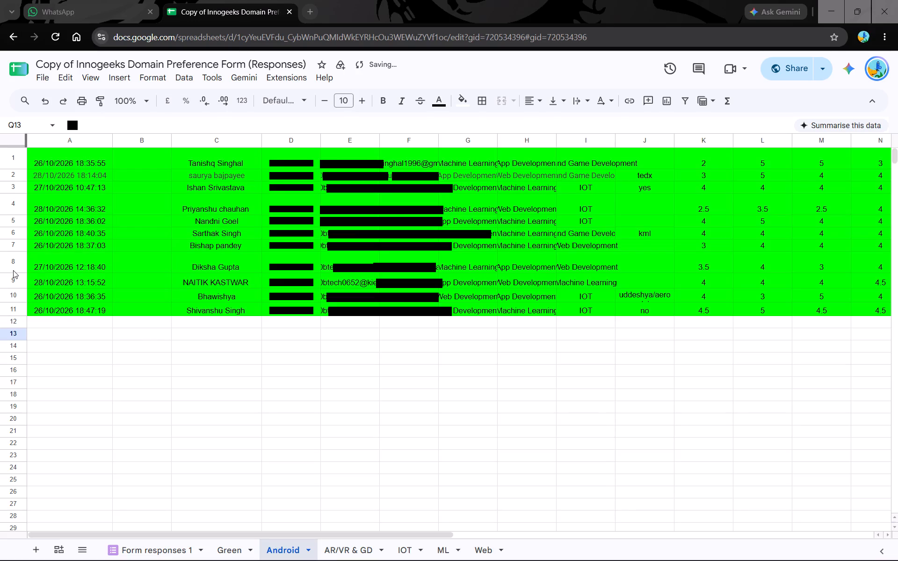
drag(13, 273, 14, 266)
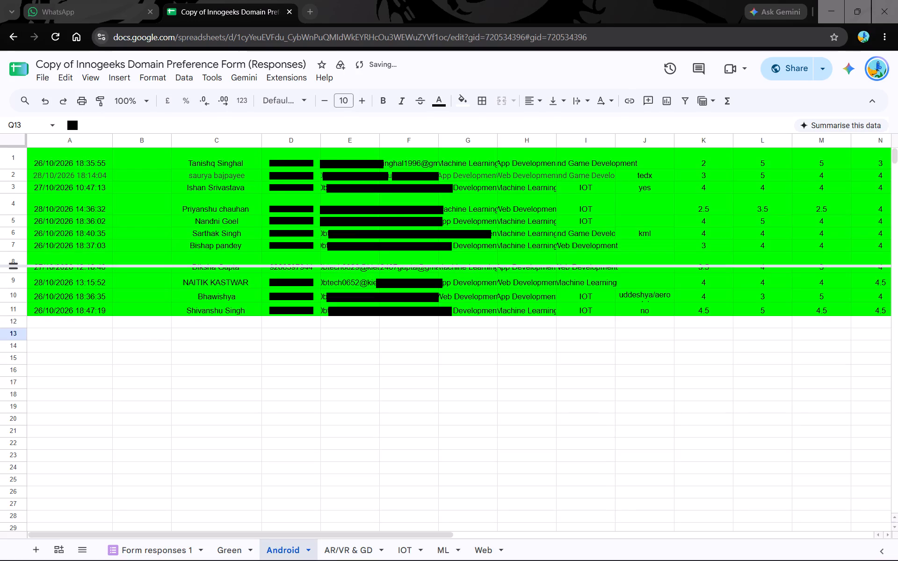
drag(14, 266, 14, 267)
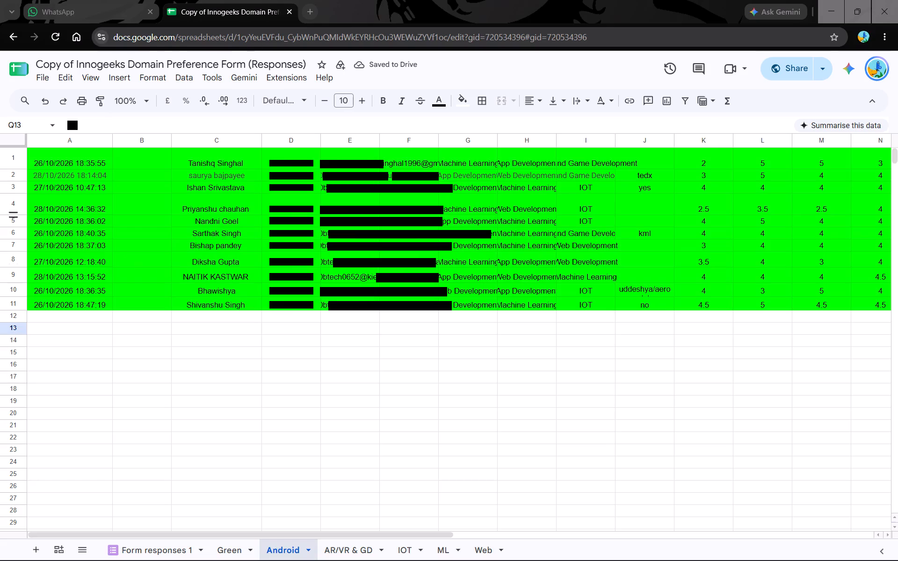
drag(12, 215, 13, 207)
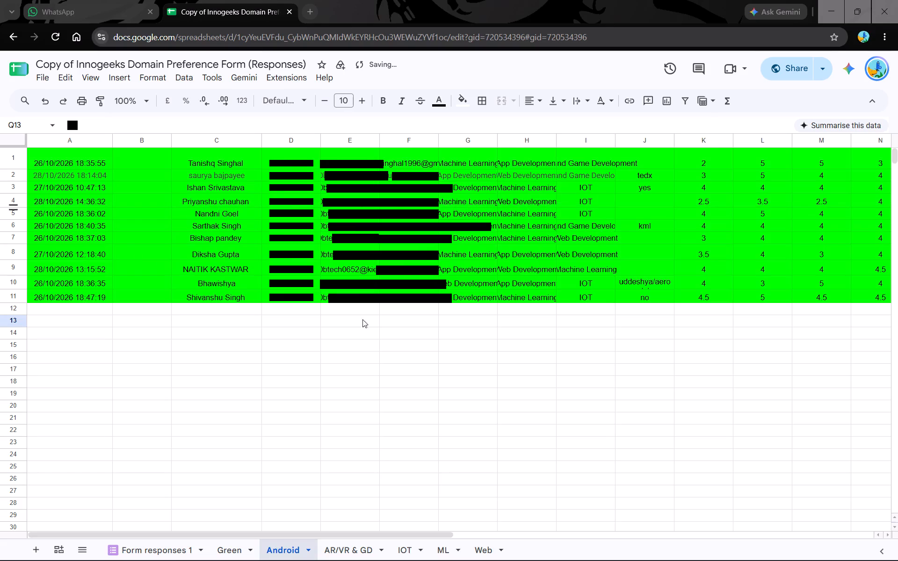
scroll(377, 327, left, 3)
scroll(377, 327, right, 6)
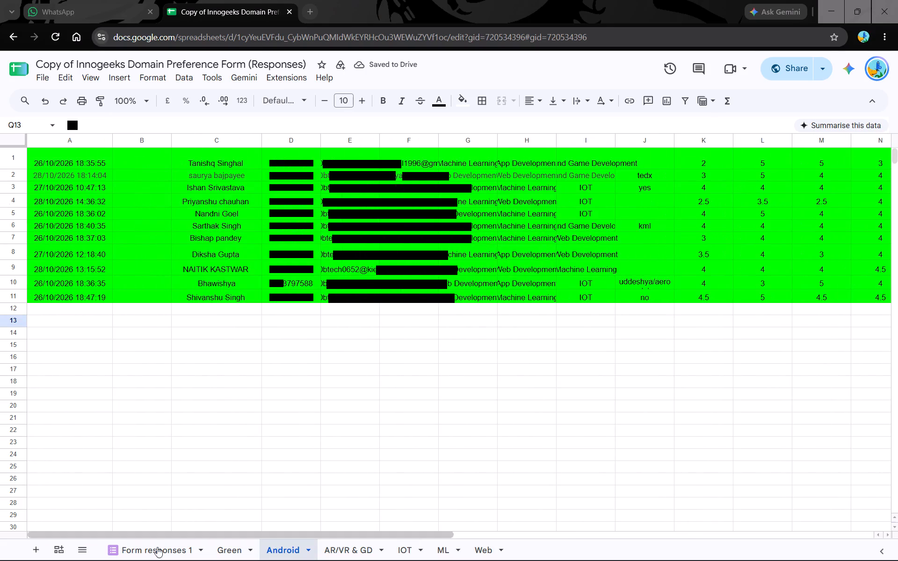
Copy the green IOT rows 43 to 46 from Form responses 1 into rows 1 to 4 of the IOT sheet.
click(152, 549)
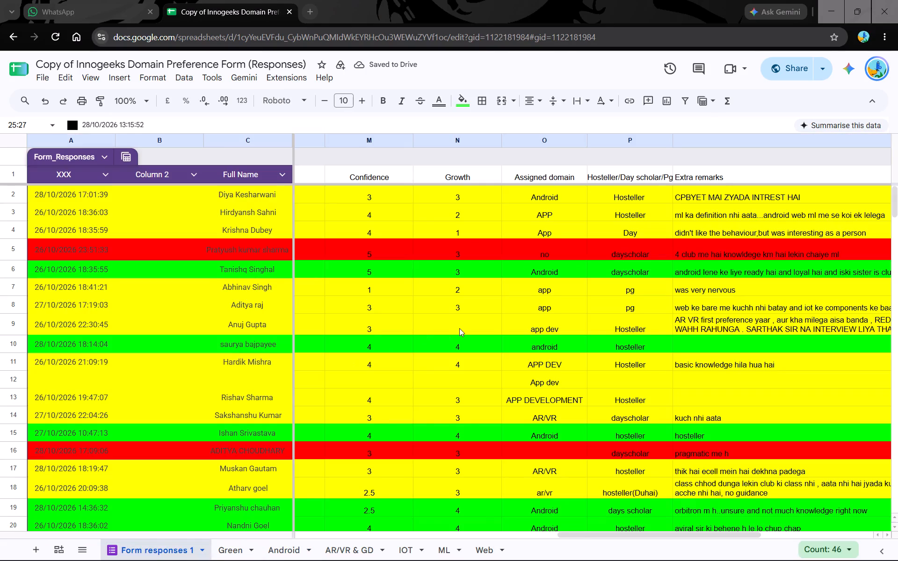
scroll(459, 328, left, 3)
scroll(459, 328, right, 5)
scroll(459, 328, left, 3)
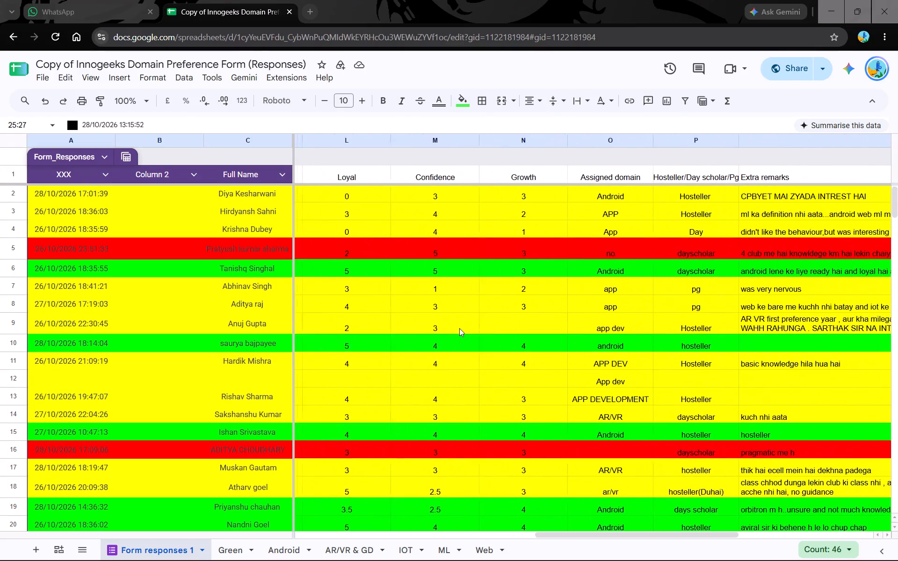
scroll(512, 348, down, 6)
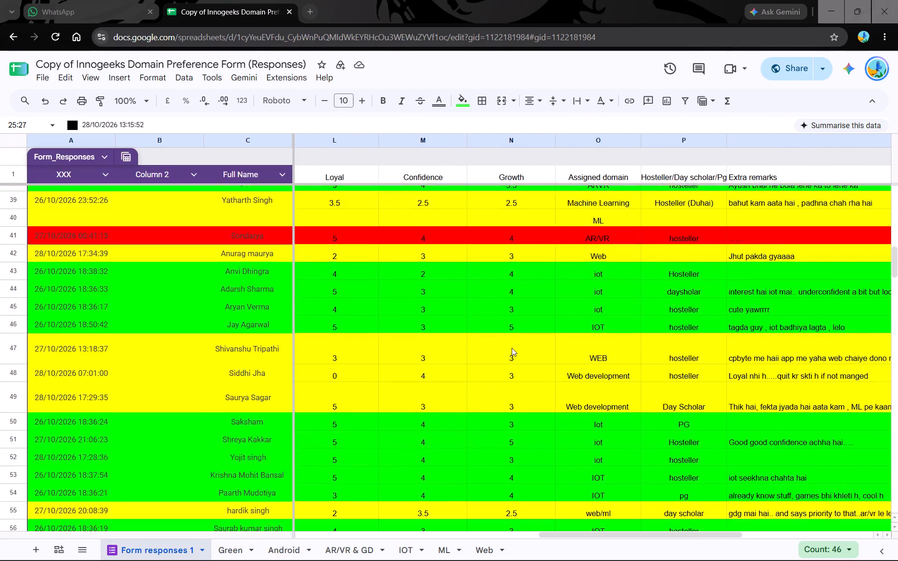
scroll(512, 348, up, 6)
scroll(512, 348, down, 2)
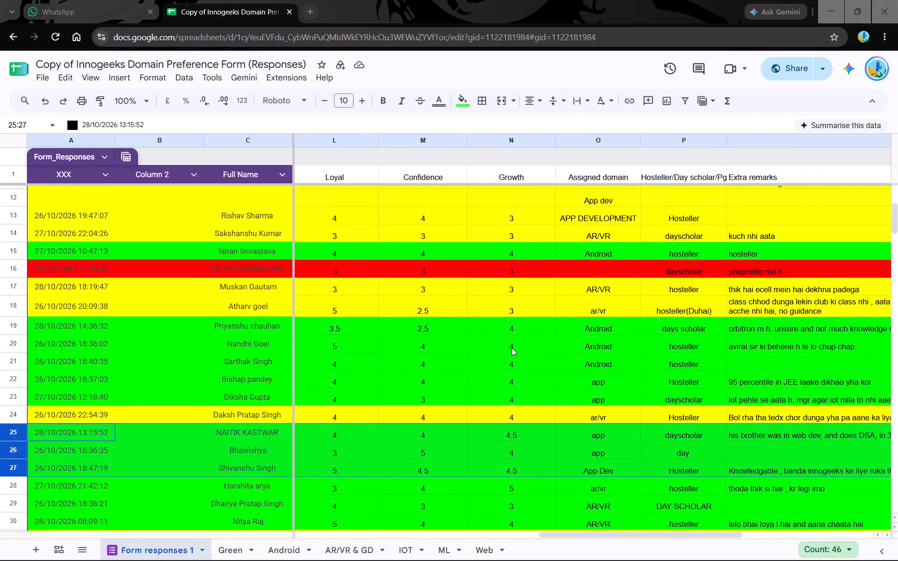
scroll(512, 348, down, 4)
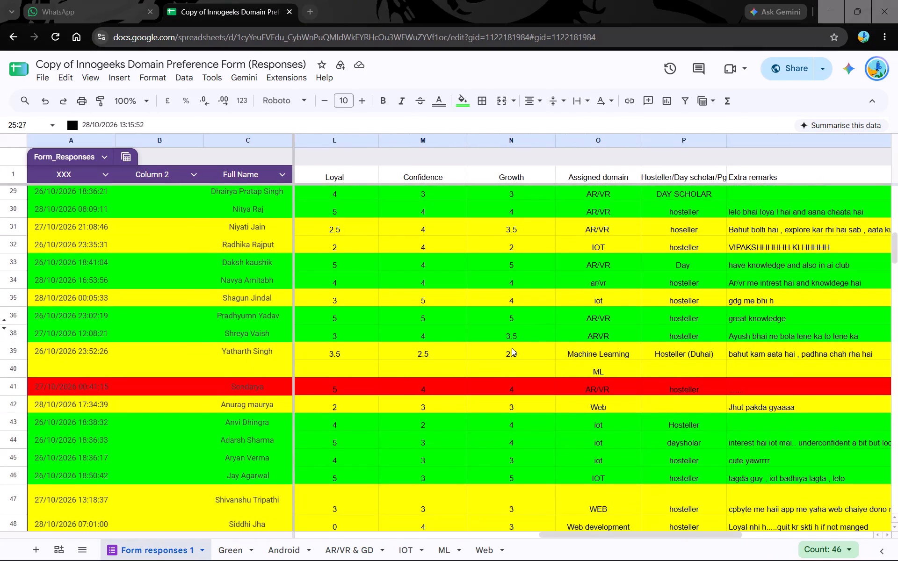
scroll(512, 348, down, 3)
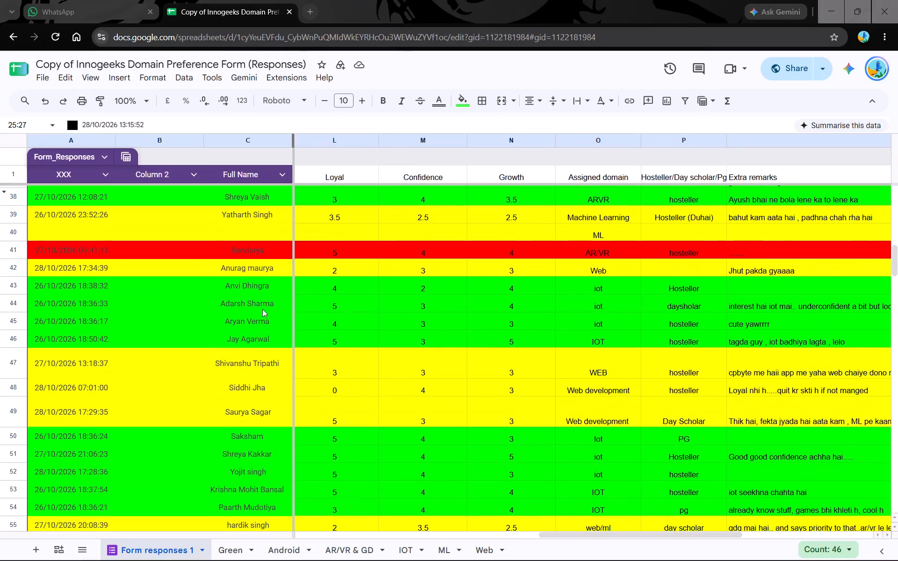
click(12, 288)
key(shift+Down)
key(shift+Down)
key(shift+Down)
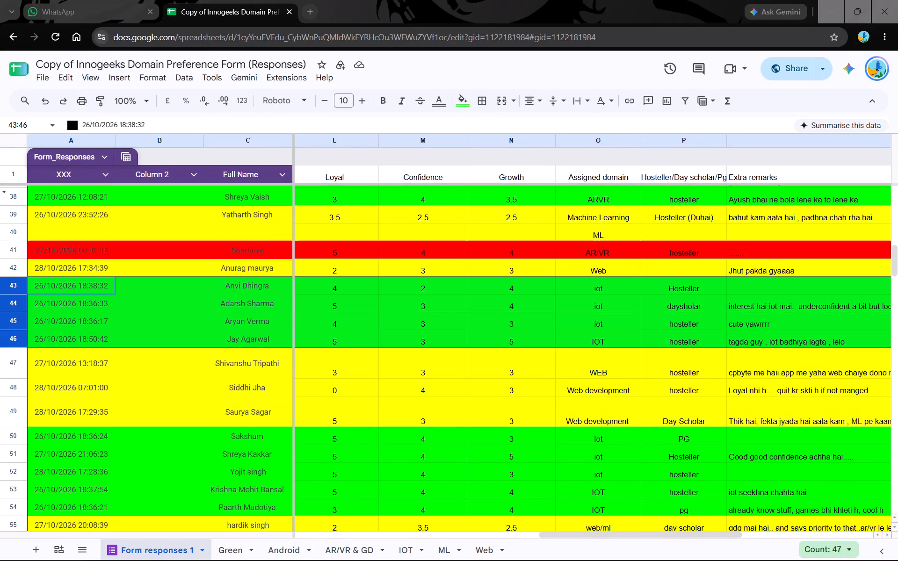
key(ctrl+c)
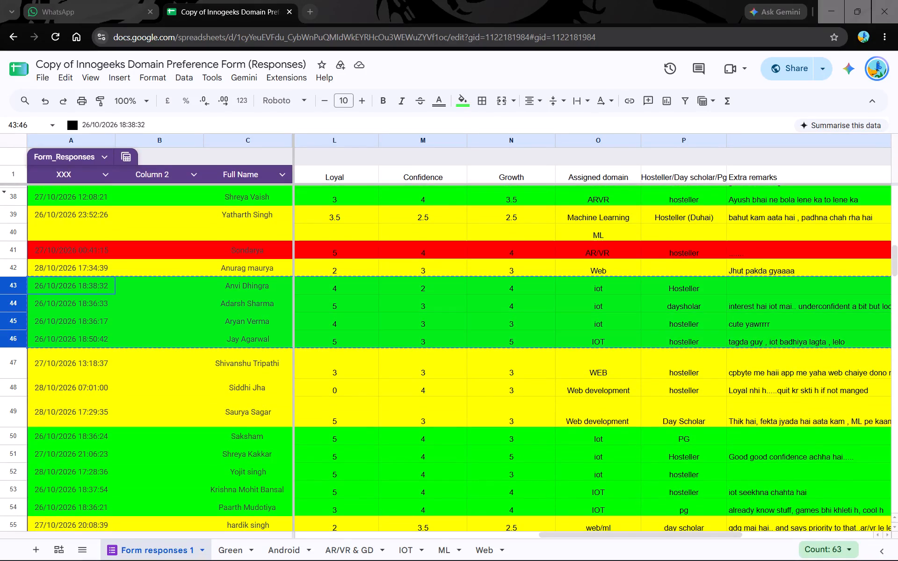
click(12, 288)
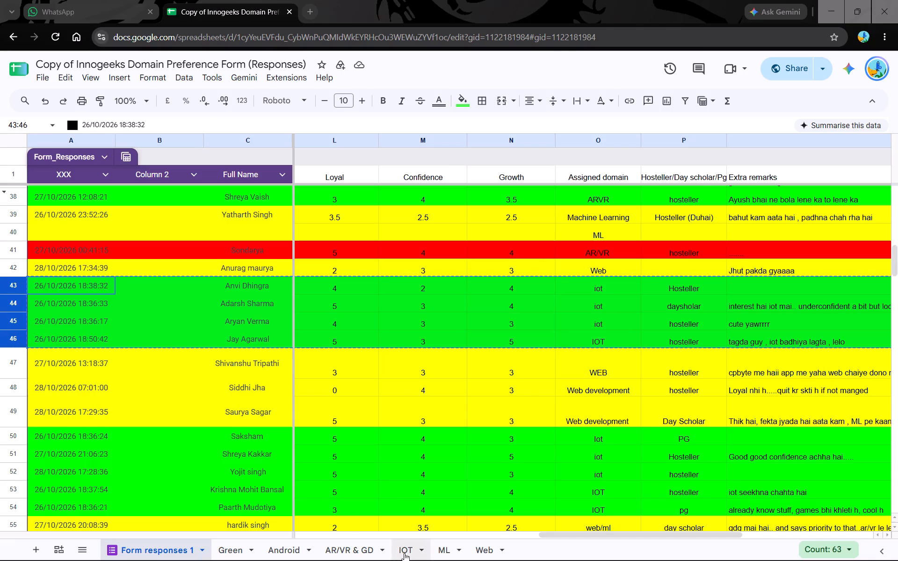
click(404, 553)
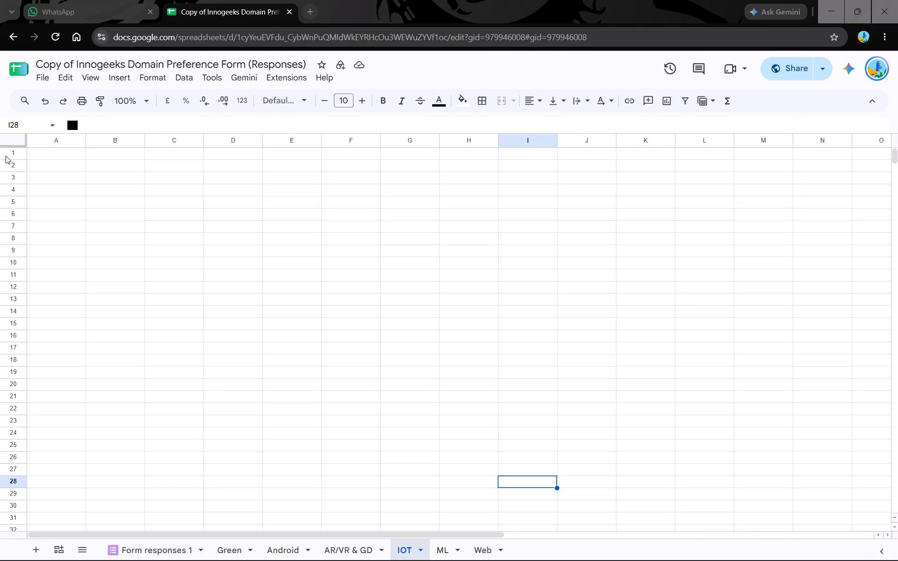
click(7, 154)
key(shift+Down)
key(shift+Down)
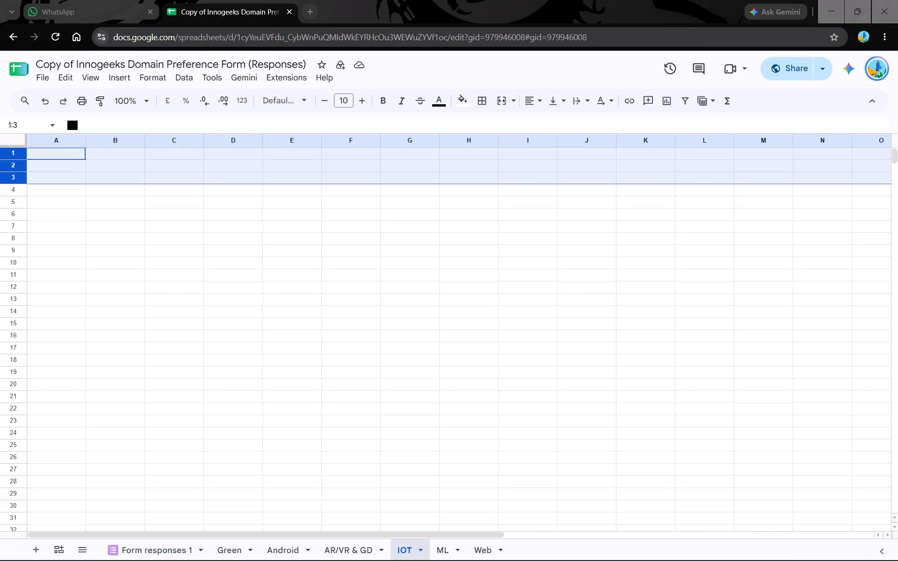
key(shift+Down)
key(ctrl+v)
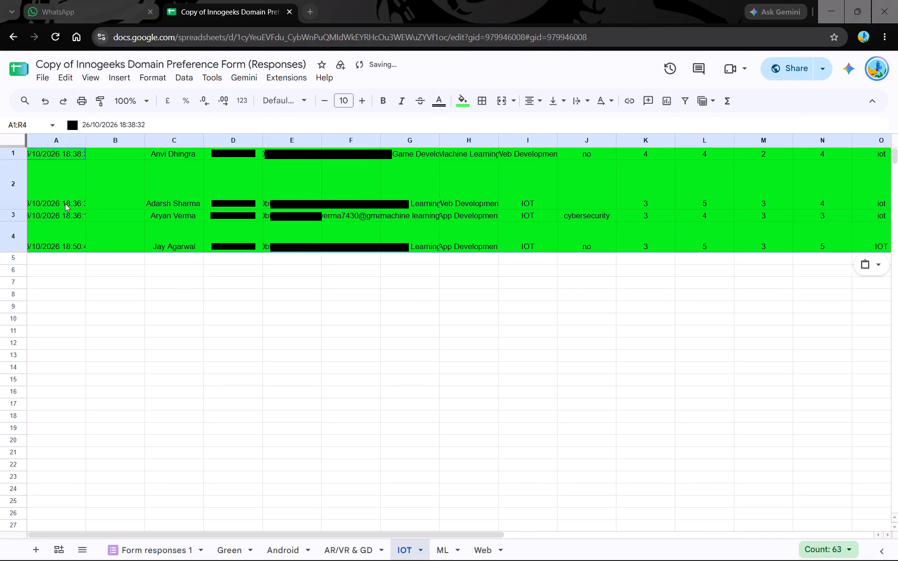
scroll(259, 172, left, 8)
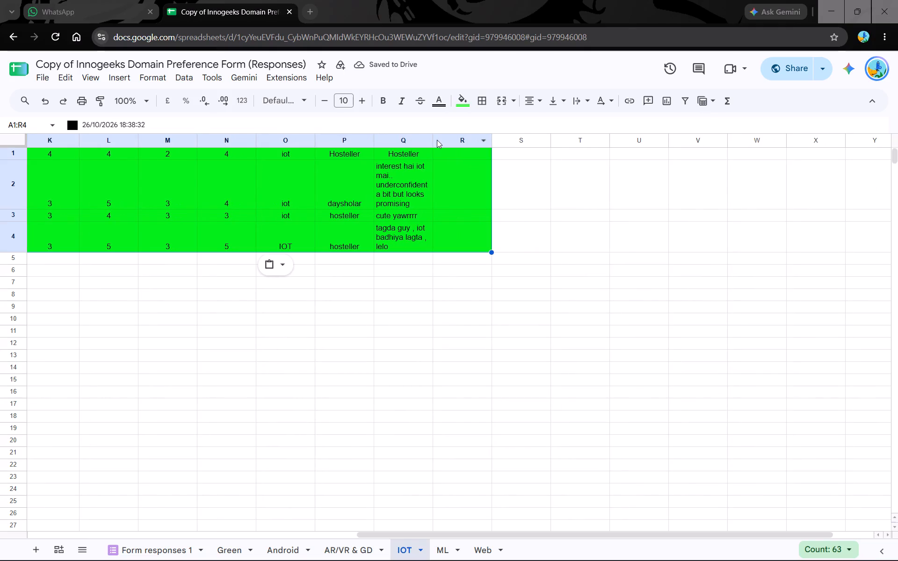
Widen the remarks column Q and reduce the height of row 2 in the IOT sheet.
drag(432, 142, 561, 154)
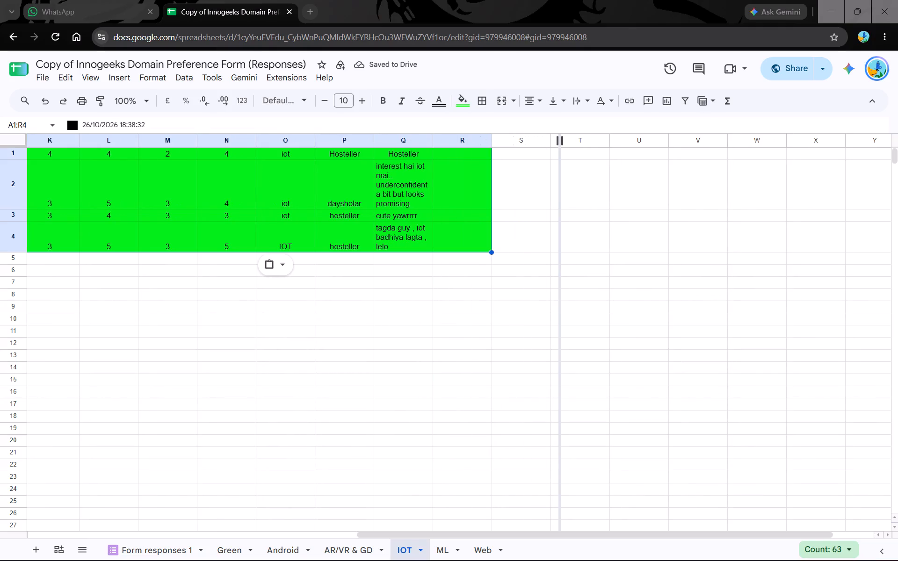
drag(561, 154, 561, 154)
scroll(420, 176, right, 9)
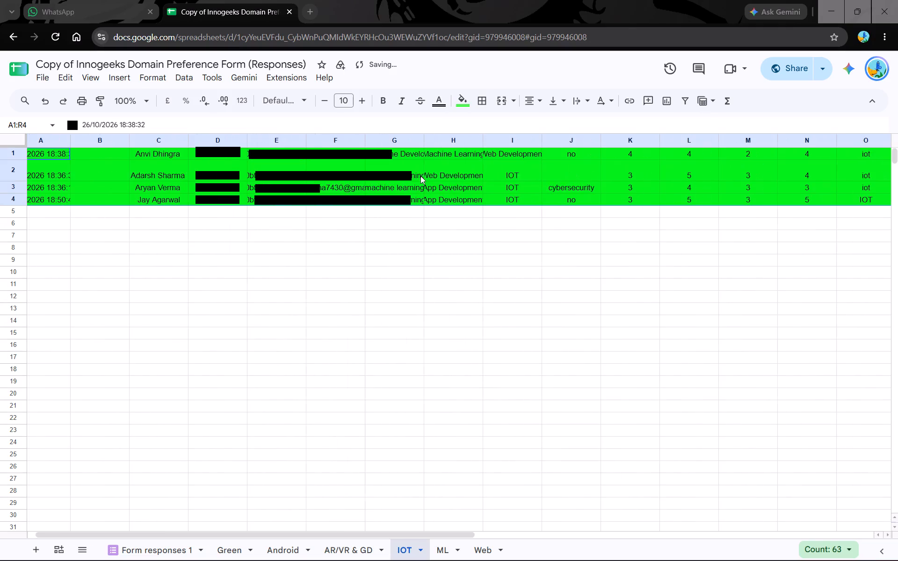
scroll(420, 176, right, 4)
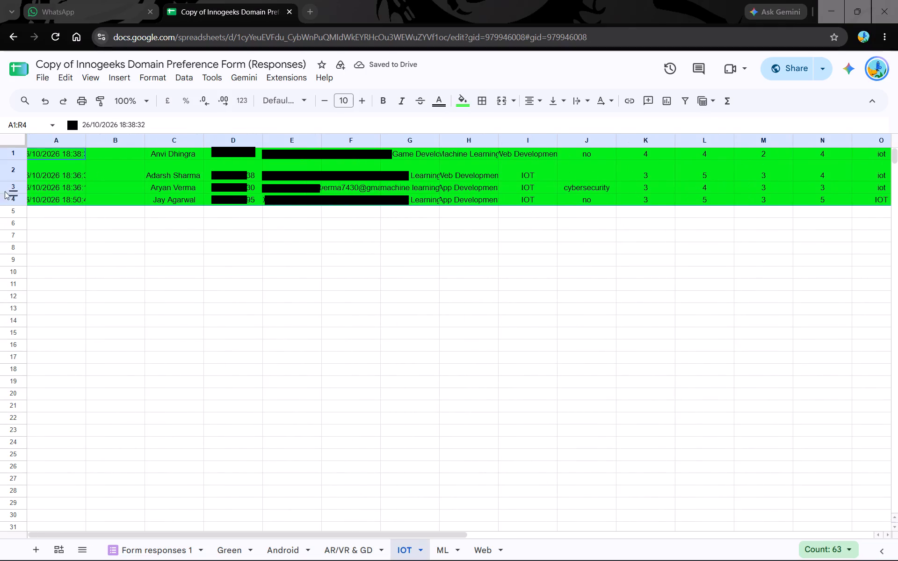
drag(14, 180, 15, 173)
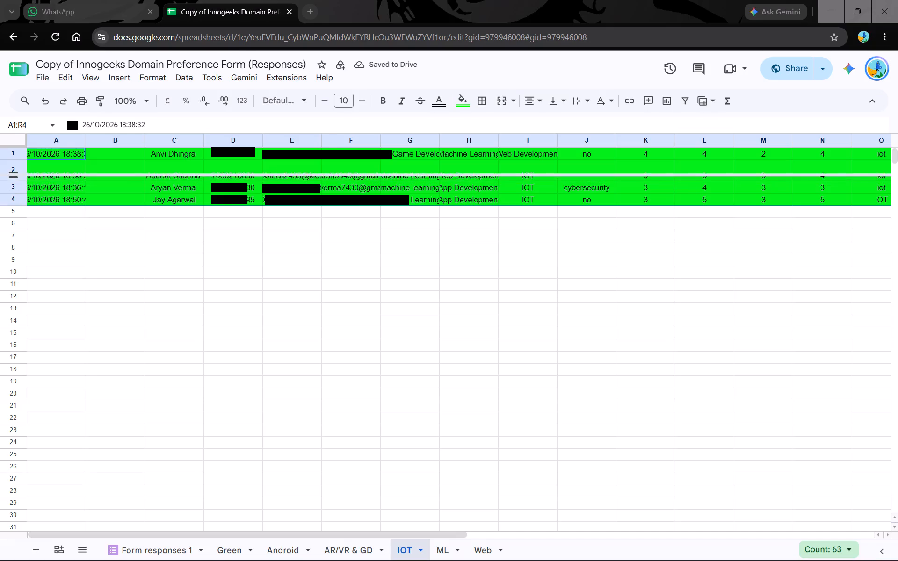
drag(15, 173, 15, 172)
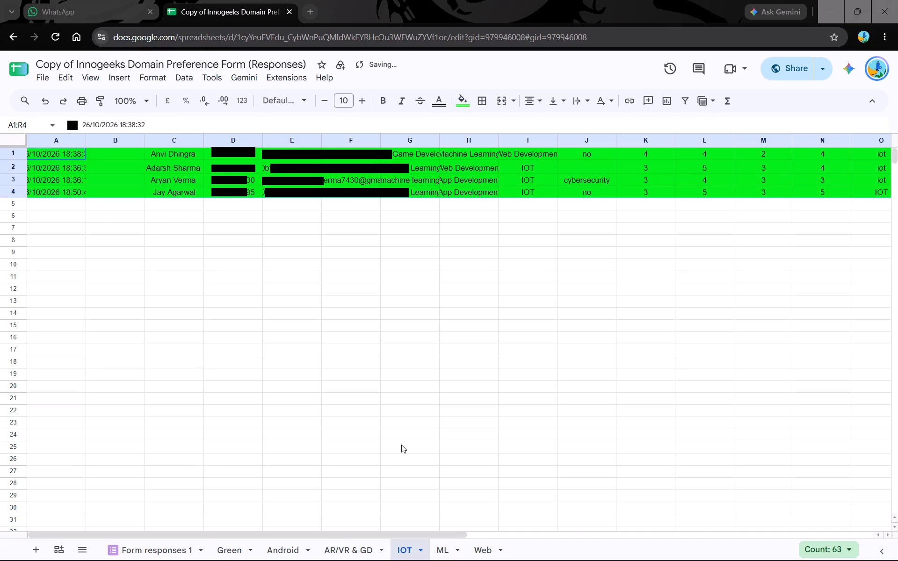
Copy the green IOT rows 50 to 54 from Form responses 1 into rows 5 to 9 of the IOT sheet.
click(174, 545)
scroll(607, 364, down, 1)
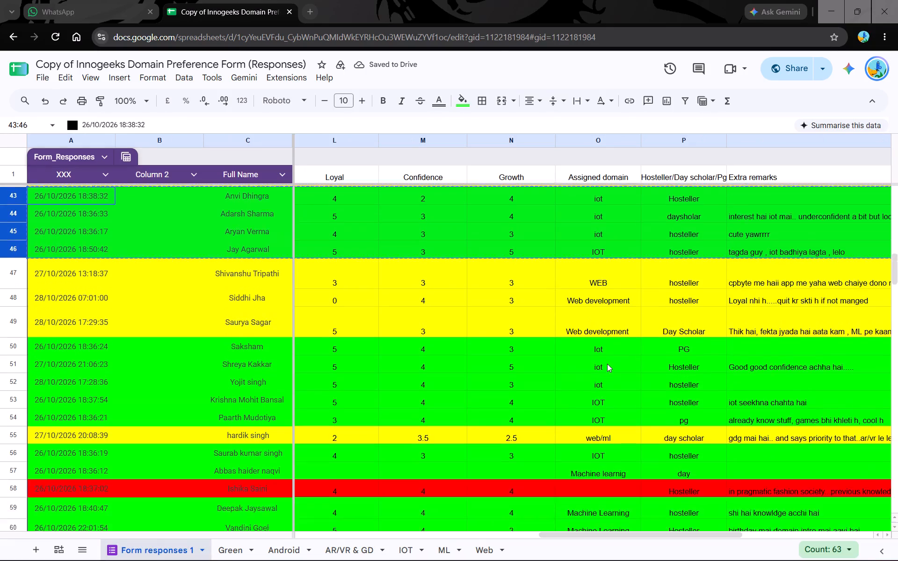
scroll(607, 364, down, 2)
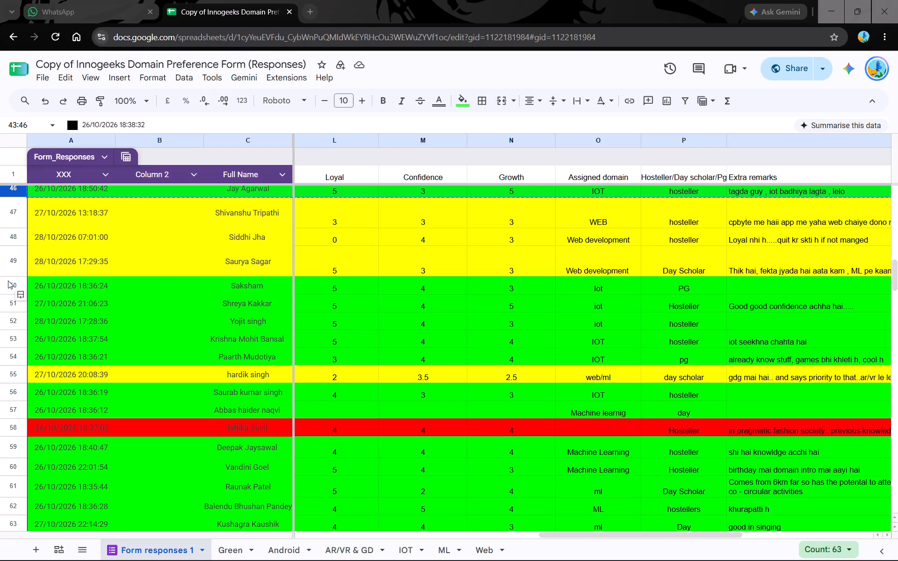
click(8, 280)
key(shift+Down)
key(shift+Down)
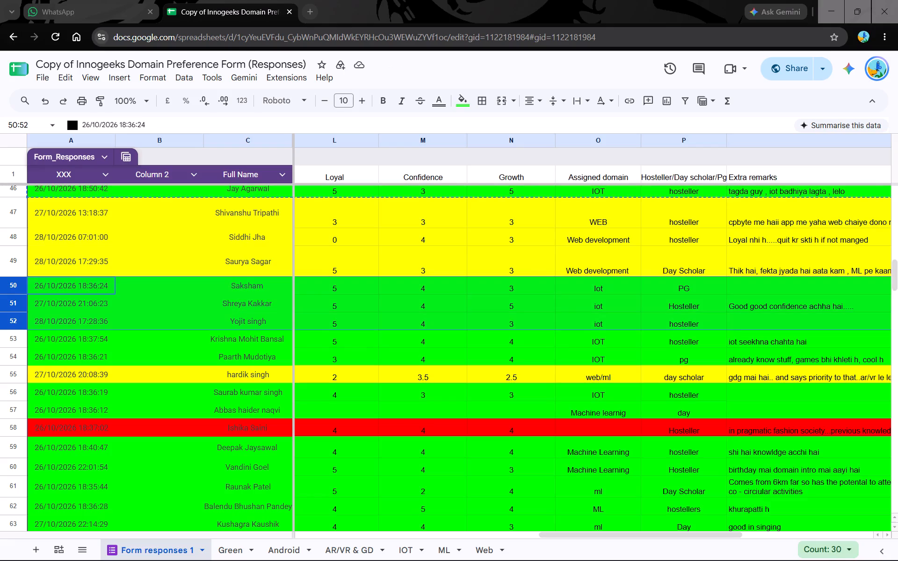
key(shift+Down)
key(shift+Down)
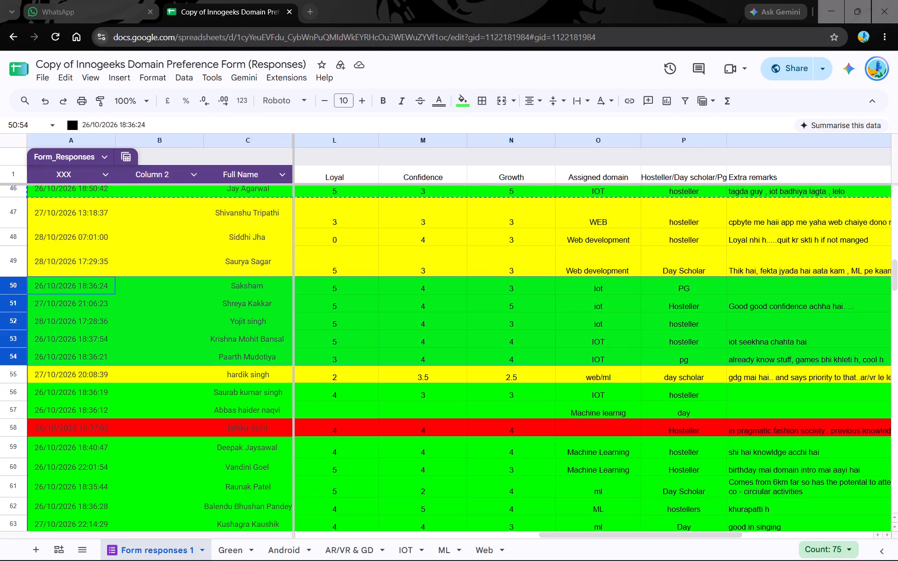
key(ctrl+c)
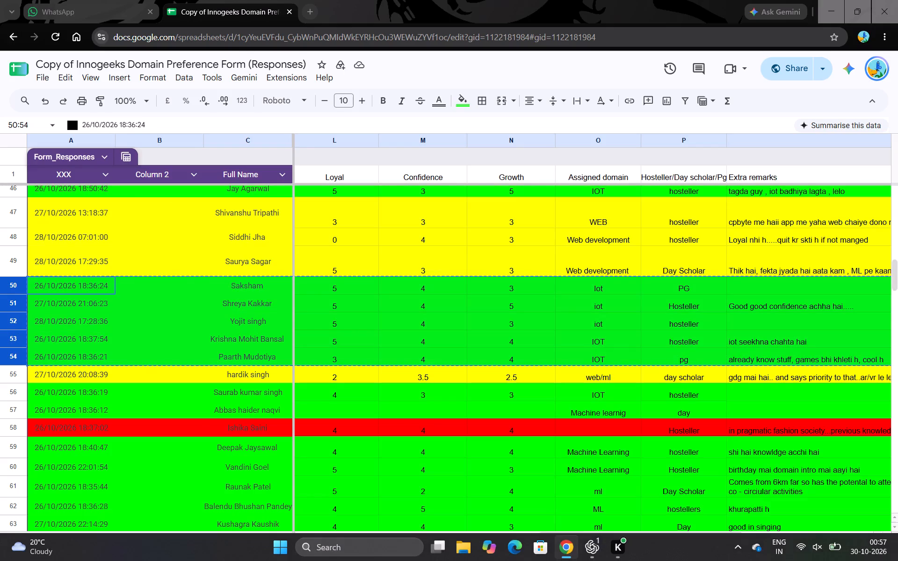
click(399, 544)
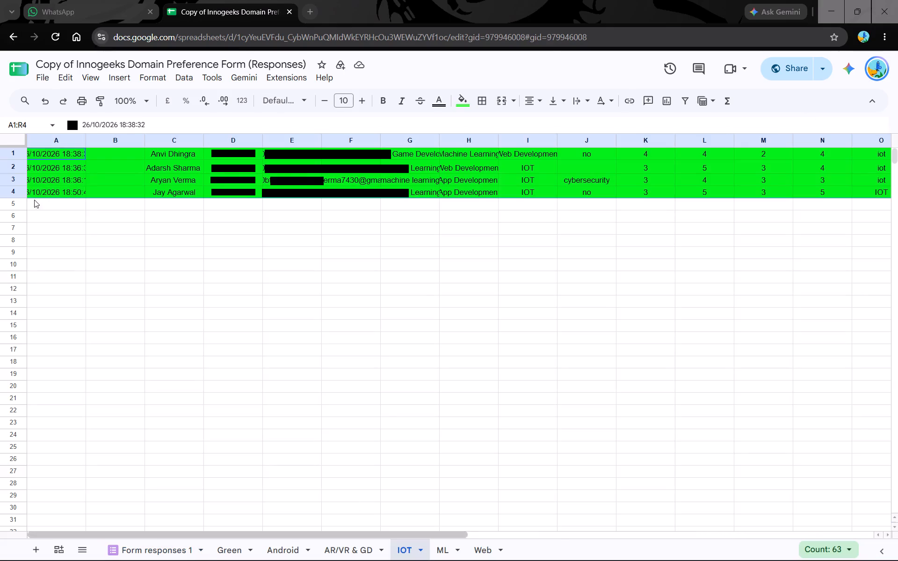
click(13, 206)
key(shift+Down)
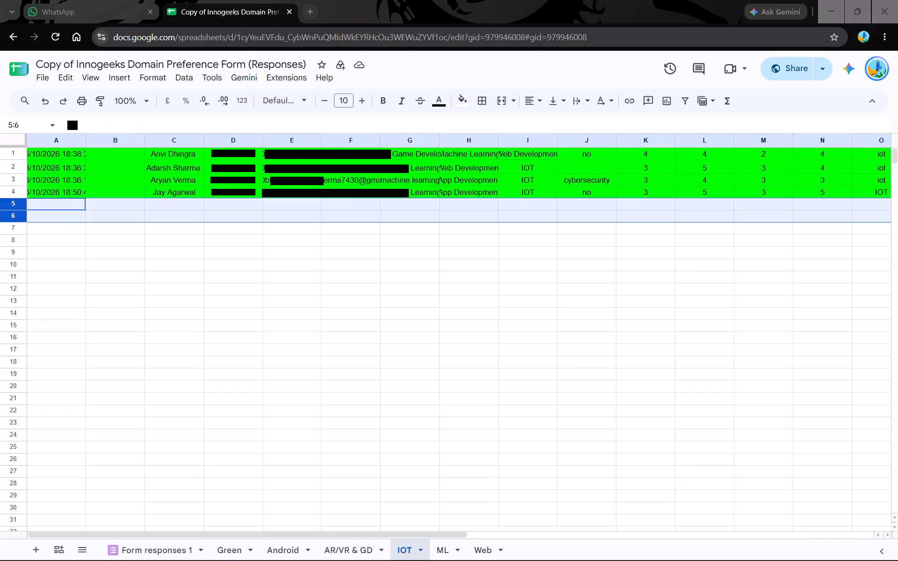
key(shift+Down)
key(shift+Down)
key(shift+Down)
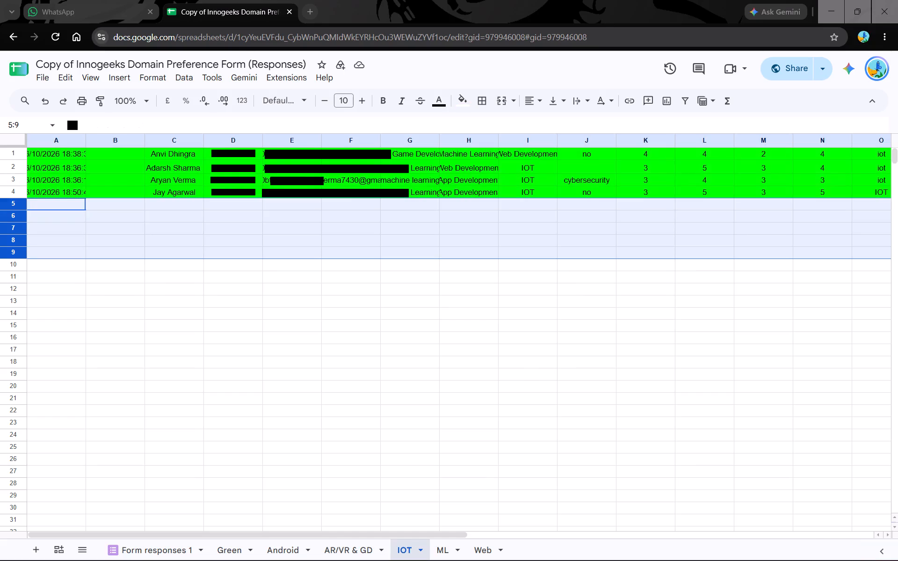
key(ctrl+v)
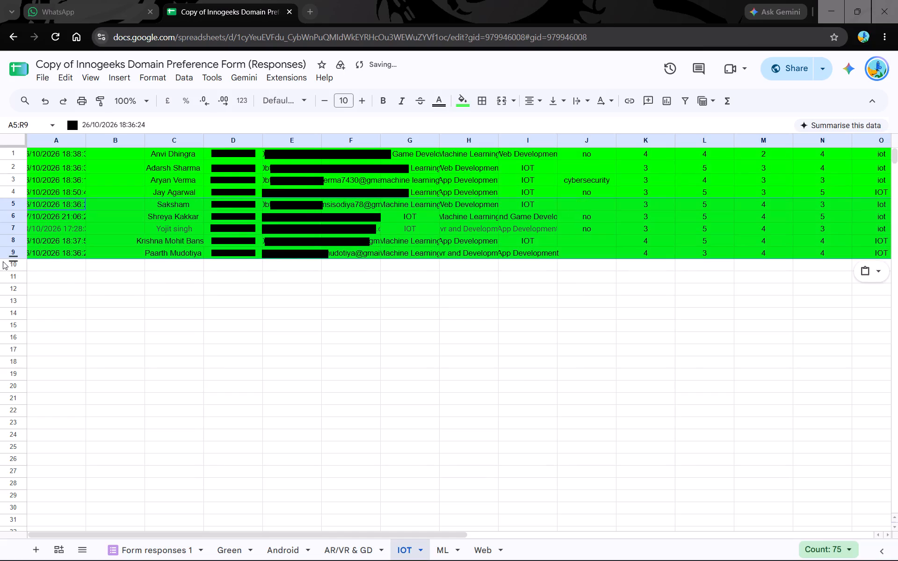
Copy the green IOT row 56 from Form responses 1 into row 10 of the IOT sheet.
click(179, 548)
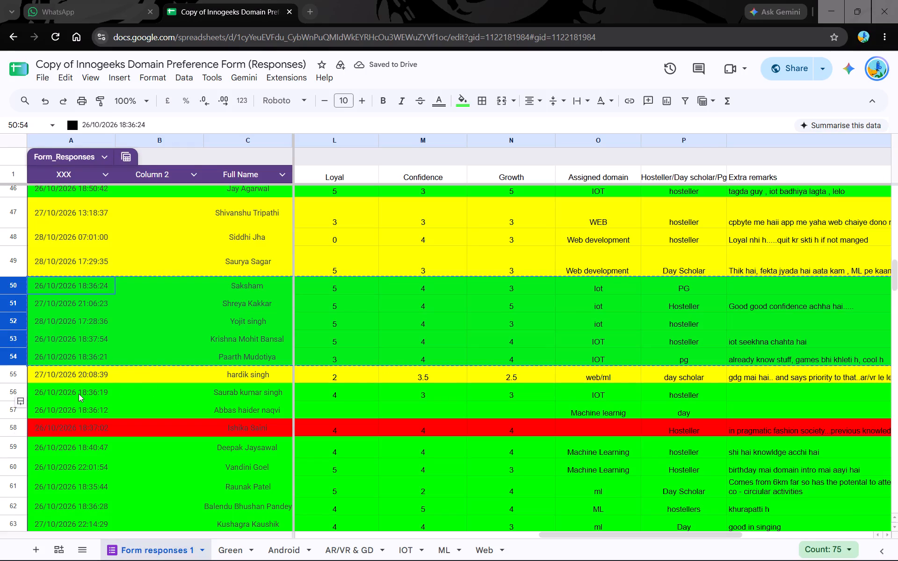
click(15, 389)
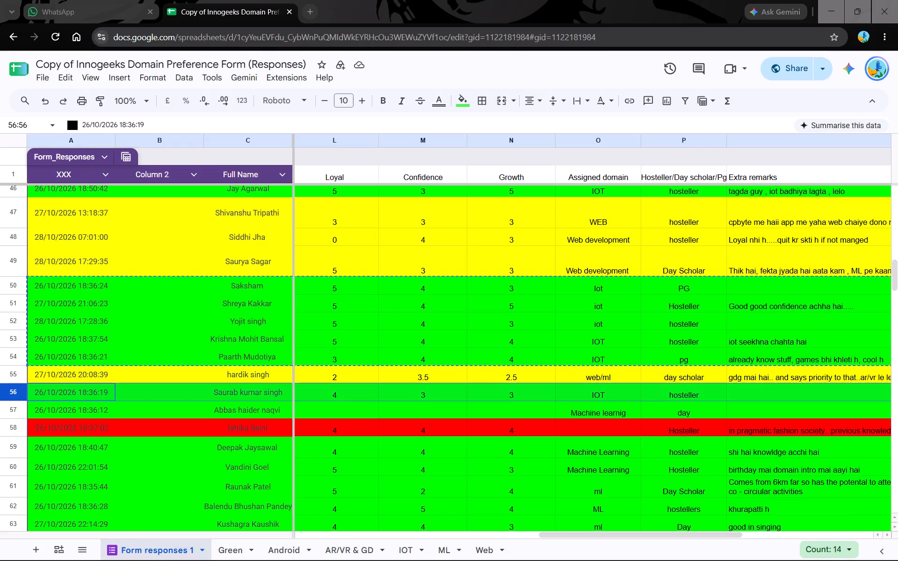
key(ctrl+c)
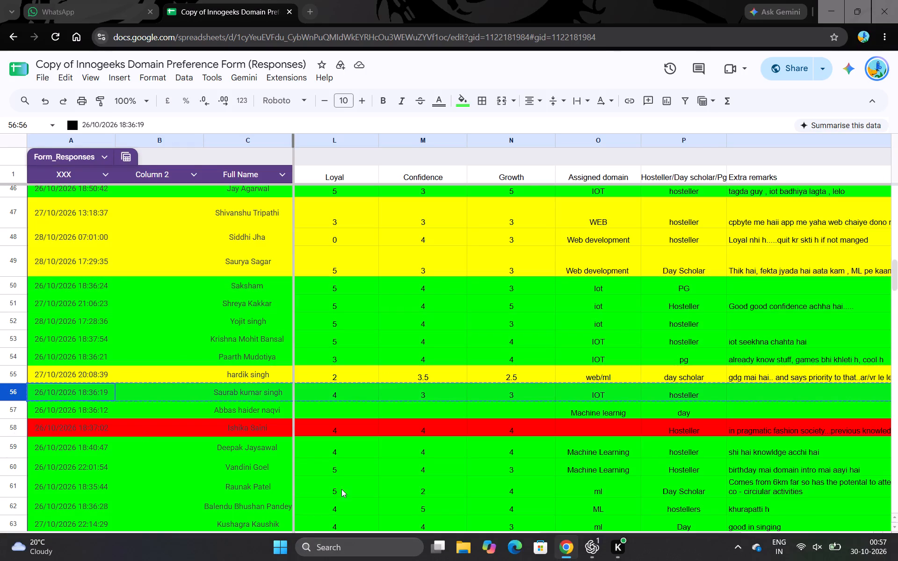
click(405, 542)
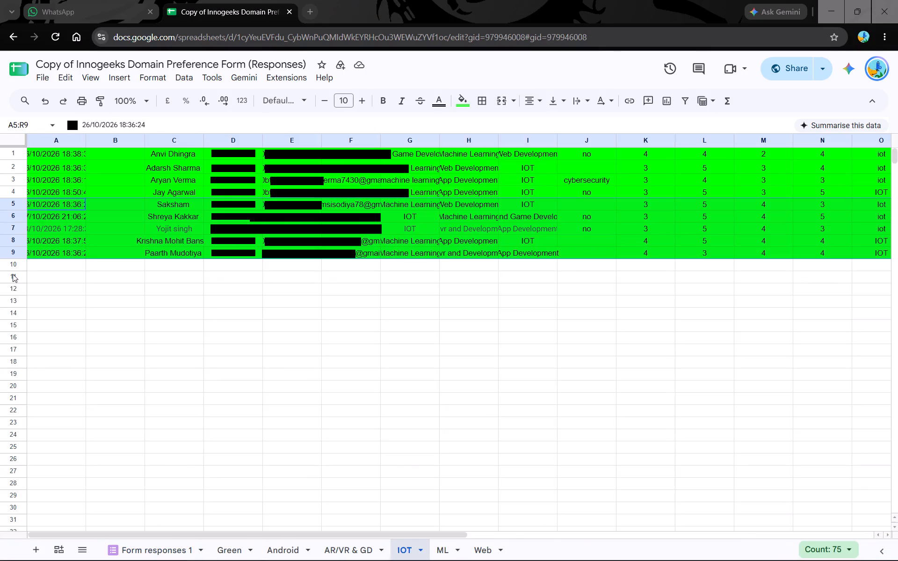
click(13, 266)
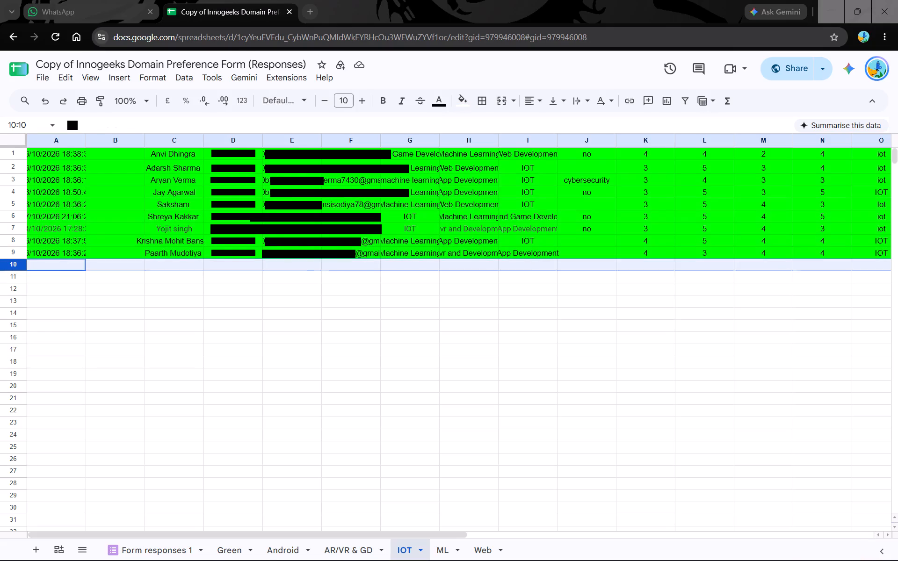
key(ctrl+v)
scroll(284, 256, right, 1)
scroll(284, 256, up, 1)
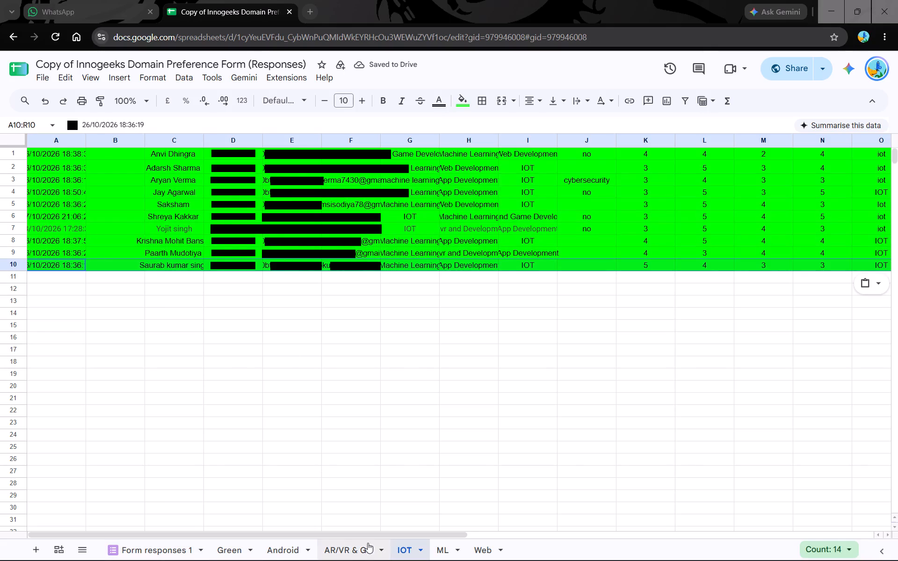
Examine the assigned domain column of Form responses 1 for green rows still to be copied.
click(168, 552)
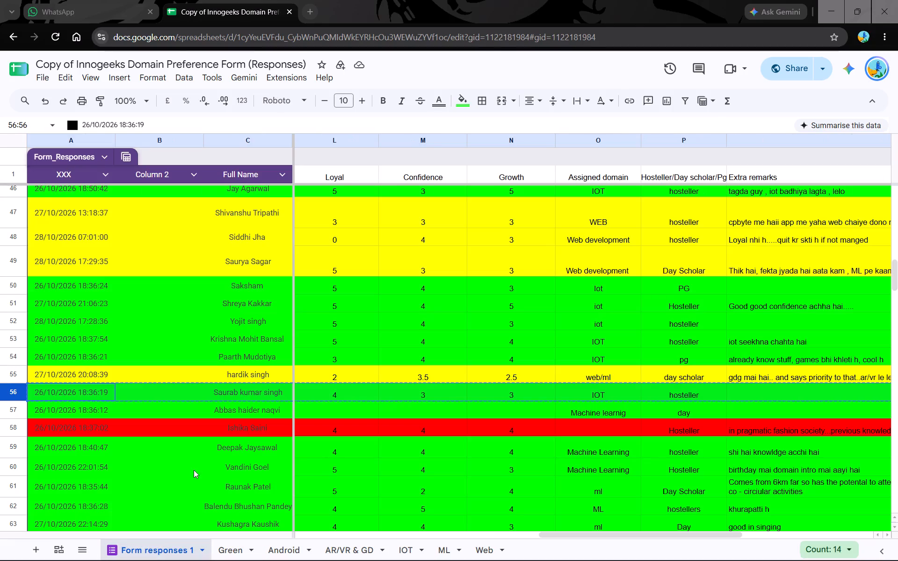
scroll(294, 404, down, 5)
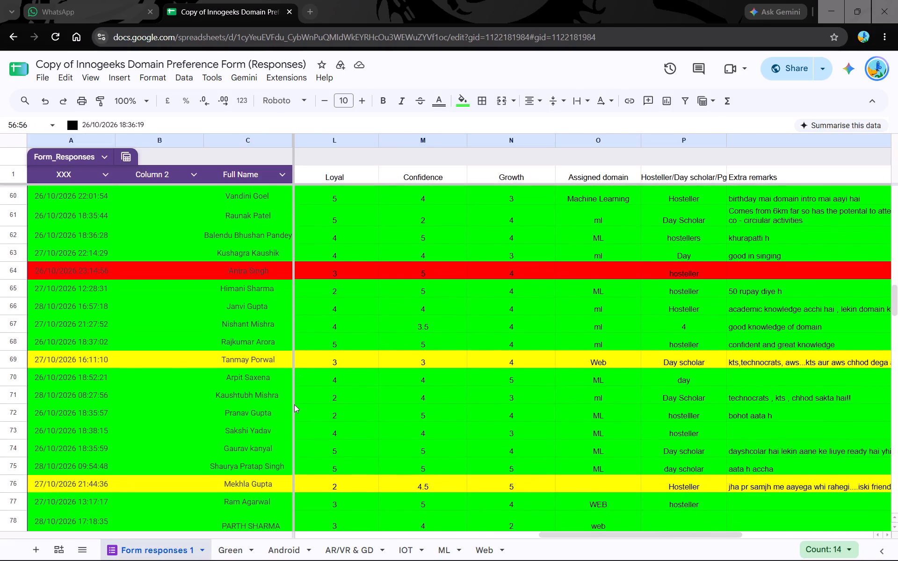
scroll(294, 404, down, 6)
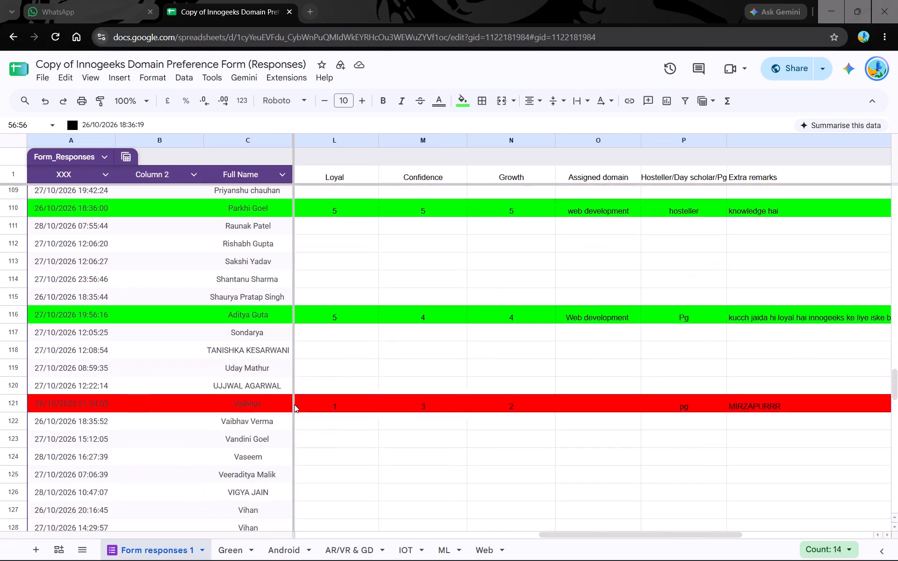
scroll(294, 404, down, 3)
scroll(294, 404, up, 6)
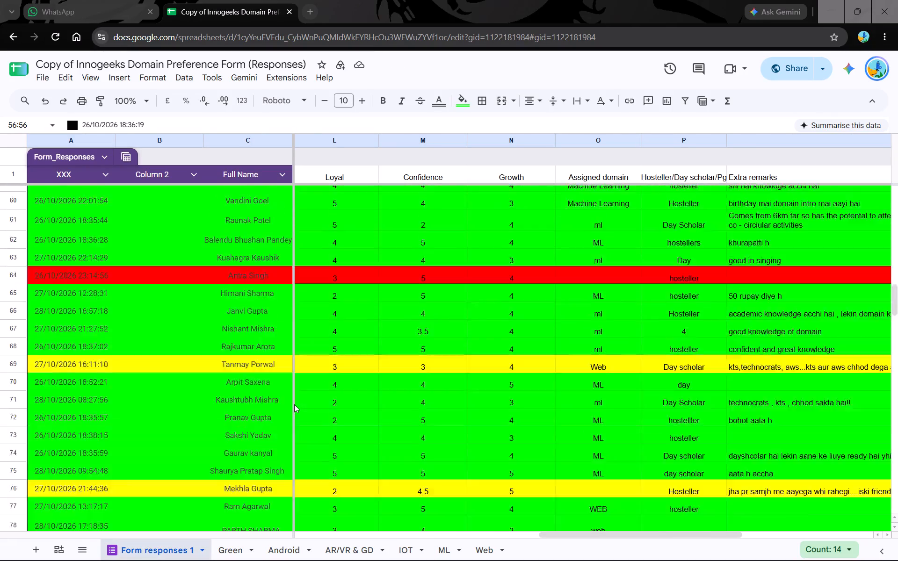
scroll(294, 404, up, 6)
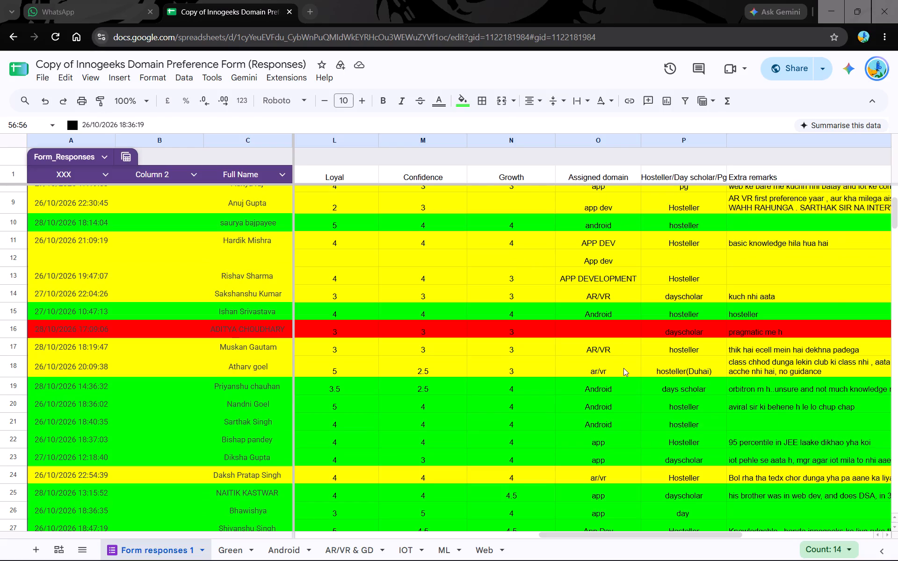
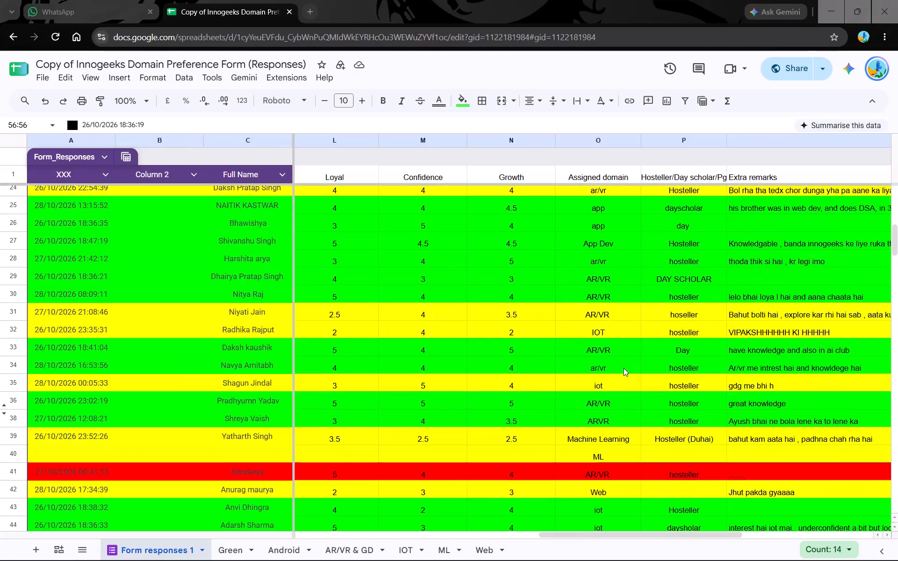
Examine the green rows and assigned domains in Form responses 1 against the rows collected in the IOT sheet.
scroll(623, 368, up, 6)
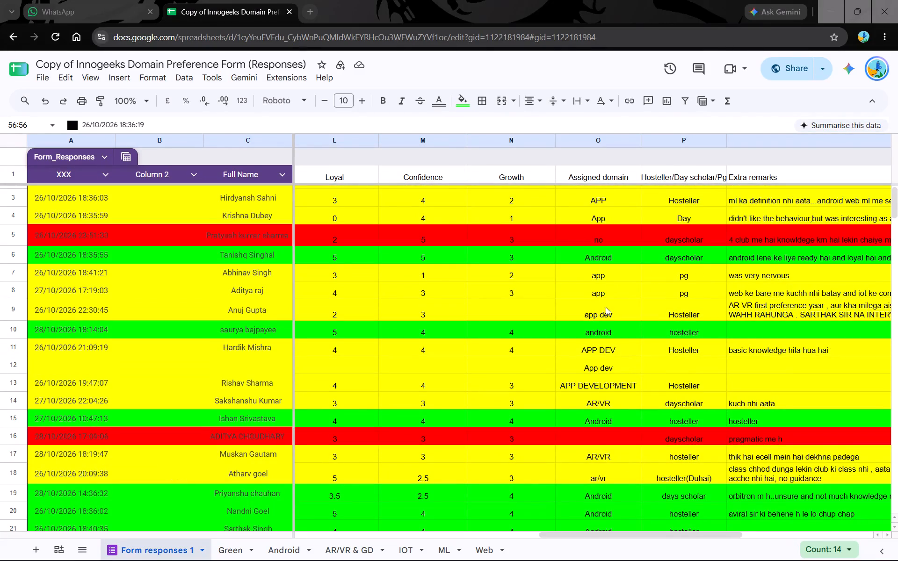
scroll(616, 352, down, 3)
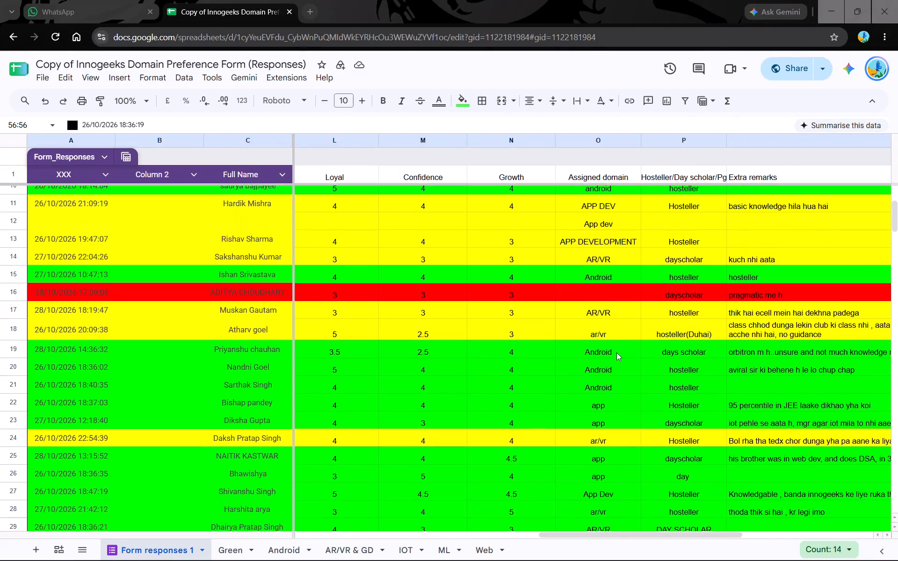
scroll(616, 352, down, 3)
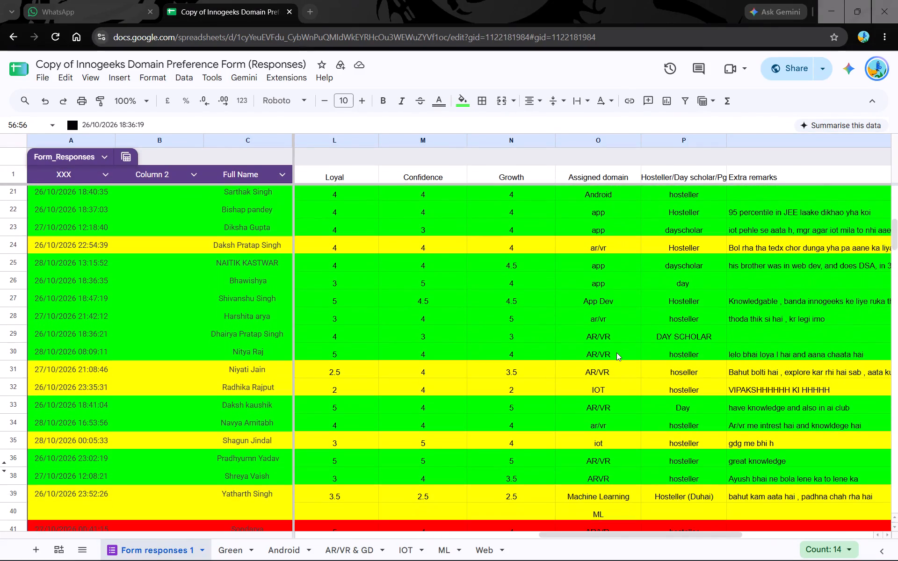
scroll(616, 352, down, 2)
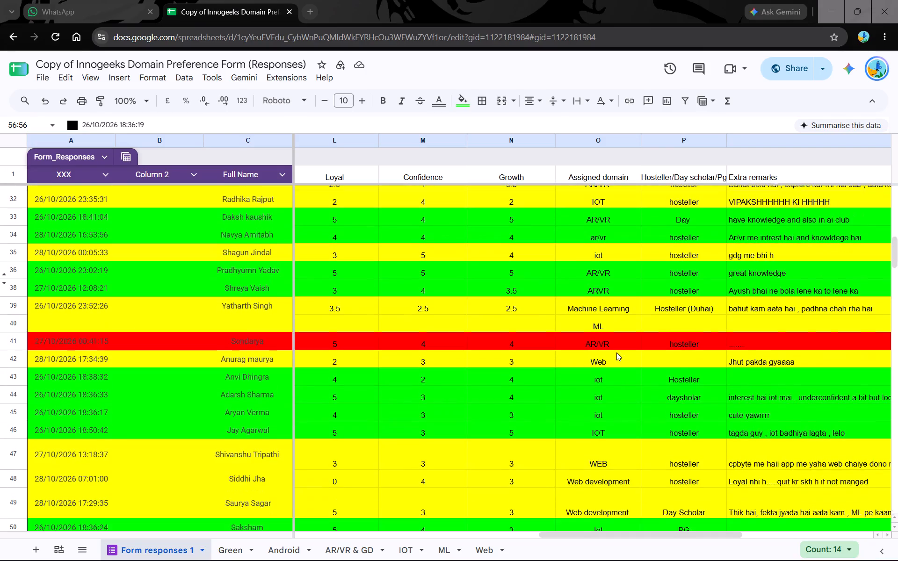
scroll(616, 352, down, 1)
scroll(622, 408, down, 2)
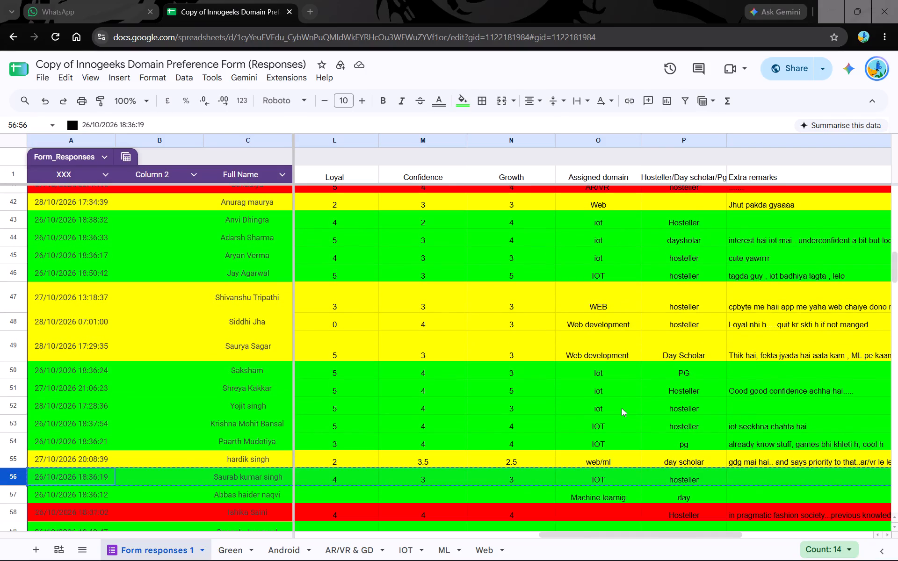
scroll(616, 443, down, 1)
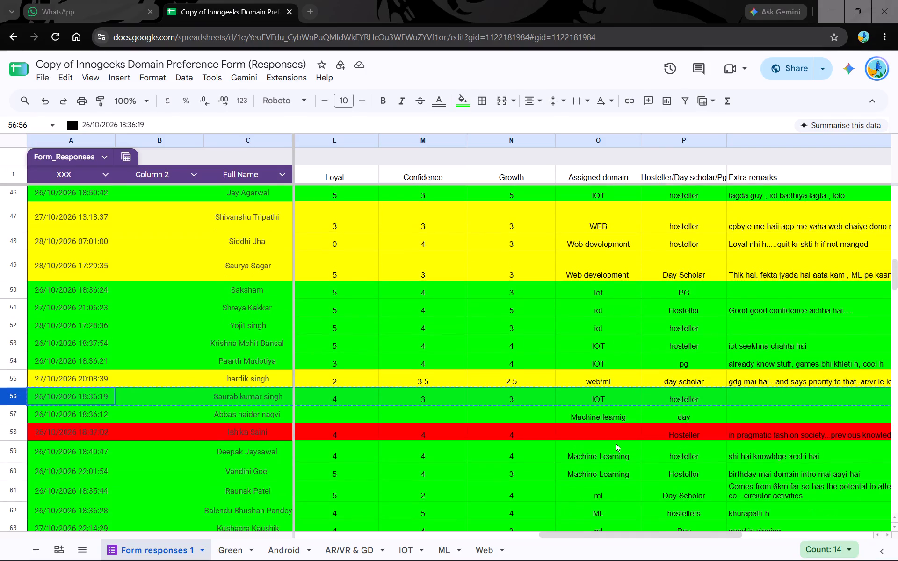
scroll(616, 443, down, 2)
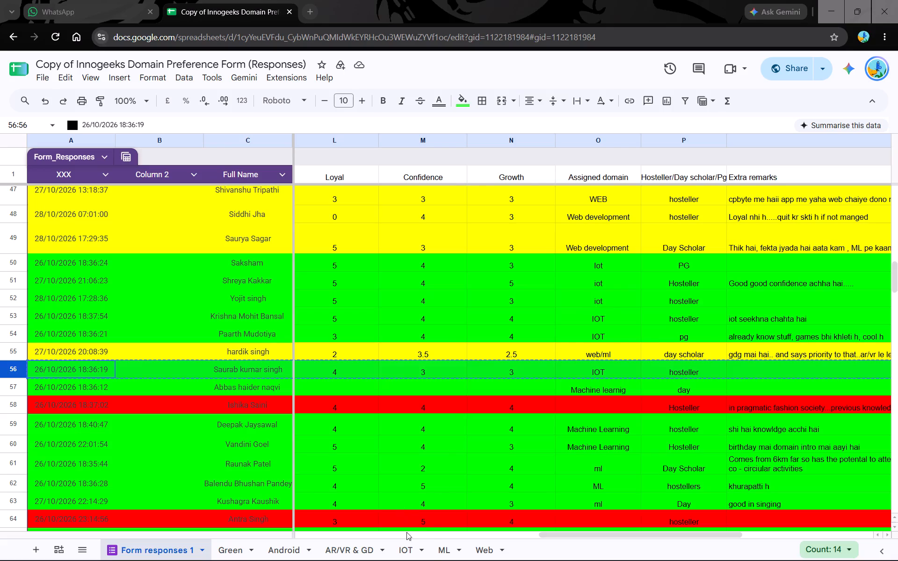
click(409, 545)
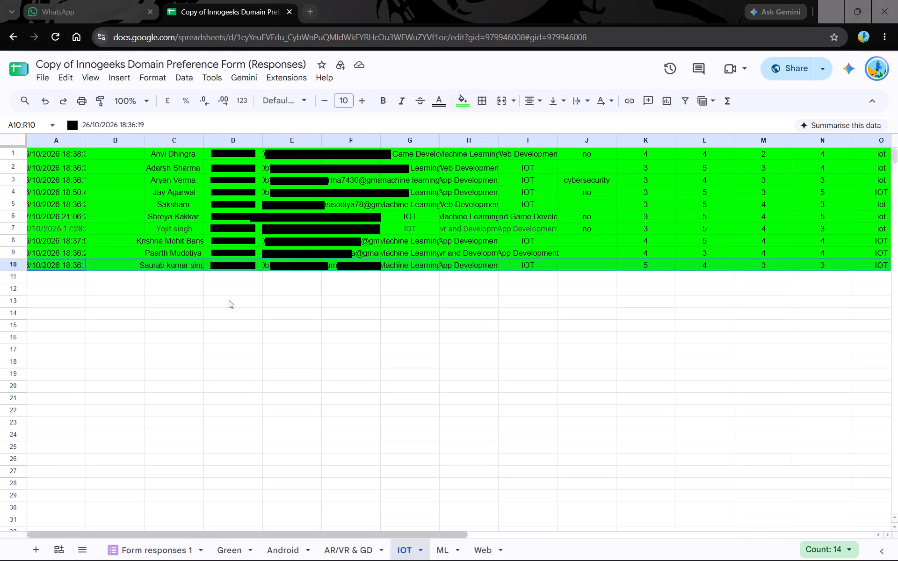
scroll(227, 289, up, 1)
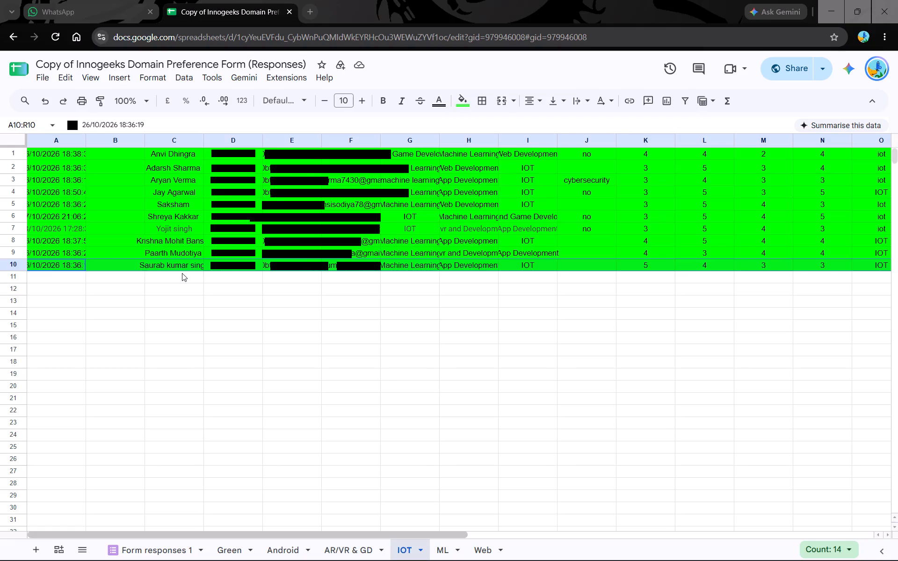
scroll(182, 273, up, 3)
scroll(231, 211, up, 2)
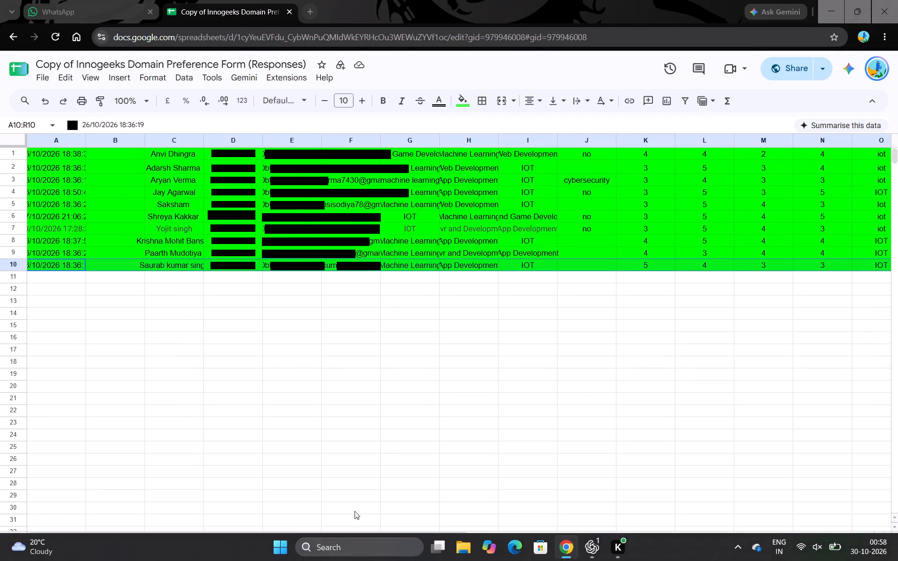
Unhide the hidden row 7 between rows 6 and 8 of the AR/VR & GD sheet.
click(347, 547)
scroll(250, 303, up, 4)
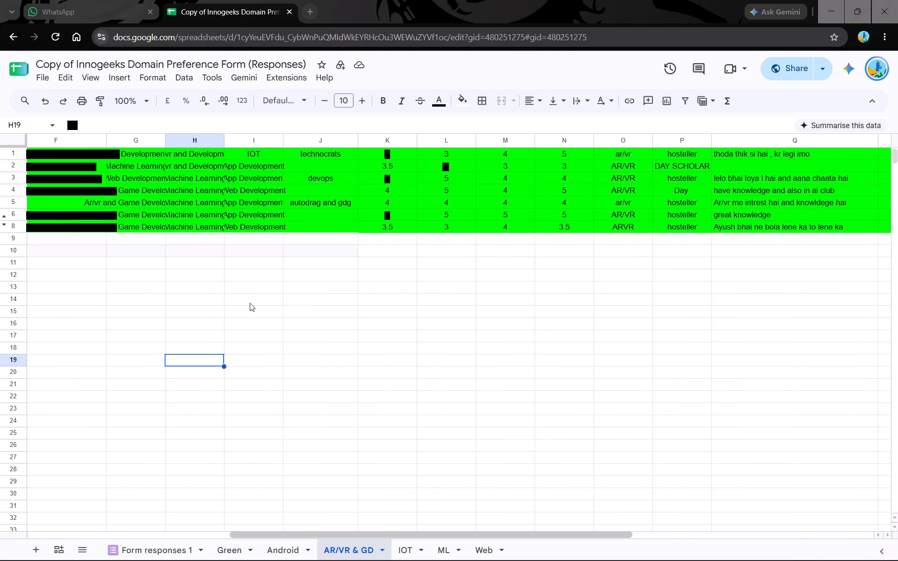
click(4, 217)
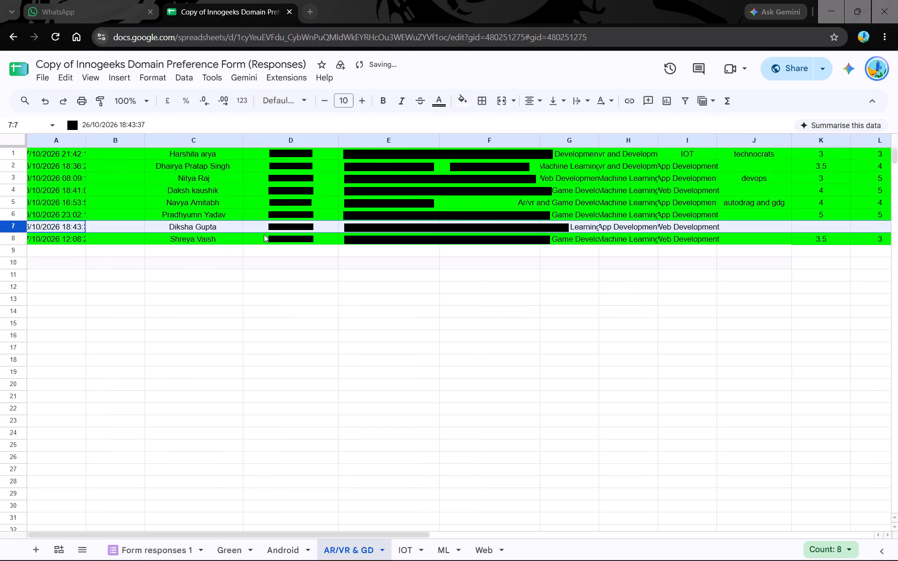
Examine the uncoloured row 7 of the AR/VR & GD sheet across all its columns, comparing it with the neighbouring green rows.
scroll(321, 215, left, 4)
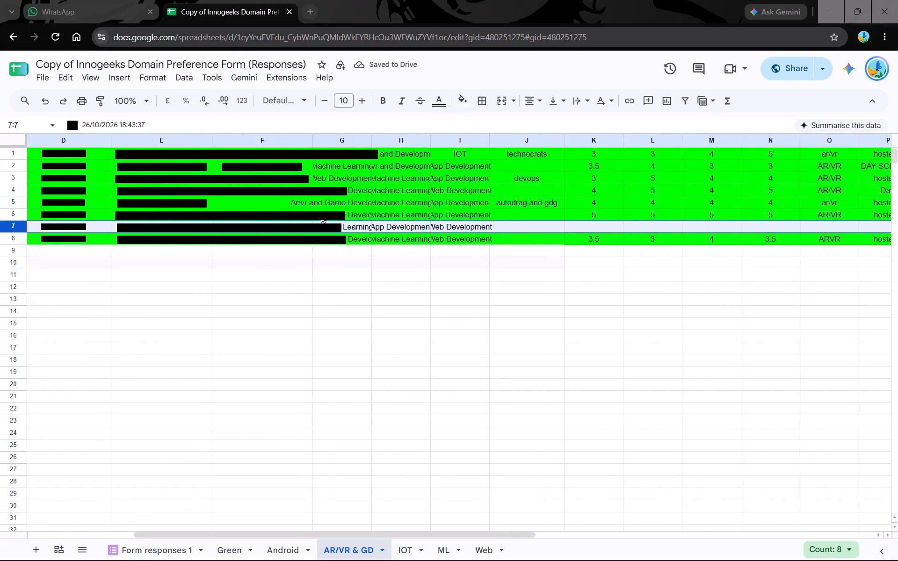
scroll(321, 215, right, 3)
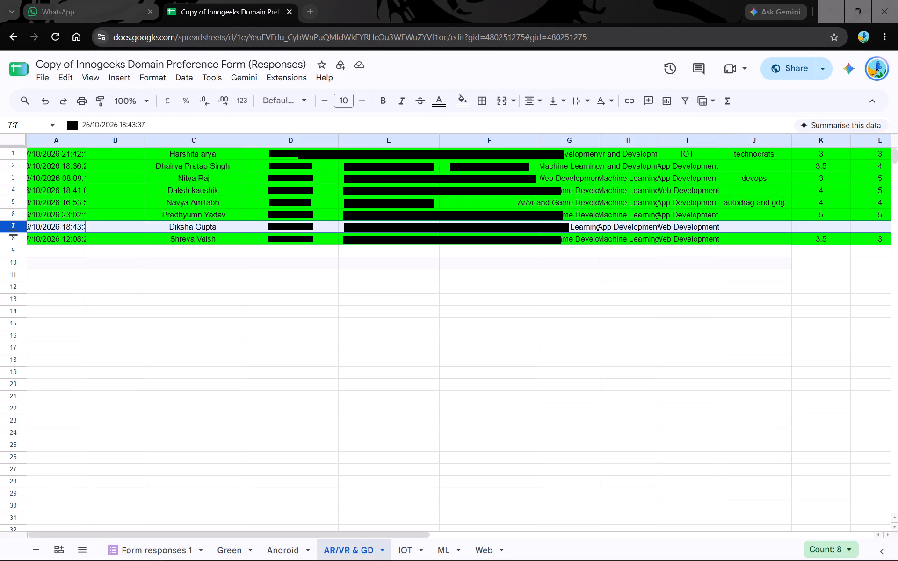
scroll(162, 245, left, 4)
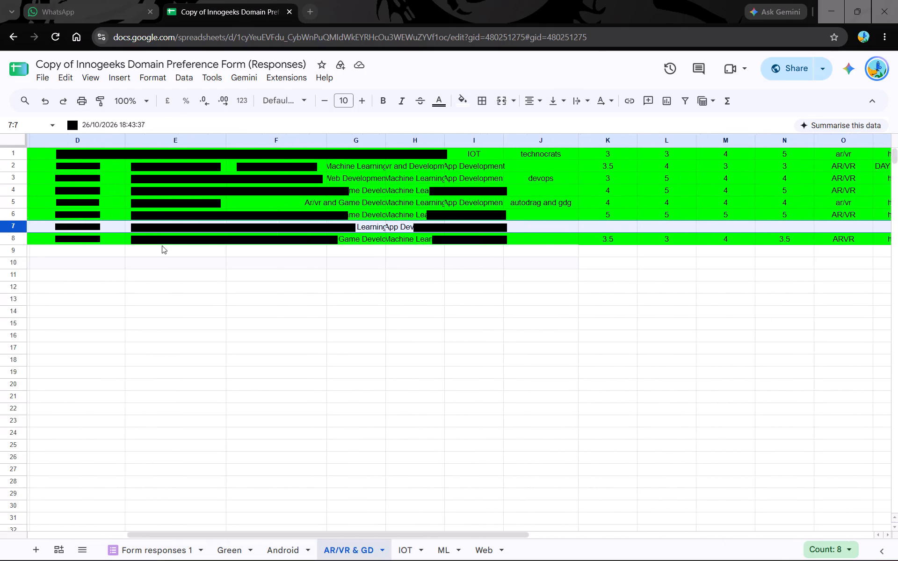
scroll(162, 245, left, 5)
scroll(162, 245, right, 6)
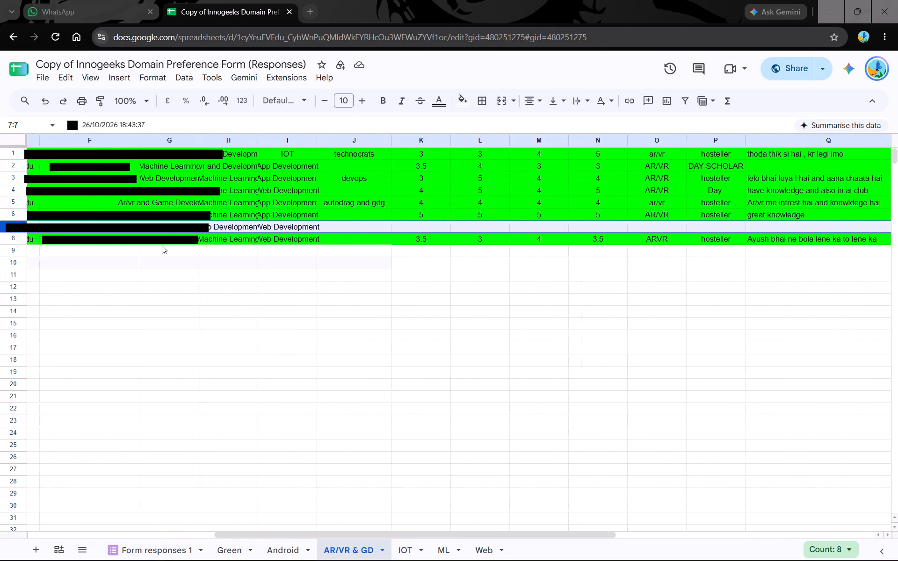
scroll(162, 245, right, 4)
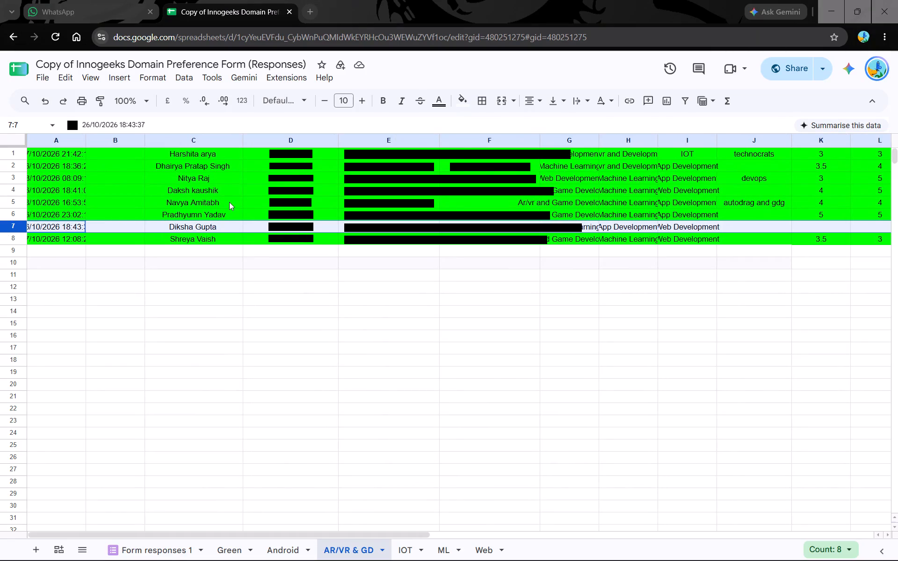
scroll(229, 202, right, 2)
Examine the rest of Form responses 1 for green rows and their assigned domains, including the rows below 87.
click(153, 543)
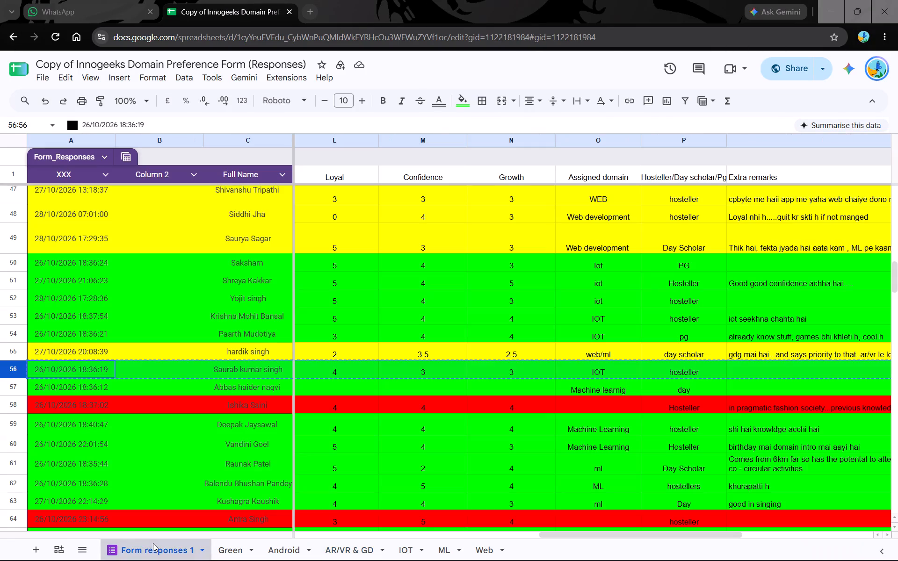
scroll(252, 374, down, 7)
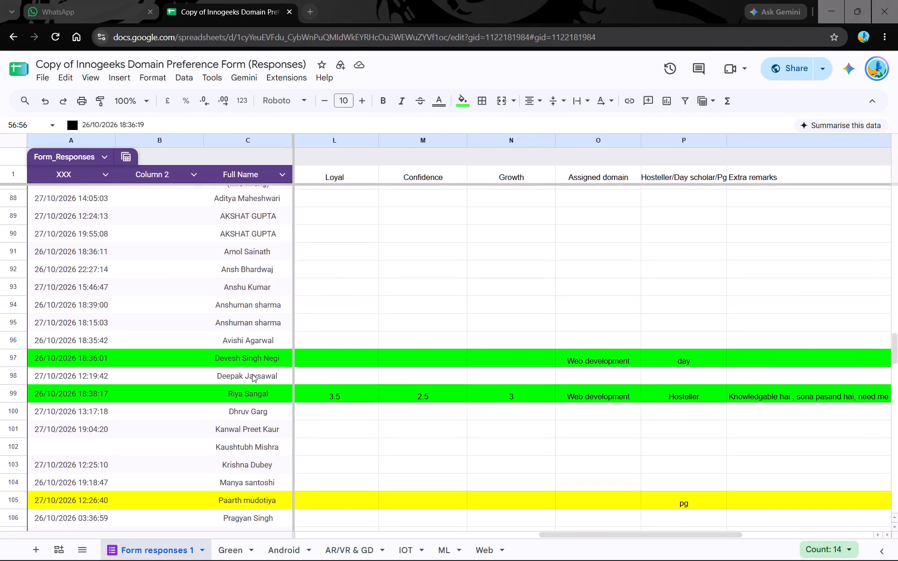
scroll(252, 374, down, 8)
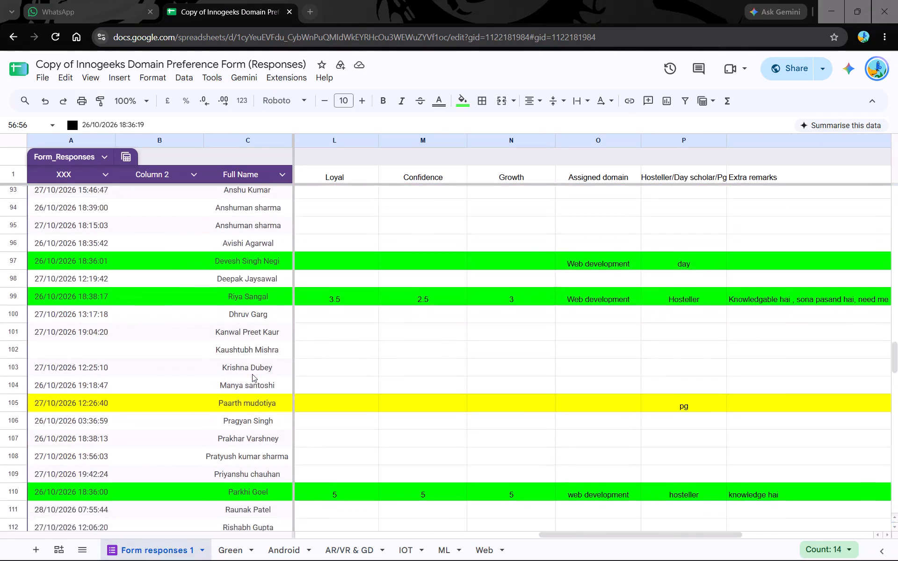
scroll(252, 374, down, 3)
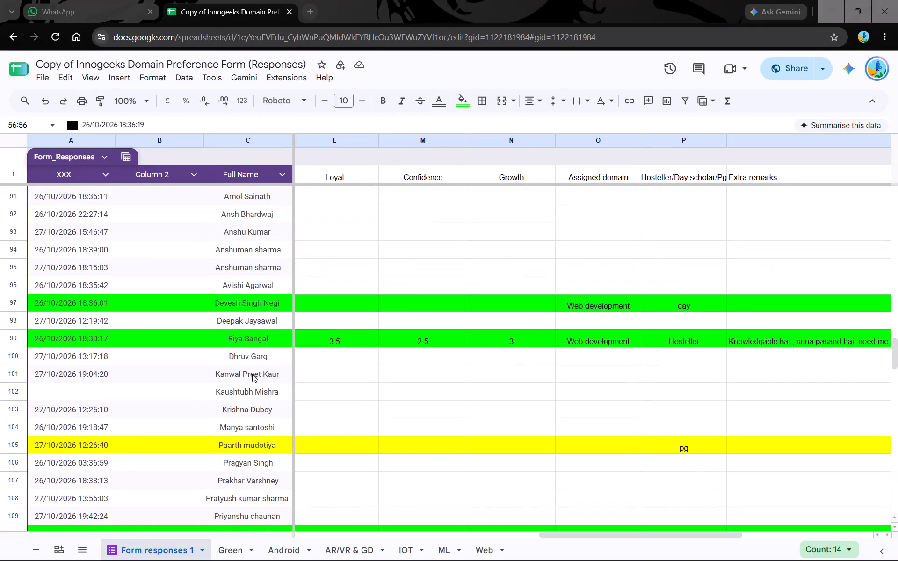
scroll(252, 374, down, 3)
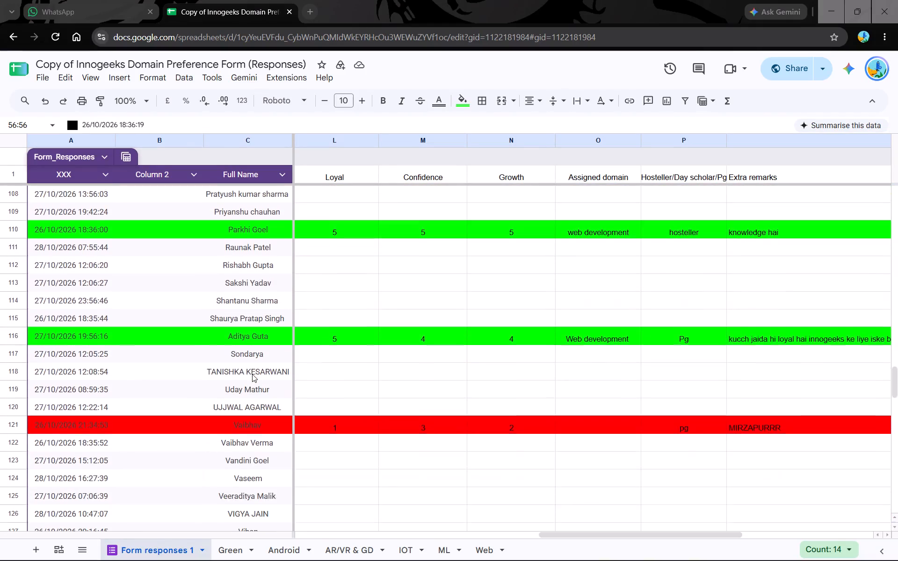
scroll(252, 374, down, 1)
scroll(252, 374, up, 3)
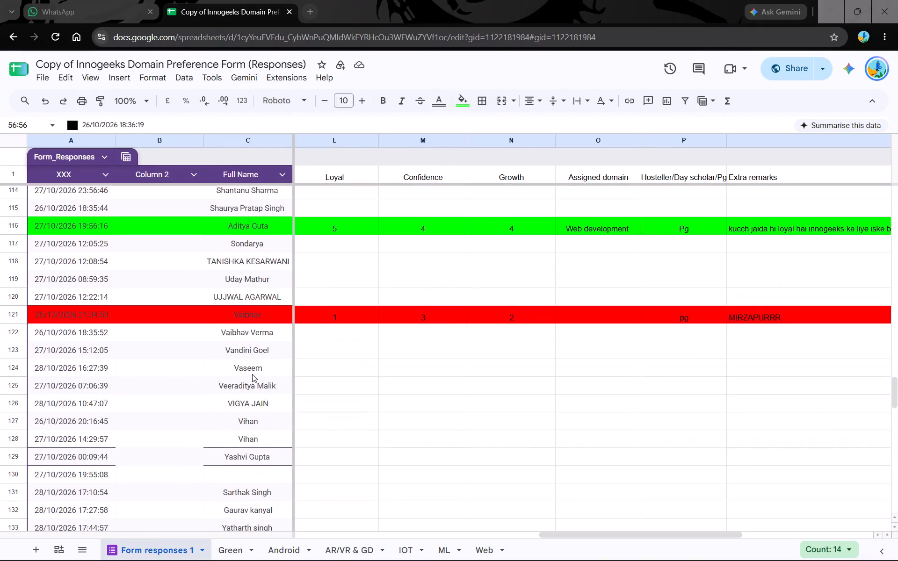
scroll(252, 374, up, 5)
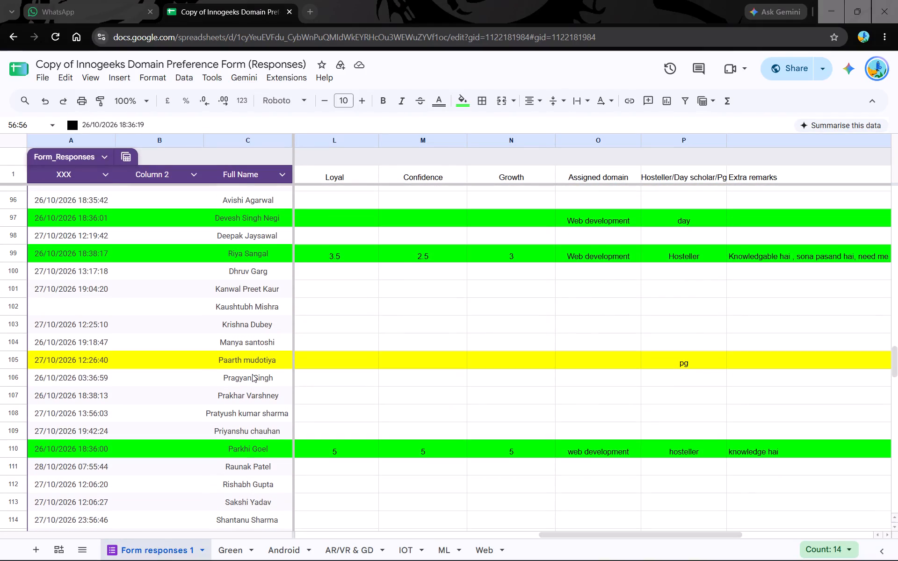
scroll(252, 374, up, 4)
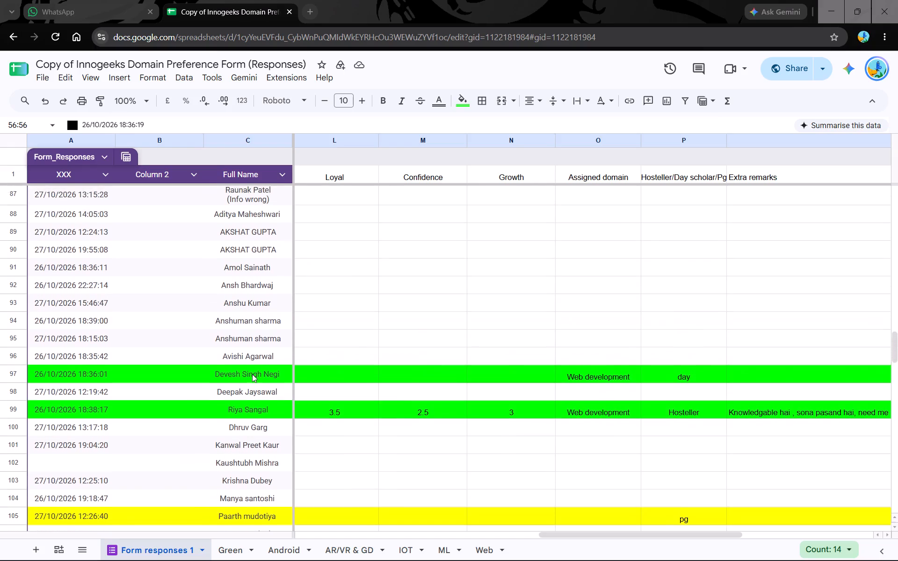
scroll(252, 374, up, 8)
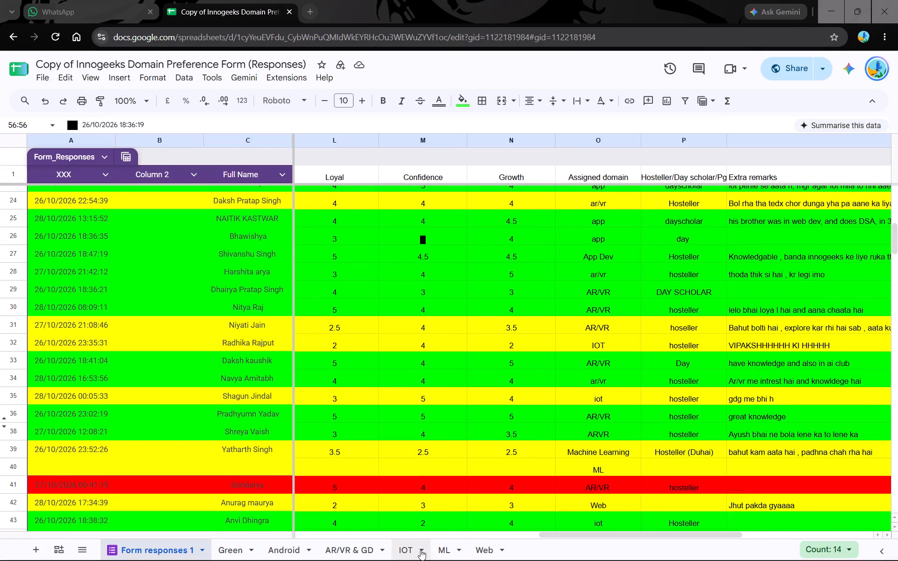
Clear the contents of the uncoloured row 7 in the AR/VR & GD sheet.
click(355, 554)
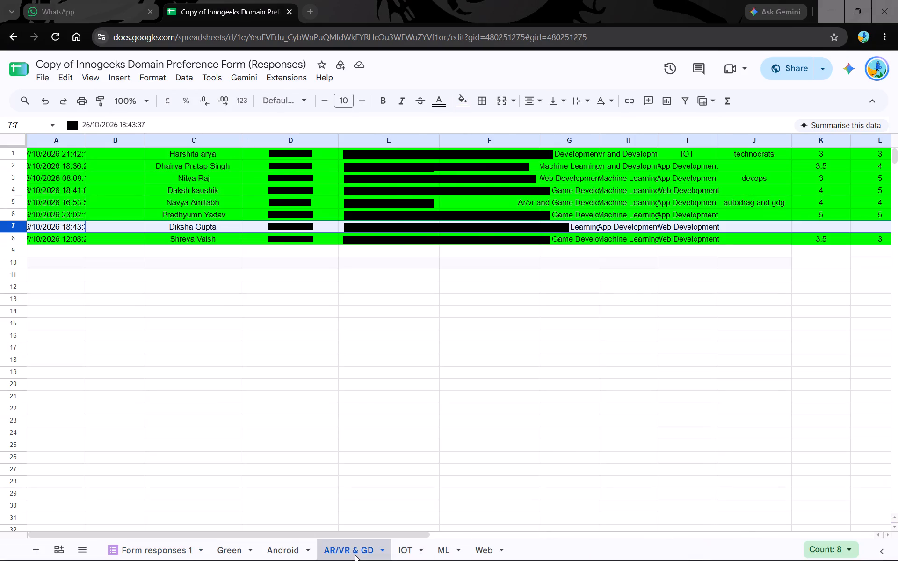
scroll(425, 202, left, 6)
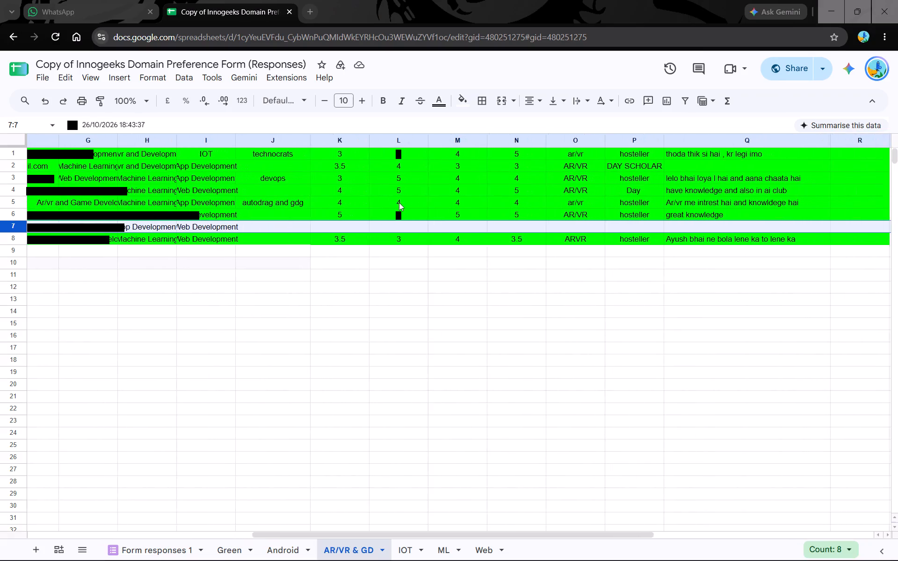
key(Delete)
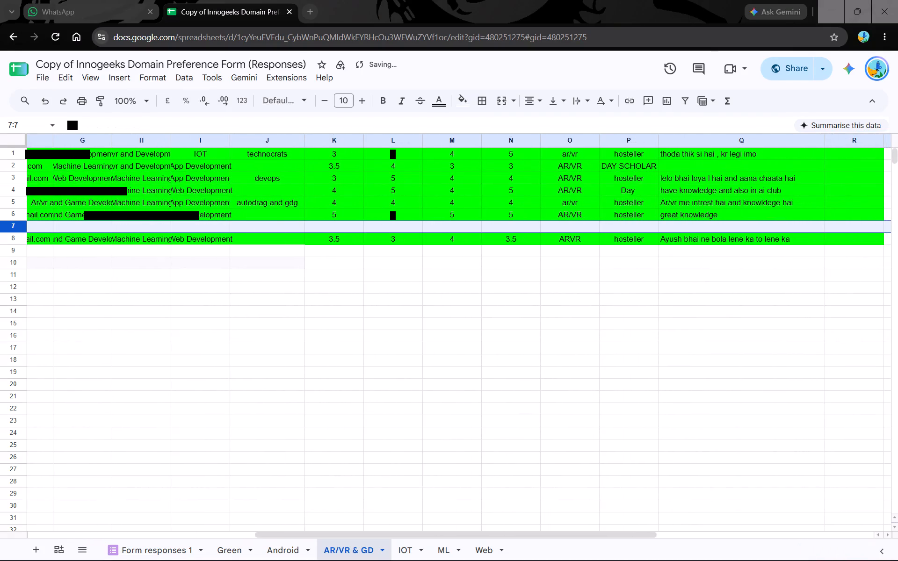
Move the green row 8 of the AR/VR & GD sheet up into the empty row 7.
click(11, 238)
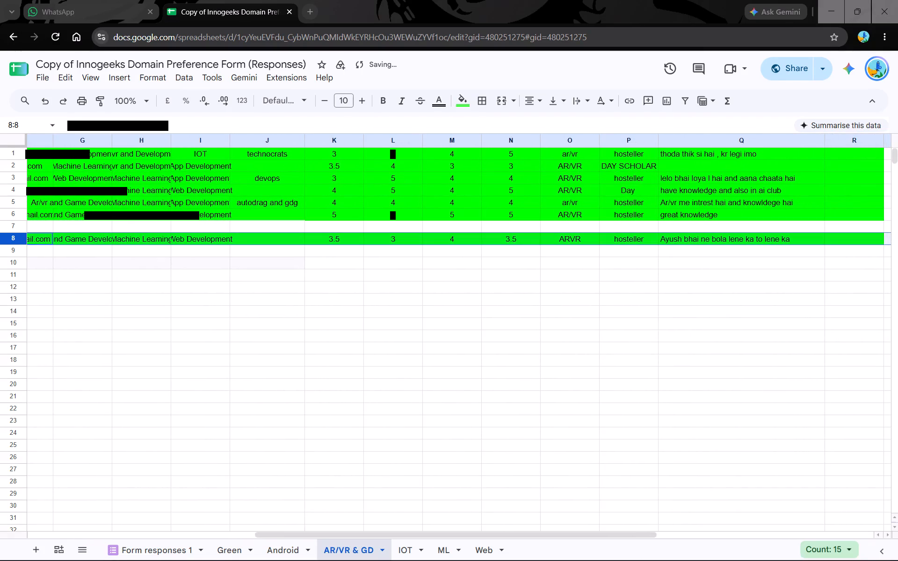
key(ctrl+x)
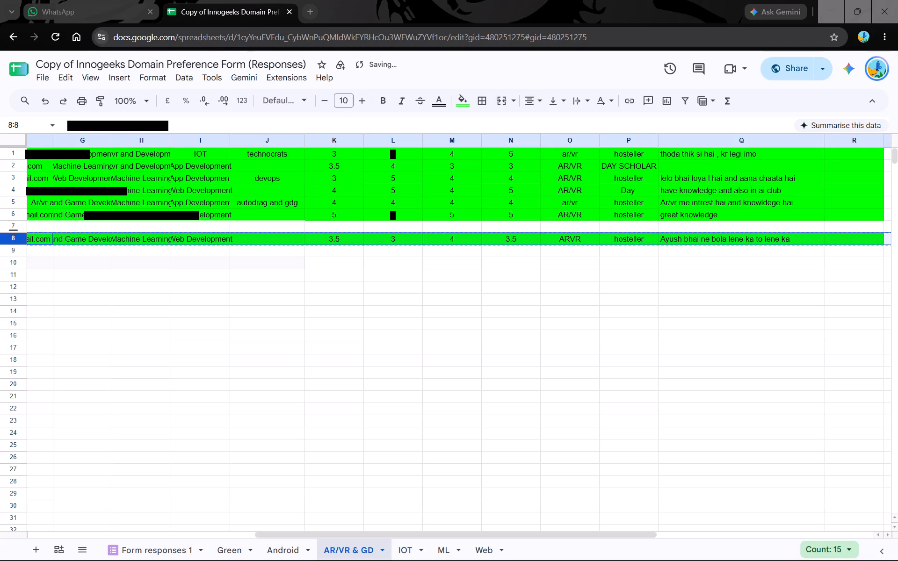
click(21, 224)
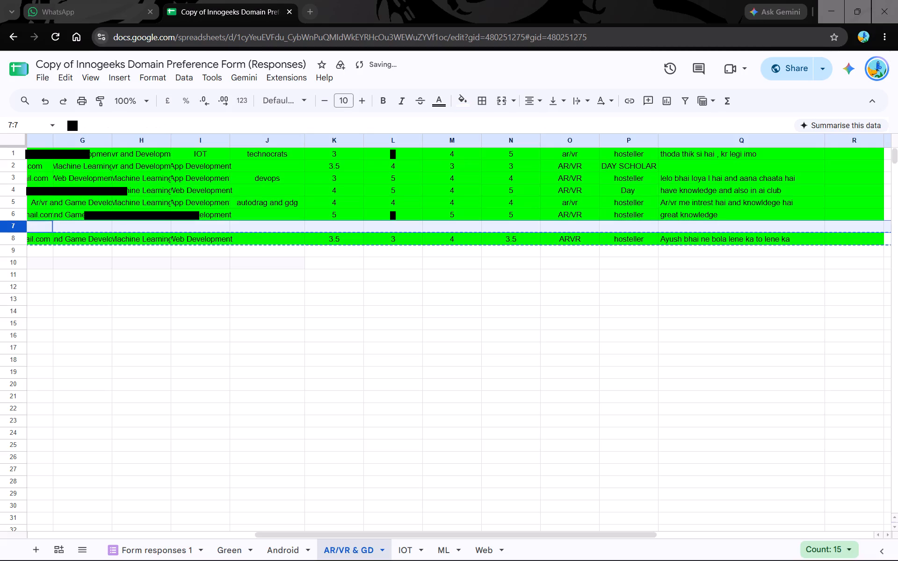
key(ctrl+v)
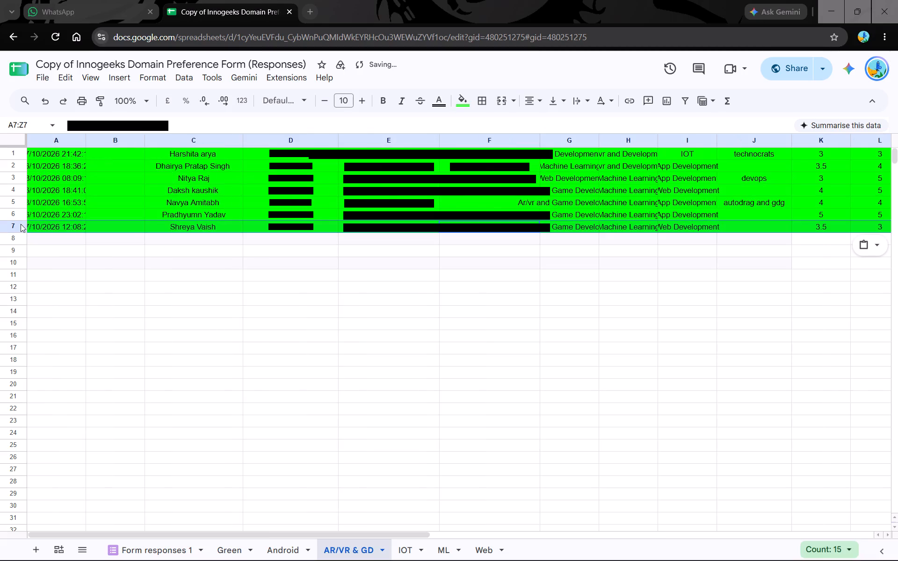
scroll(232, 249, right, 3)
scroll(232, 249, left, 7)
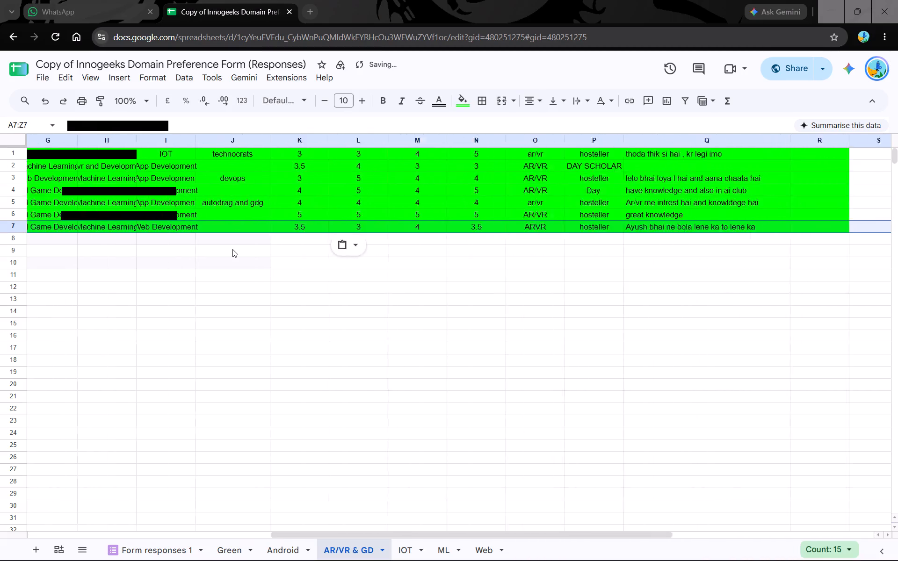
Examine rows 1 to 7 of the AR/VR & GD sheet across all columns, including the assigned domains and remarks.
scroll(232, 249, left, 2)
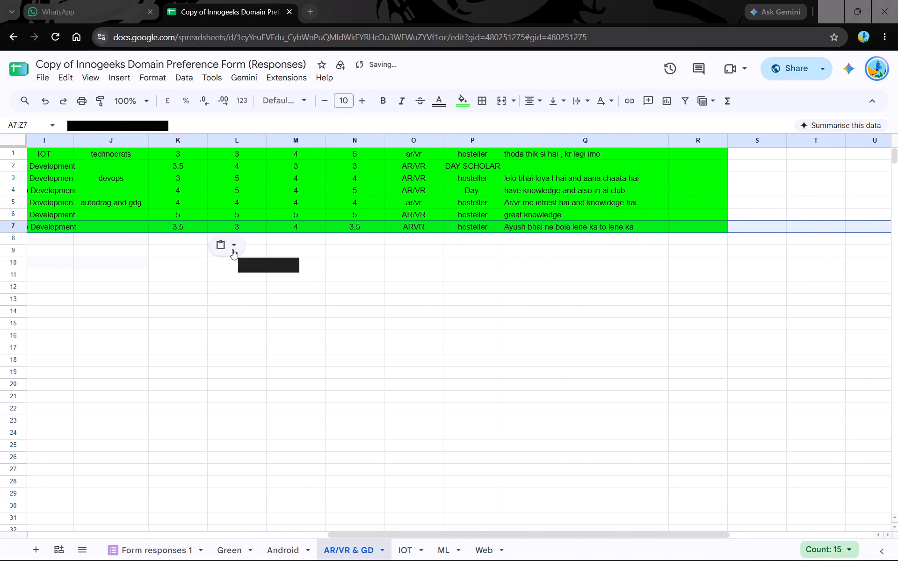
scroll(232, 249, right, 1)
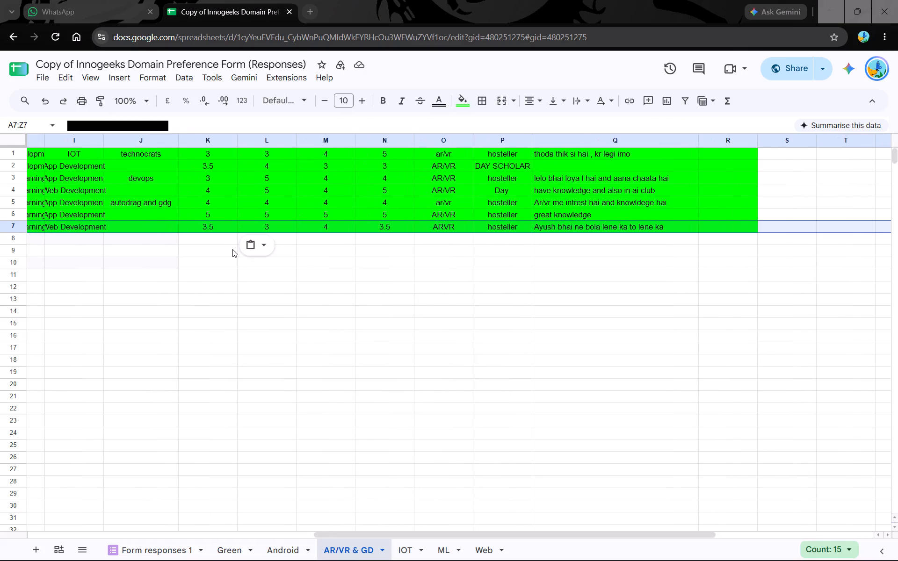
scroll(232, 249, right, 2)
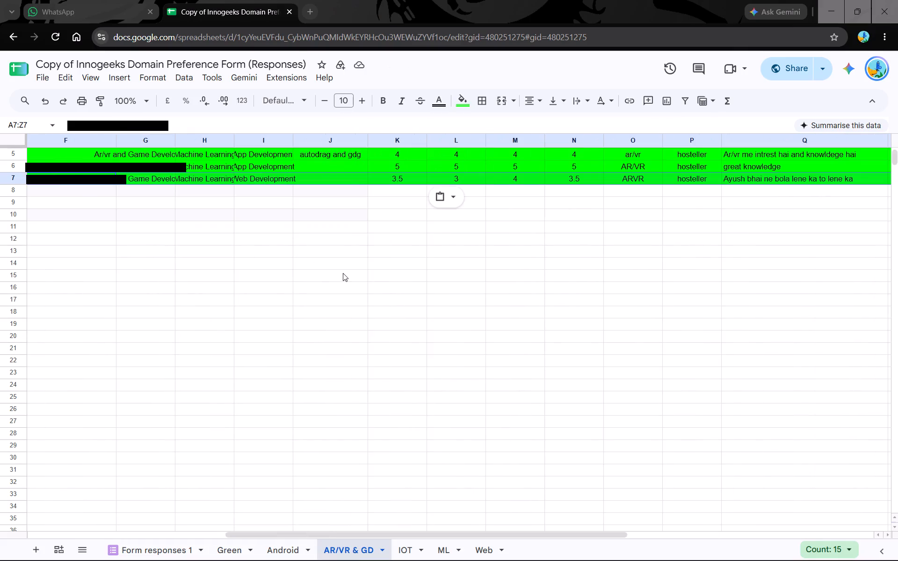
scroll(343, 273, right, 11)
scroll(343, 273, up, 6)
scroll(298, 191, up, 2)
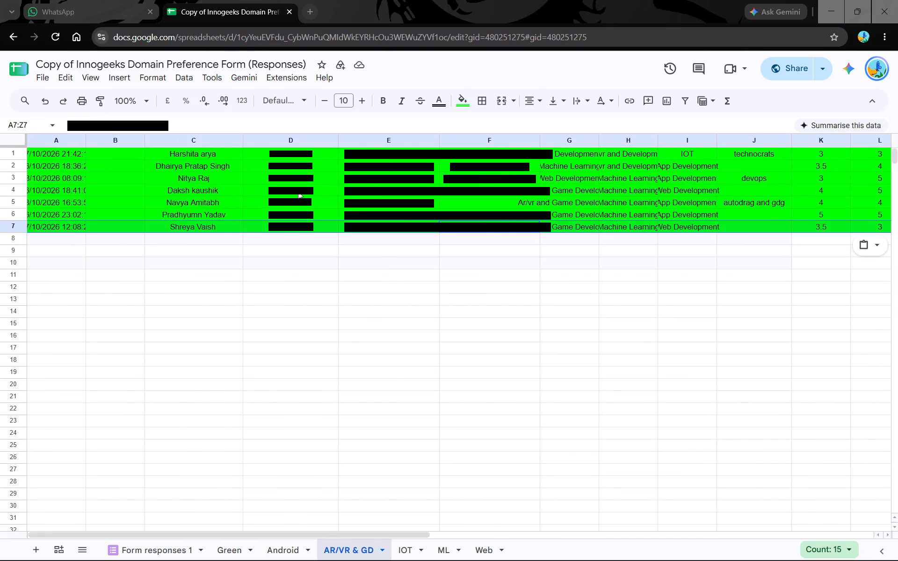
scroll(298, 191, up, 5)
Examine the green rows of the Android sheet across all columns, including the assigned domains and remarks.
click(286, 552)
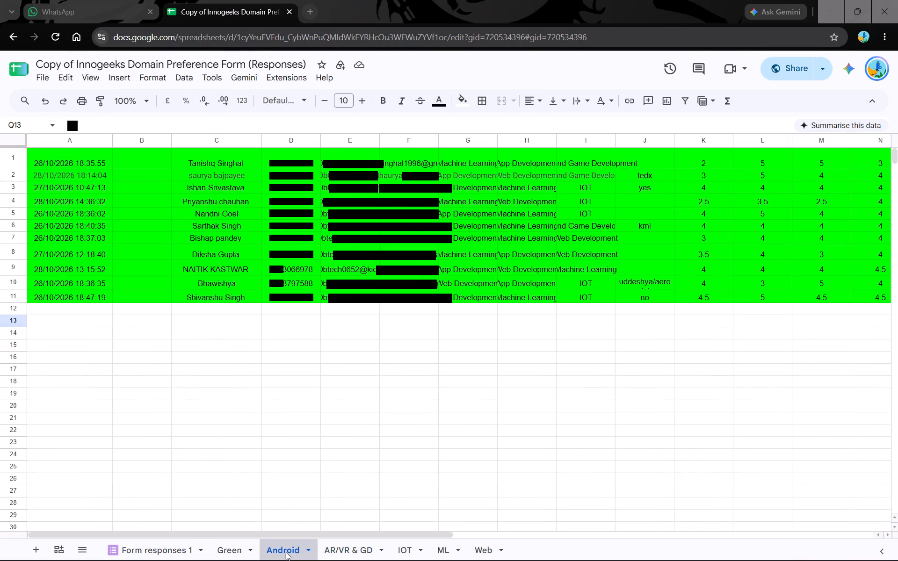
scroll(291, 340, left, 7)
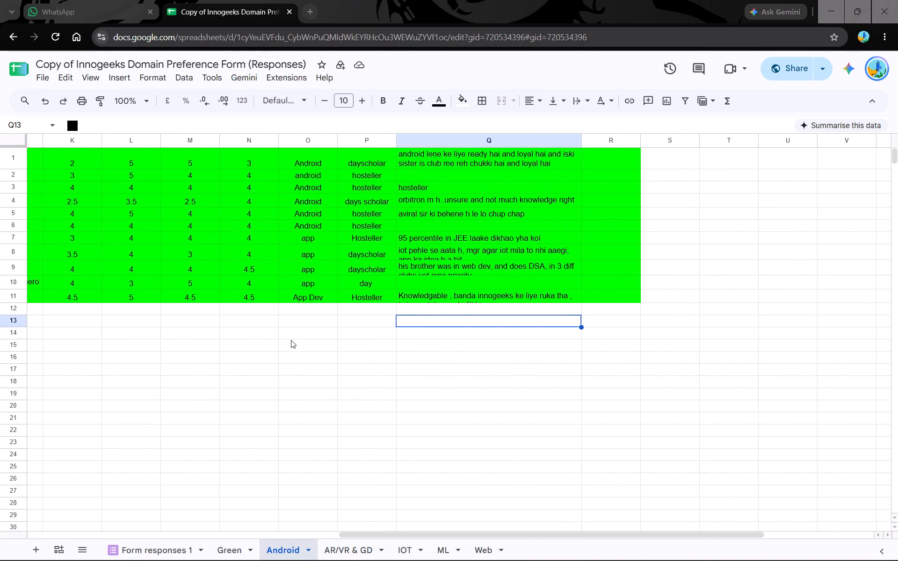
scroll(291, 340, right, 5)
scroll(291, 340, up, 1)
scroll(291, 340, right, 1)
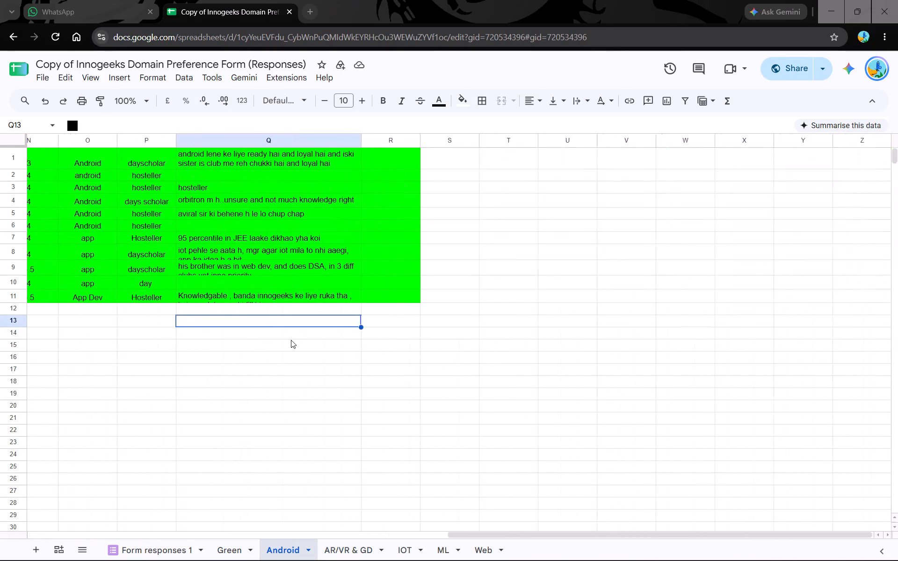
scroll(291, 340, right, 1)
scroll(314, 280, right, 3)
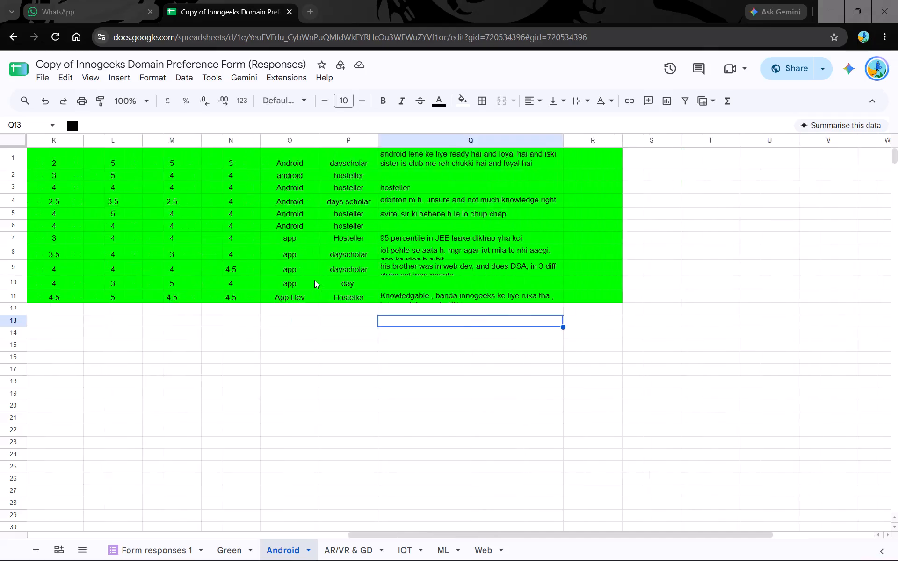
scroll(314, 280, right, 8)
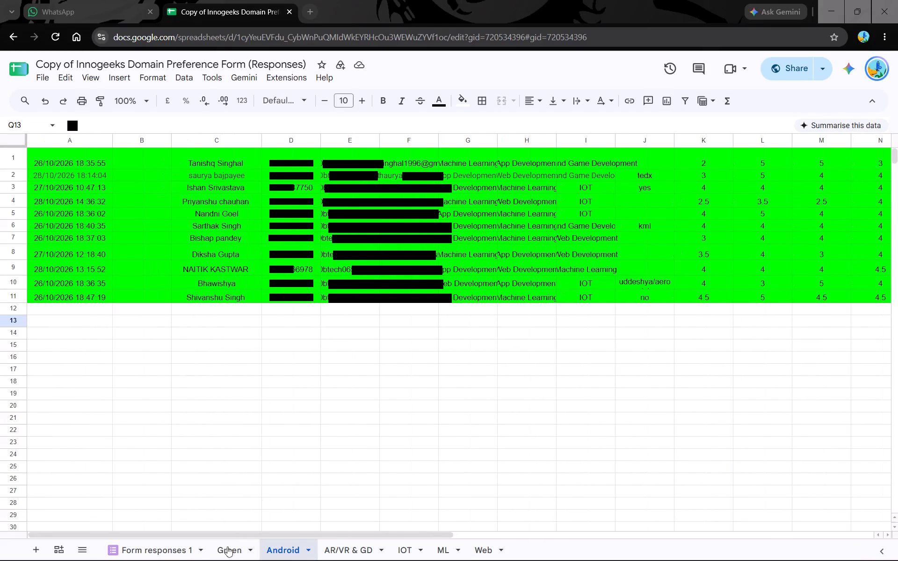
Compare the applicants in the IOT, Android and AR/VR & GD sheets with the entries in Form responses 1.
click(182, 548)
scroll(211, 413, down, 2)
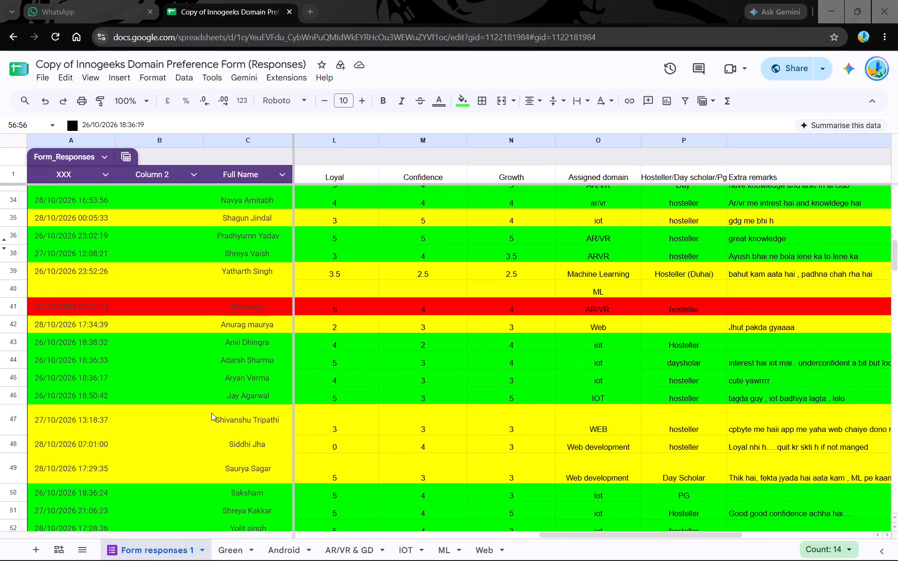
scroll(211, 413, down, 4)
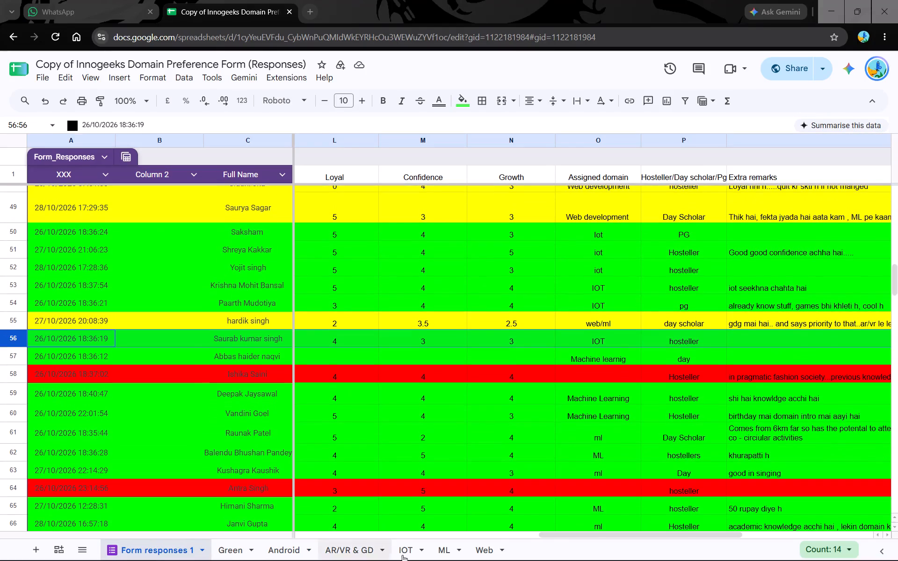
click(406, 555)
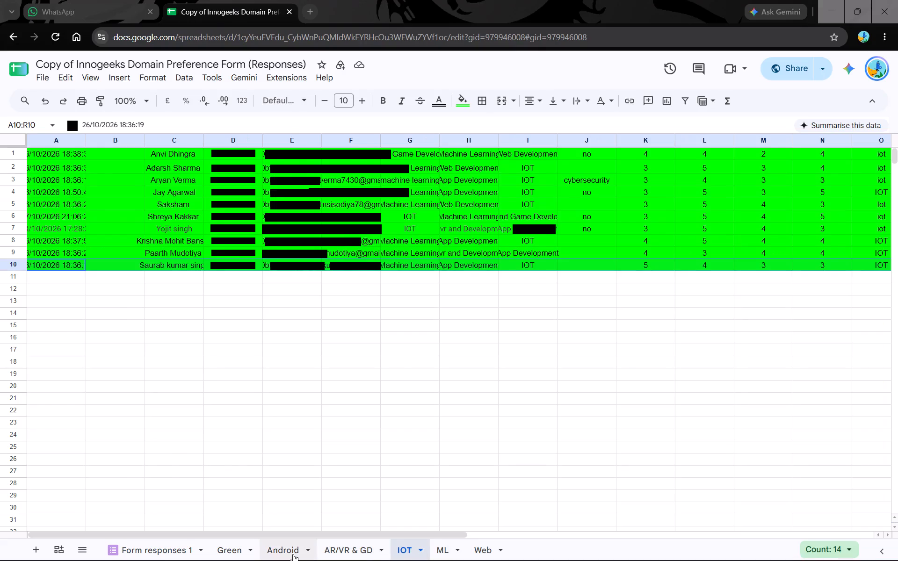
click(293, 554)
scroll(456, 371, up, 1)
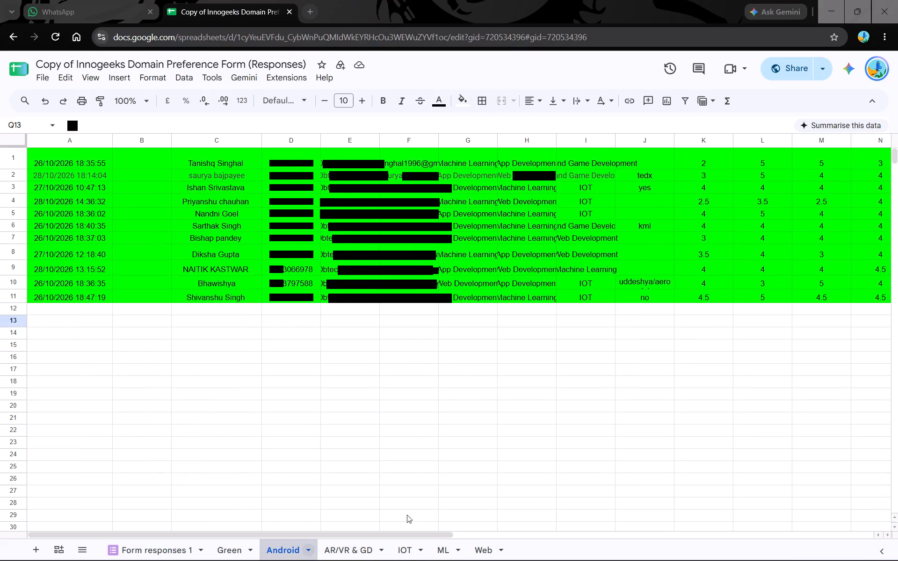
click(364, 543)
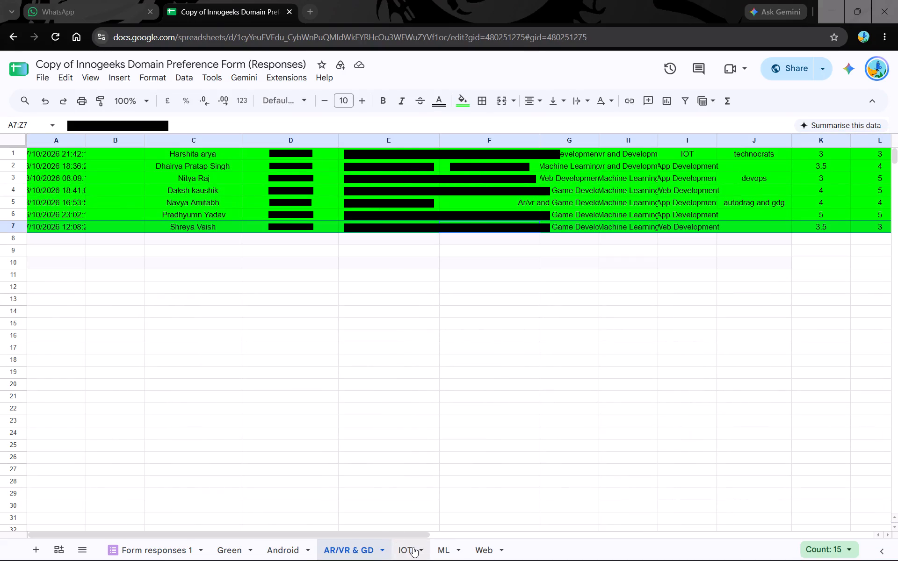
click(413, 547)
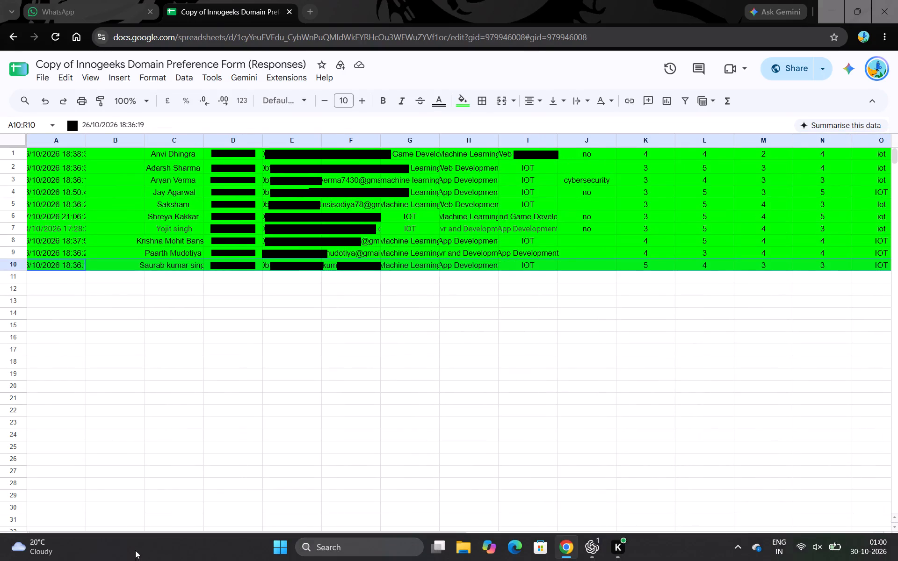
Examine Form responses 1 for green rows and their assigned domains, looking for the first Machine Learning applicant after the IOT rows.
click(150, 547)
scroll(201, 311, down, 1)
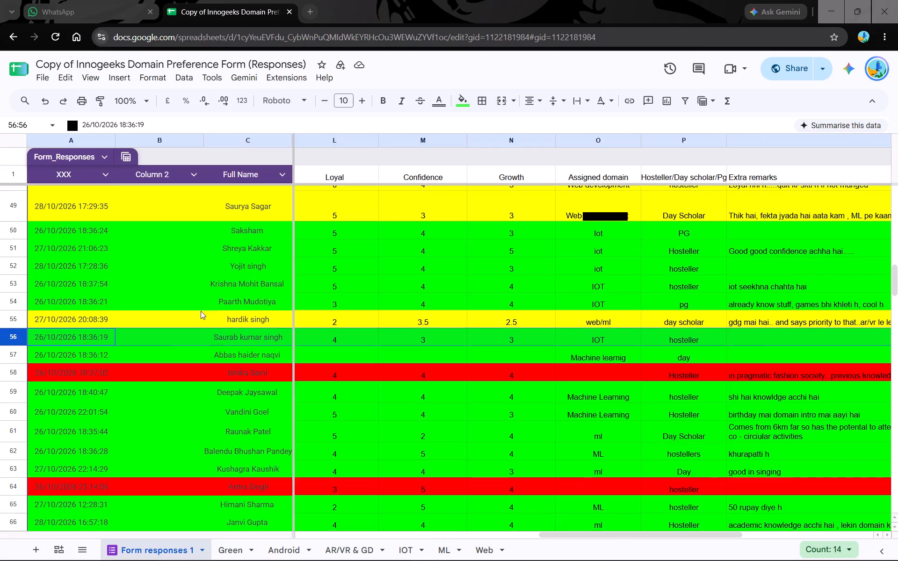
scroll(201, 311, down, 9)
scroll(201, 311, up, 3)
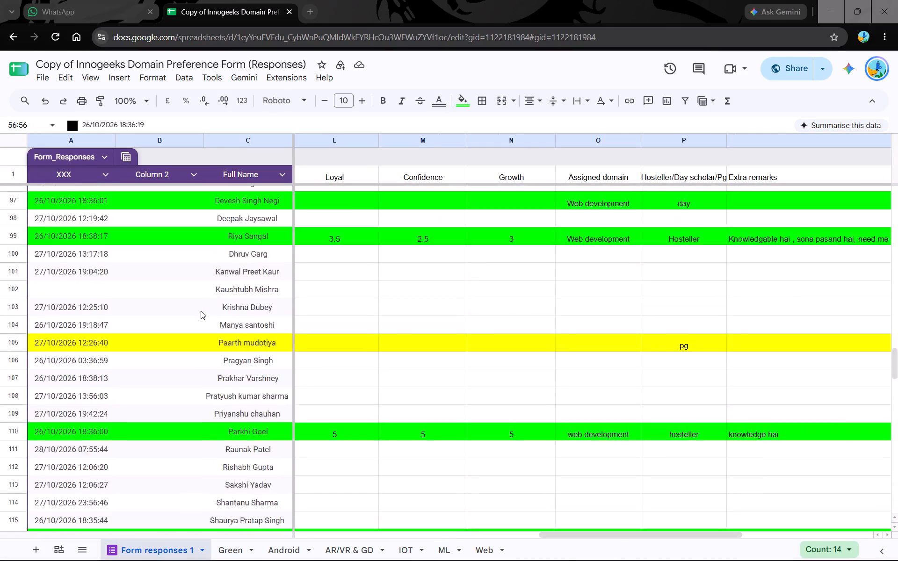
scroll(201, 311, up, 6)
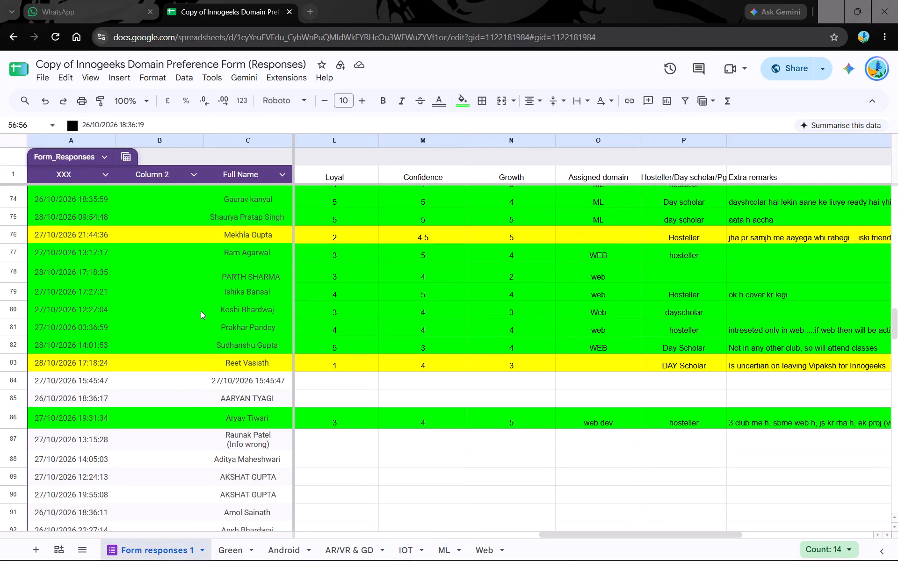
scroll(201, 311, up, 2)
scroll(201, 311, right, 1)
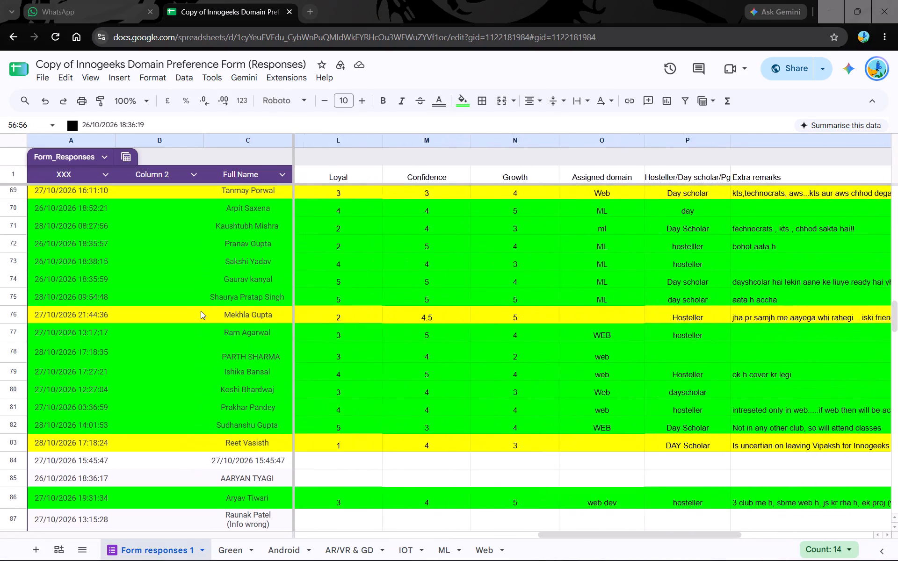
scroll(201, 311, right, 1)
scroll(201, 311, up, 9)
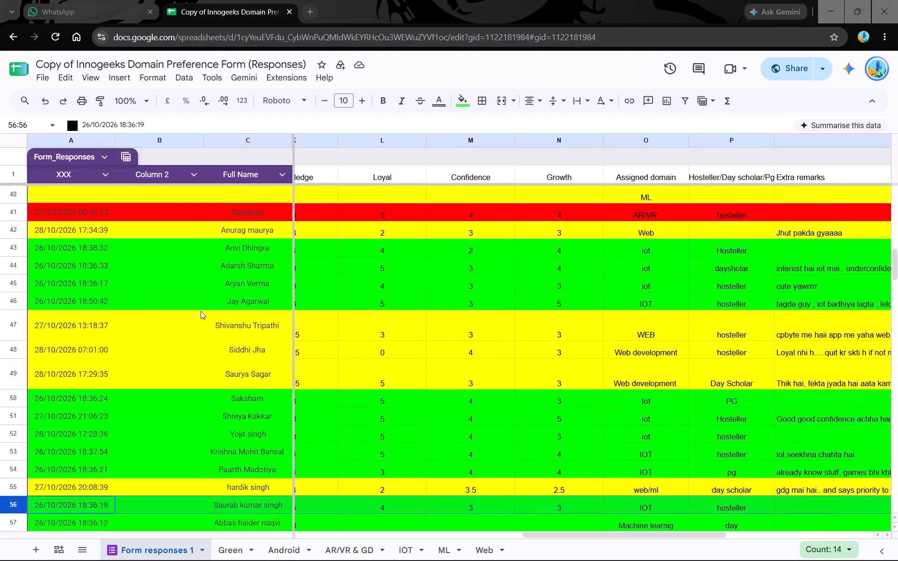
scroll(201, 311, up, 8)
scroll(201, 311, down, 3)
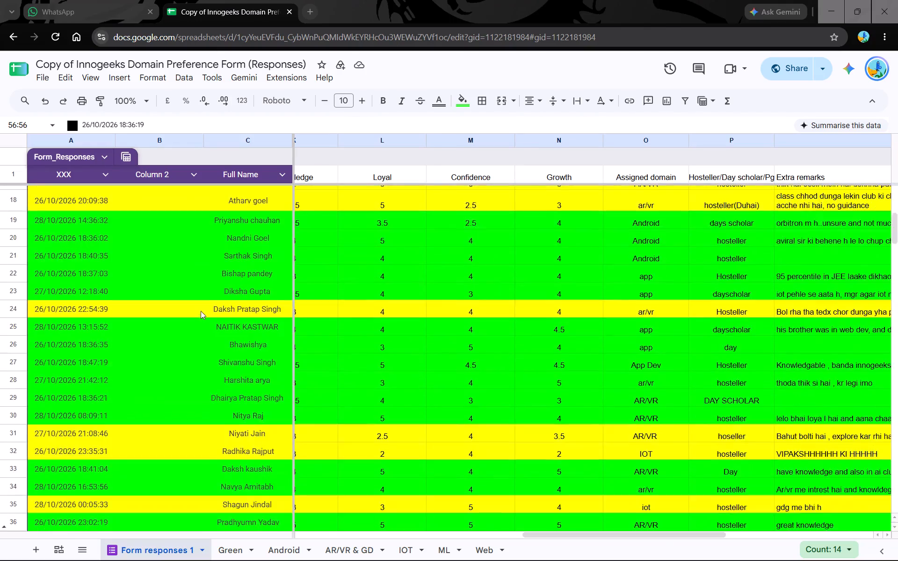
scroll(201, 311, down, 6)
scroll(201, 311, up, 2)
scroll(201, 311, down, 3)
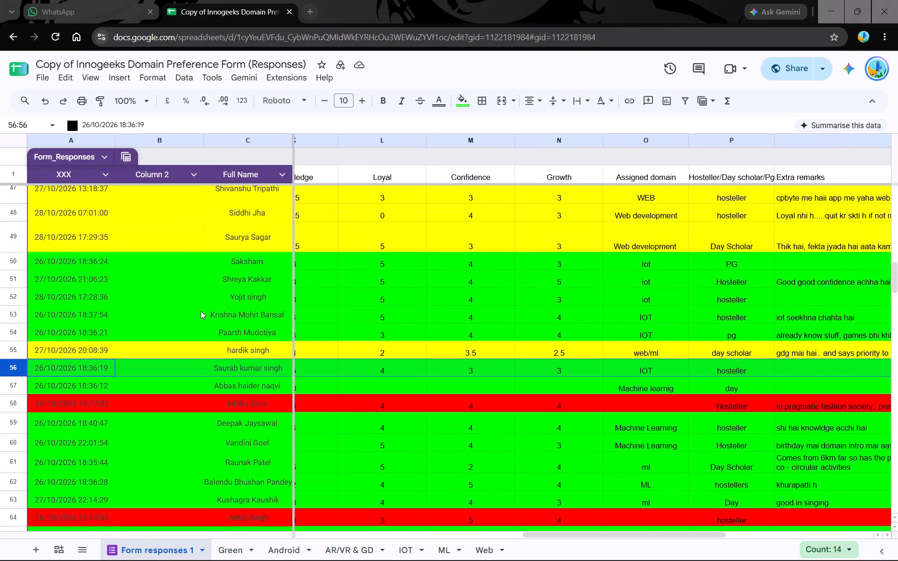
scroll(201, 311, down, 2)
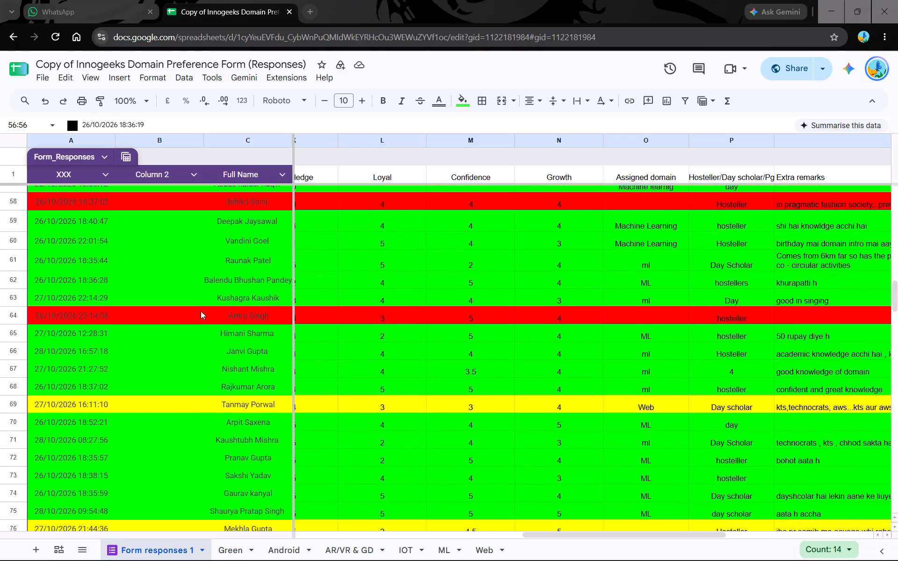
scroll(201, 311, down, 1)
scroll(201, 311, up, 2)
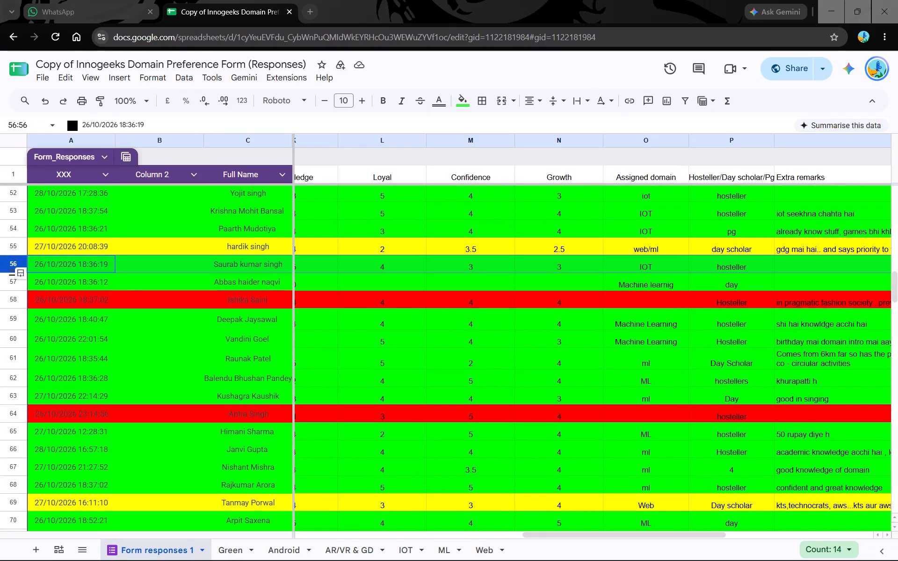
Copy green row 57, assigned to machine learning, from Form responses 1 into row 1 of the ML sheet.
click(8, 280)
key(ctrl+c)
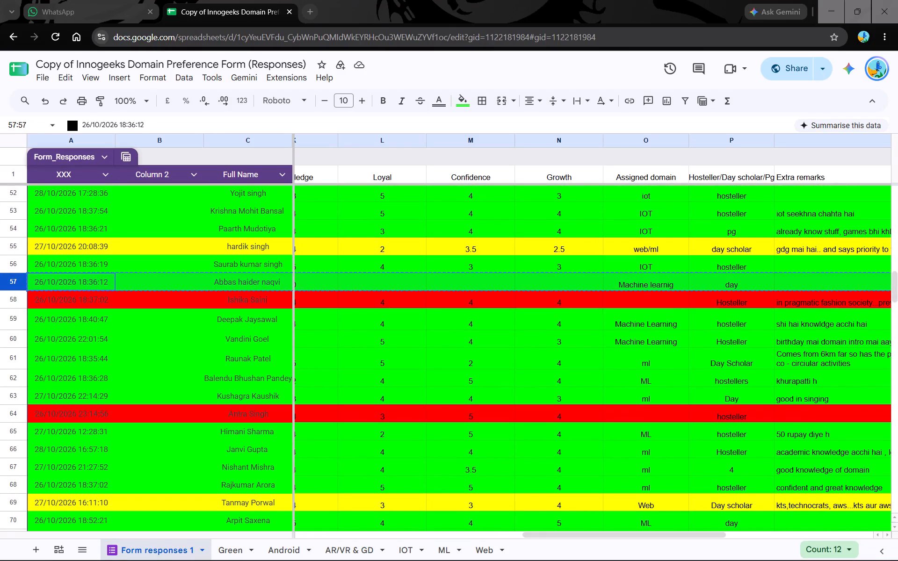
click(434, 547)
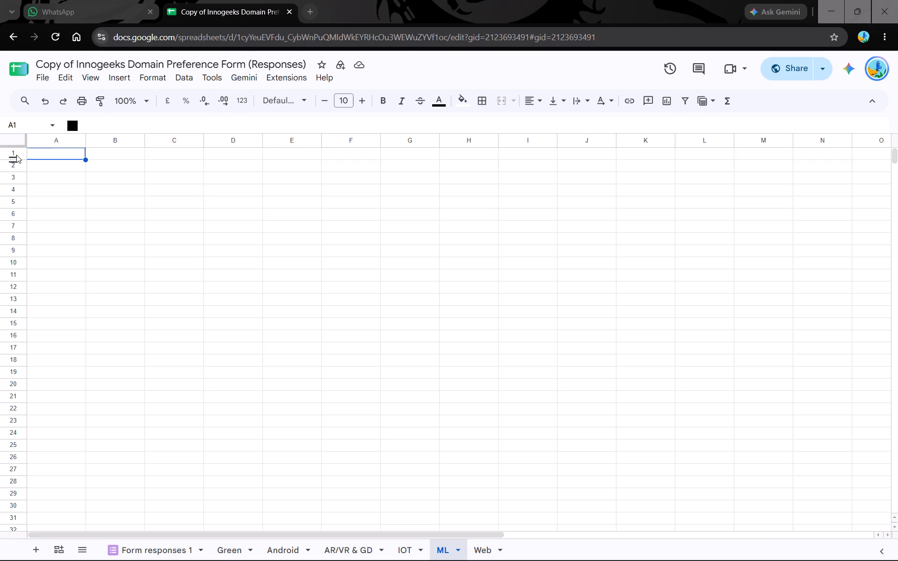
click(16, 155)
key(ctrl+v)
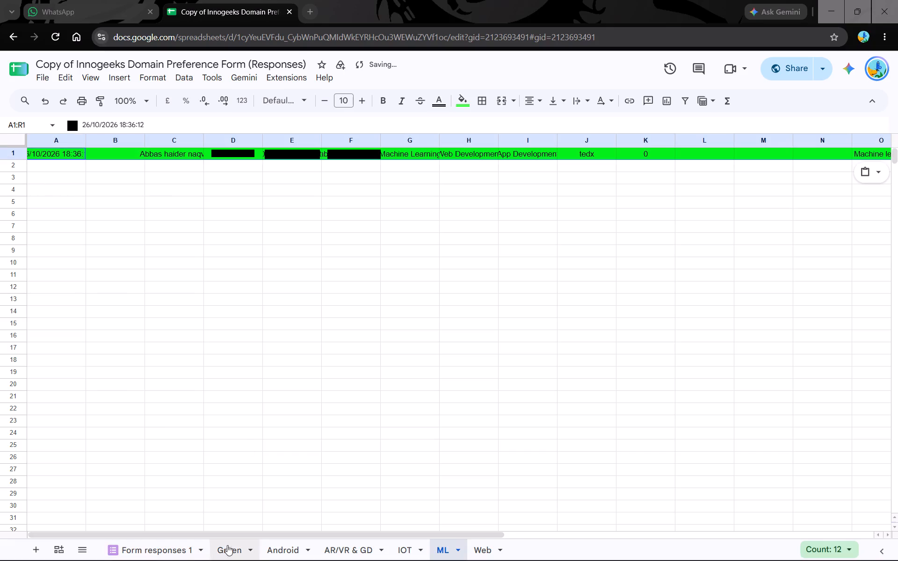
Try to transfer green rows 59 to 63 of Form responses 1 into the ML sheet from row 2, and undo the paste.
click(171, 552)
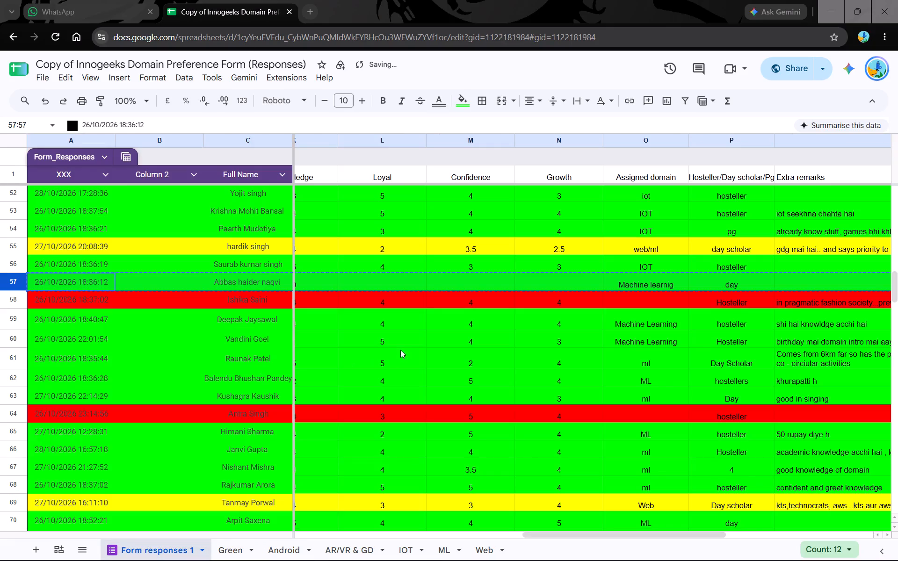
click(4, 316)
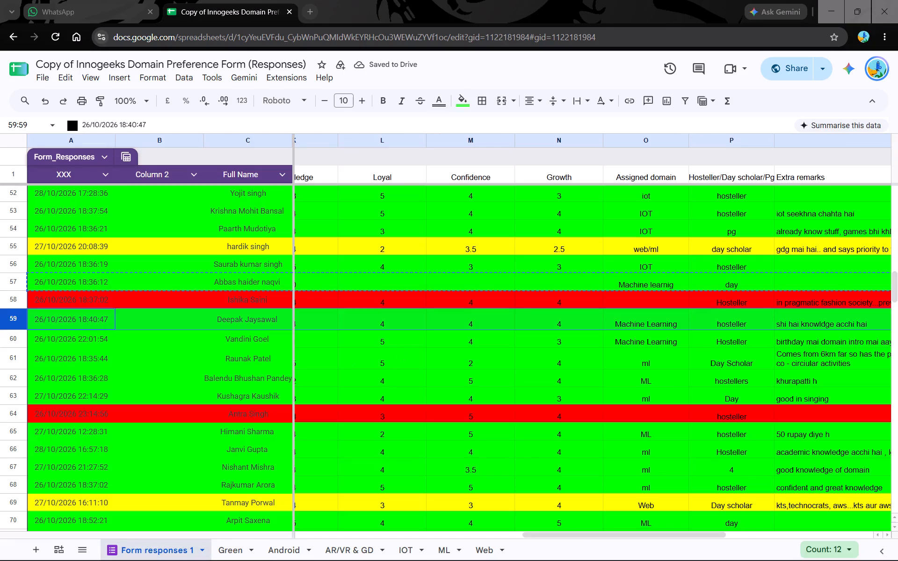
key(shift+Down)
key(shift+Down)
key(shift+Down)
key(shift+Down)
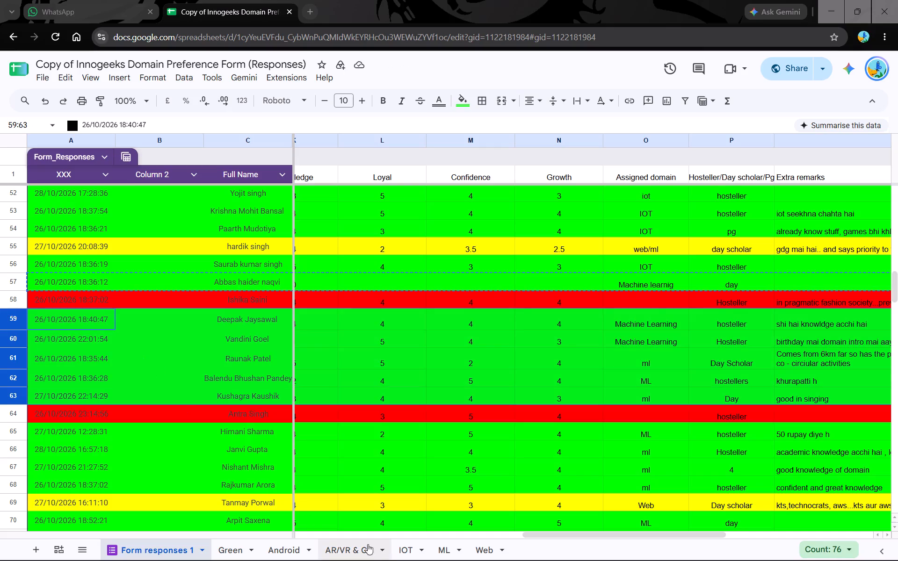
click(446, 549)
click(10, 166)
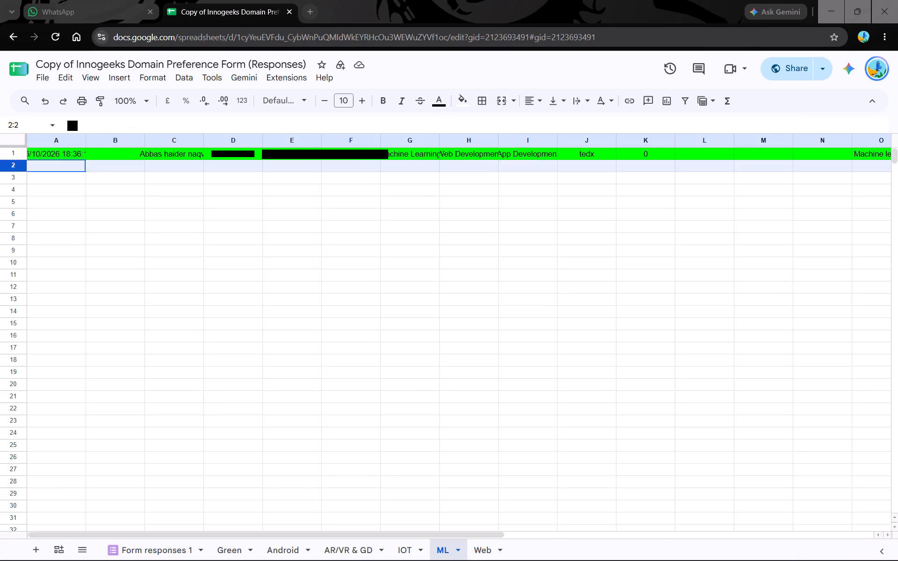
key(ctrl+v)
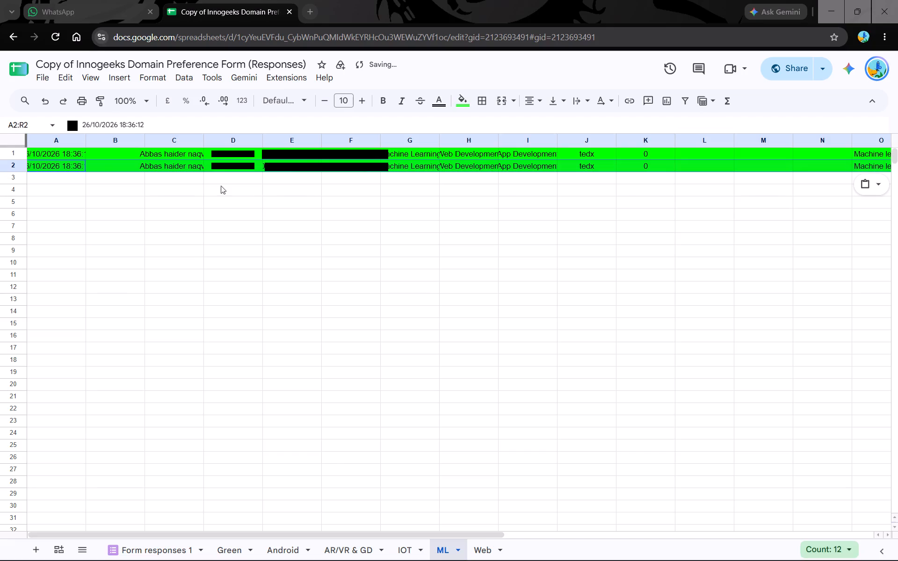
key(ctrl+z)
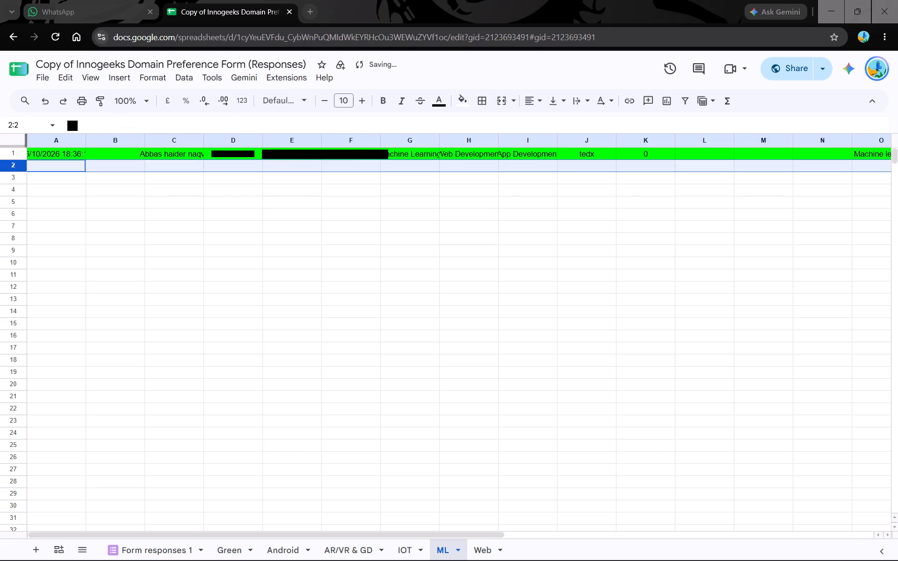
Paste the clipboard contents across rows 2 to 6 of the ML sheet.
key(shift+Down)
key(shift+Down)
key(shift+Down)
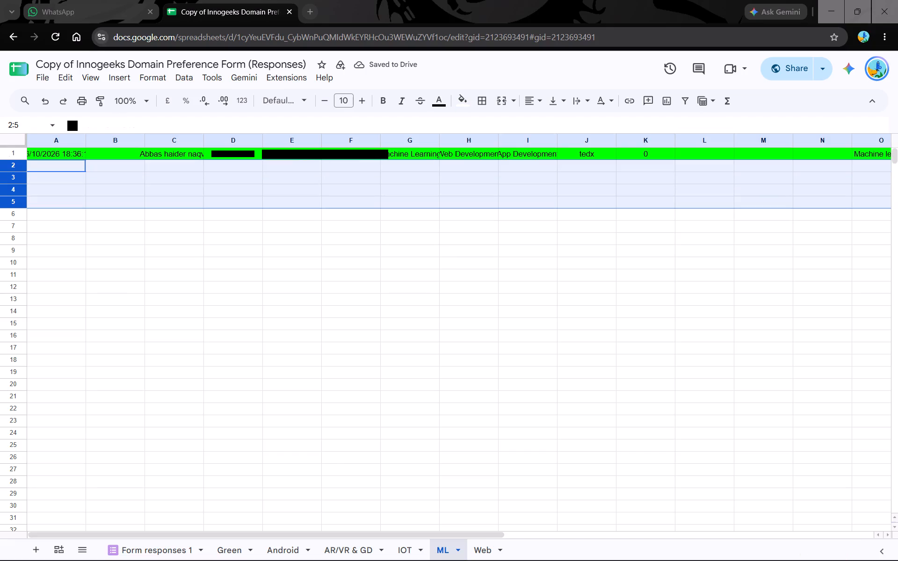
key(shift+Down)
key(ctrl+v)
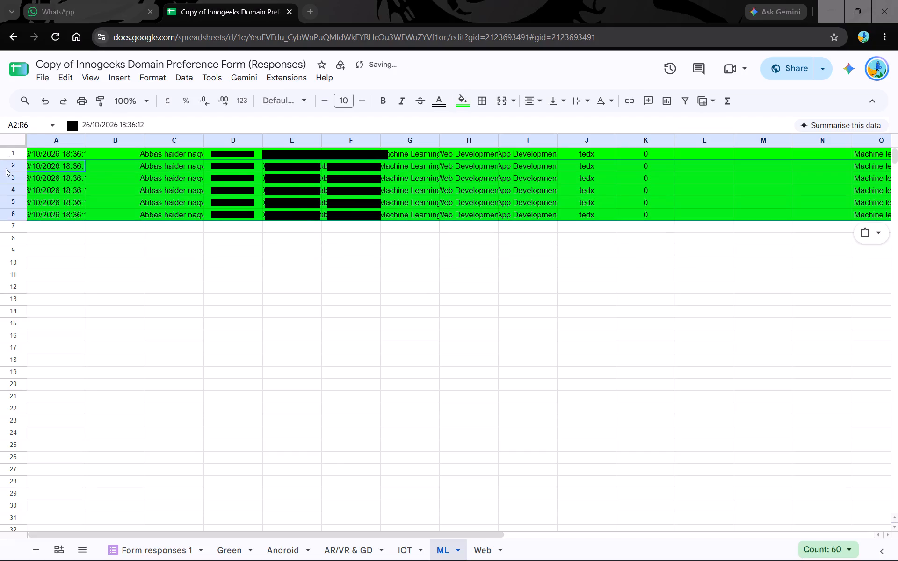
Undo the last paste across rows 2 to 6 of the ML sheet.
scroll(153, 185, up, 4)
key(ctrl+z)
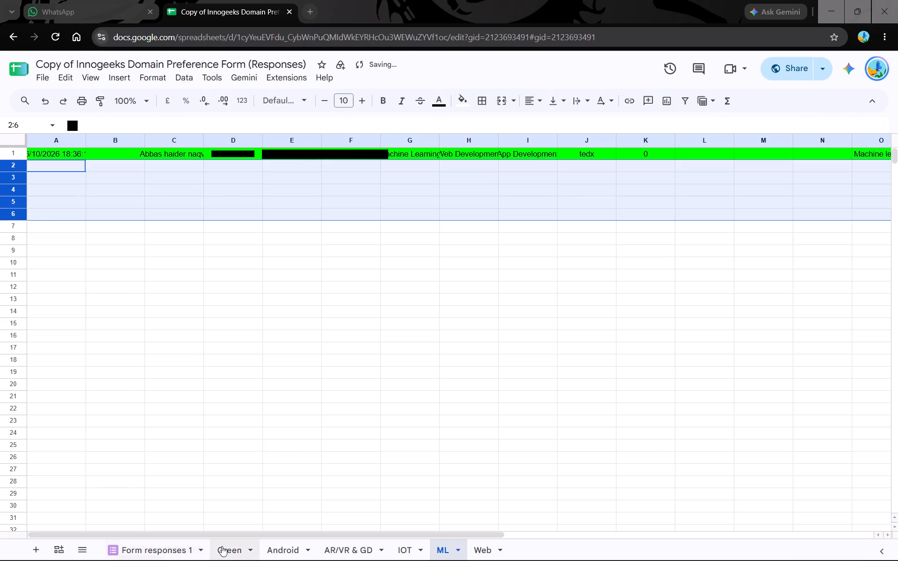
Copy green rows 59 to 63 of Form responses 1 into rows 2 to 6 of the ML sheet.
click(192, 546)
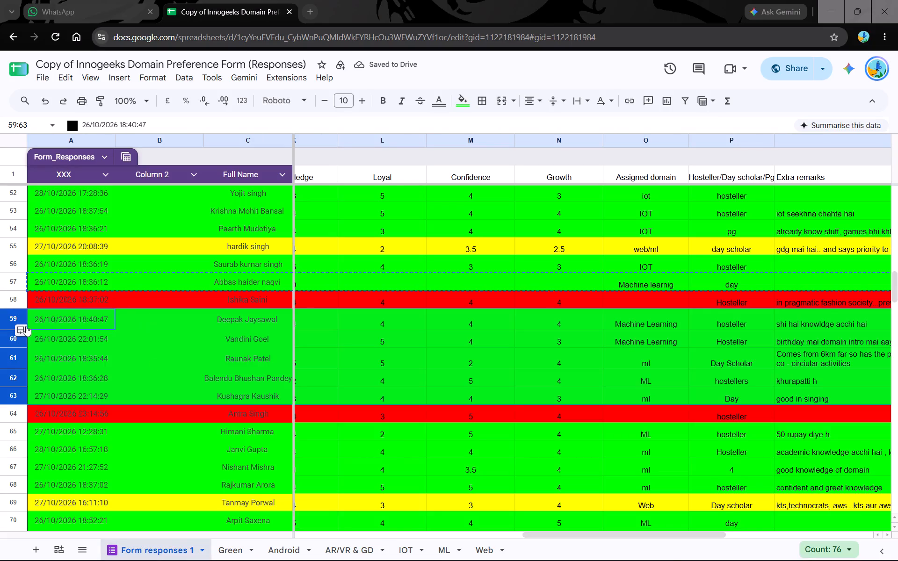
click(13, 320)
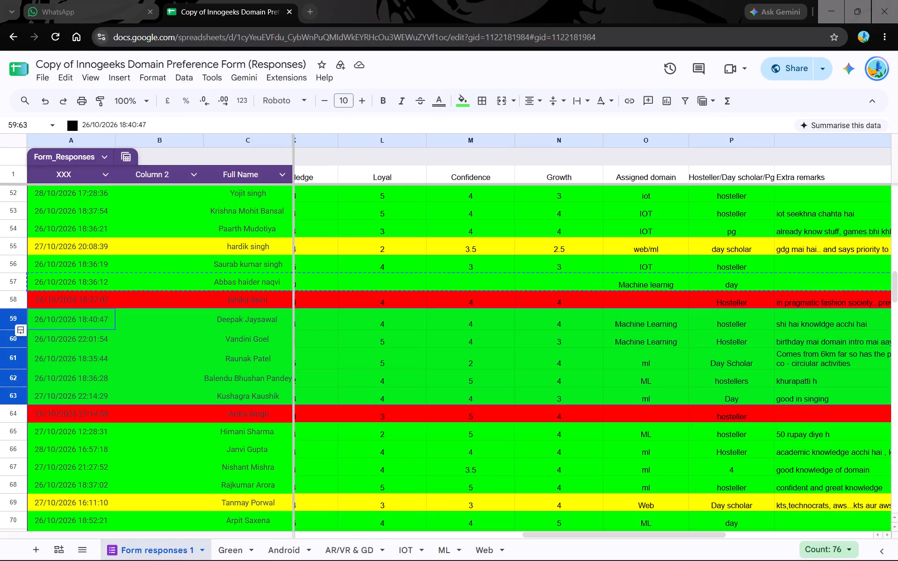
key(ctrl+c)
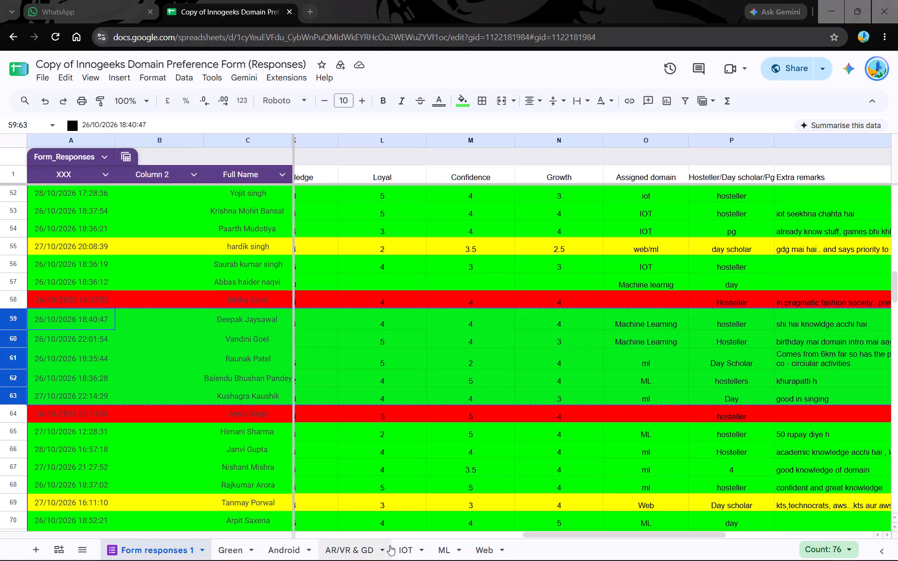
click(437, 552)
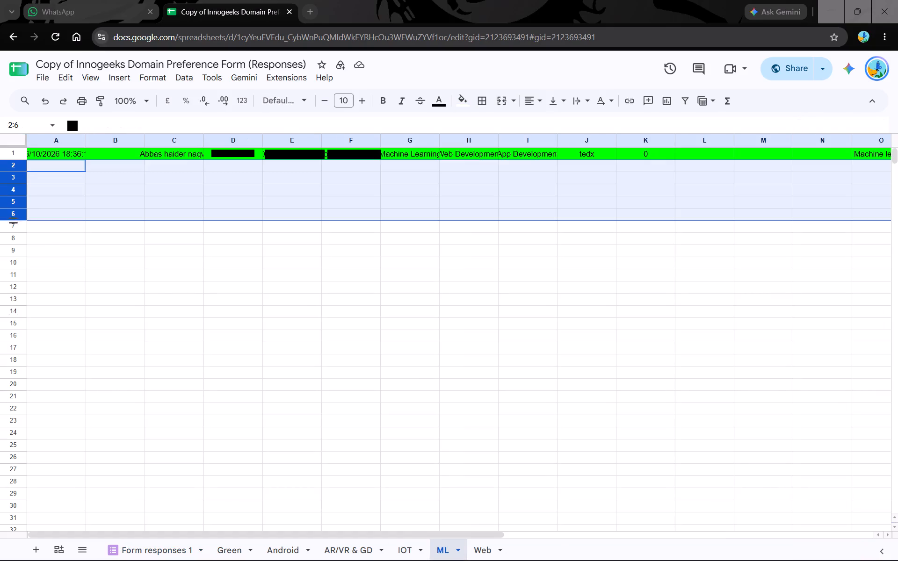
key(ctrl+v)
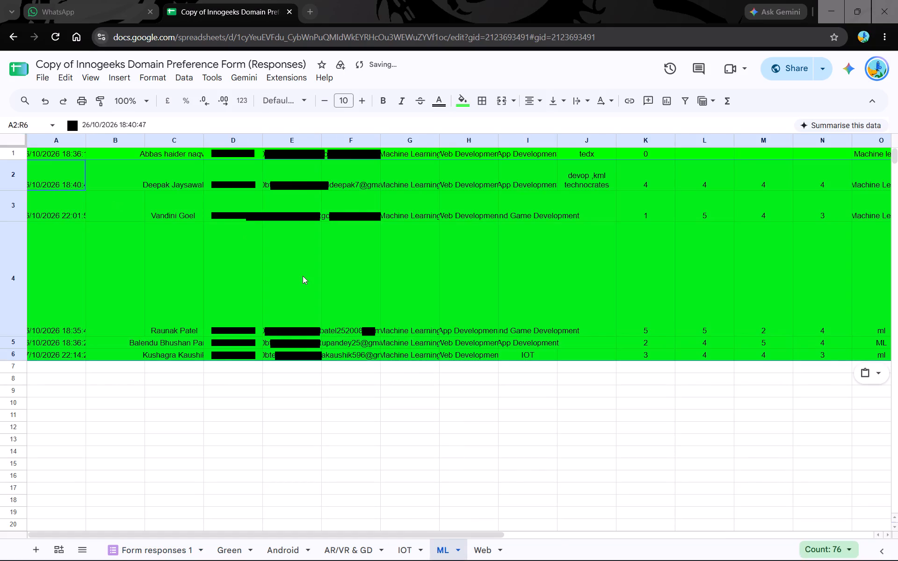
Widen column Q of the ML sheet so the long extra remarks wrap over fewer lines.
scroll(303, 276, left, 6)
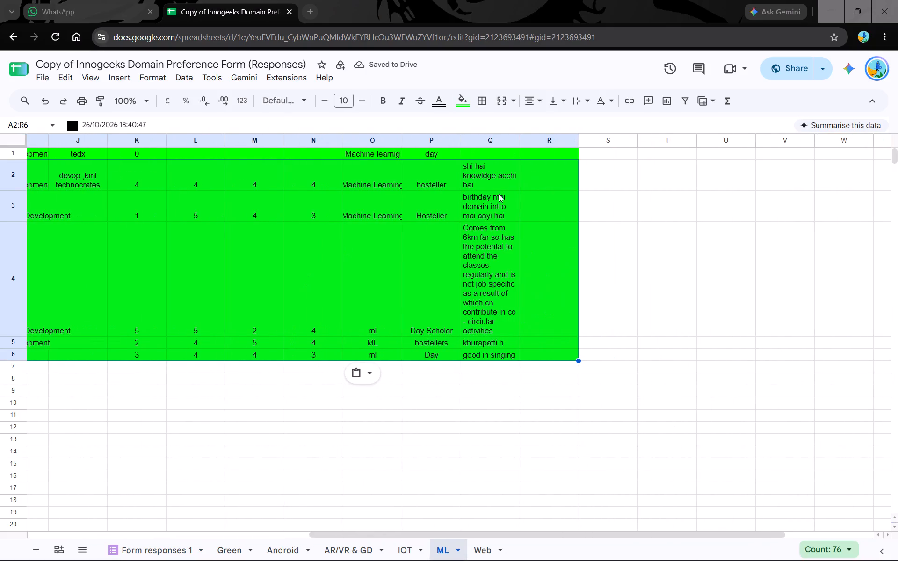
drag(521, 138, 651, 150)
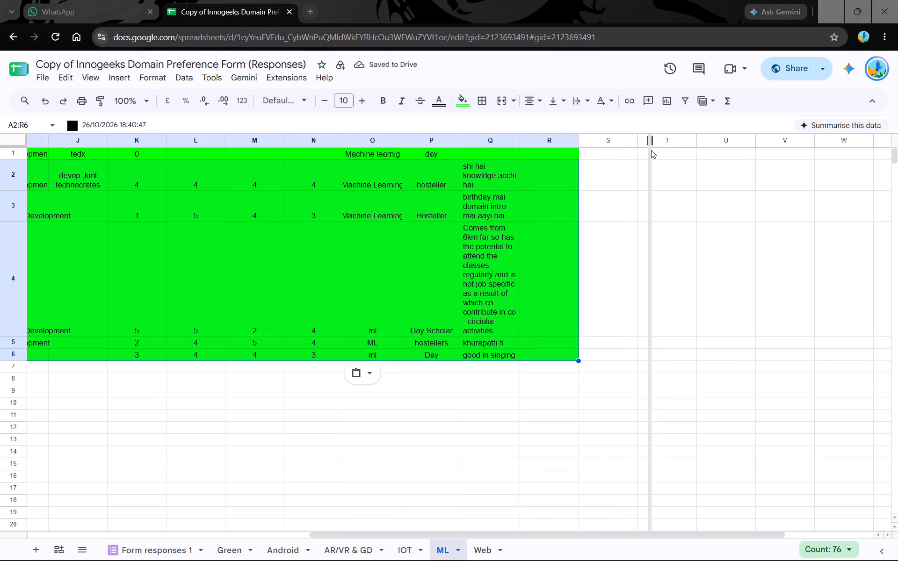
drag(651, 150, 651, 150)
Review the pasted applicant rows across all columns of the ML sheet.
scroll(463, 167, right, 10)
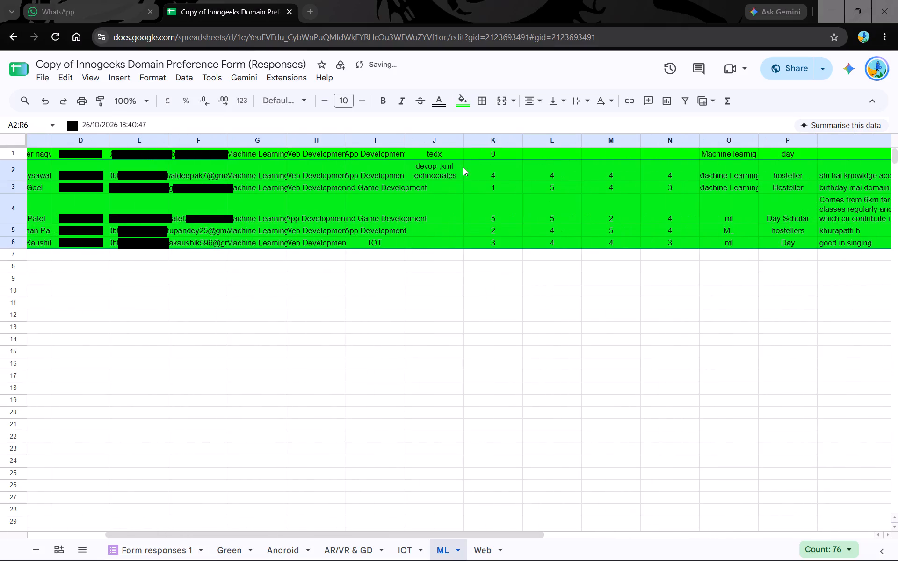
scroll(352, 212, left, 2)
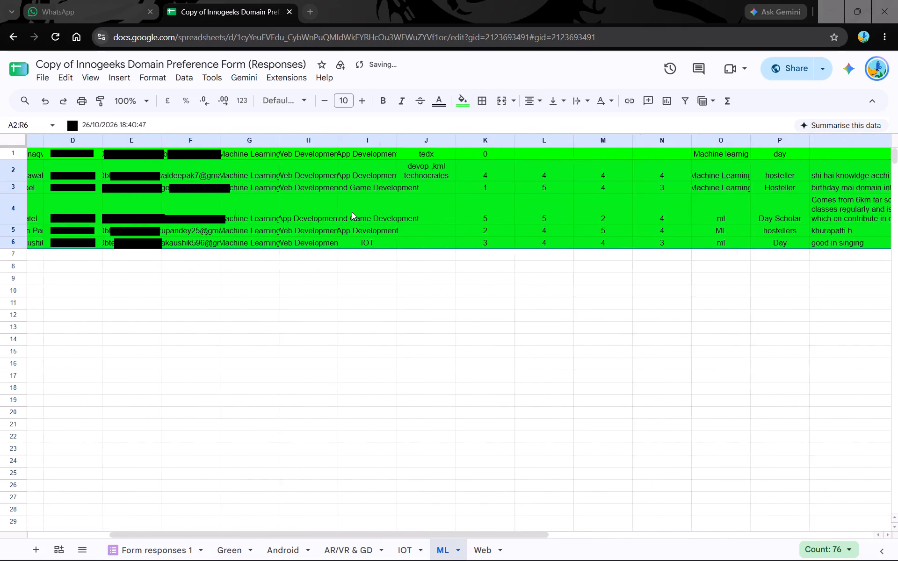
scroll(352, 212, left, 4)
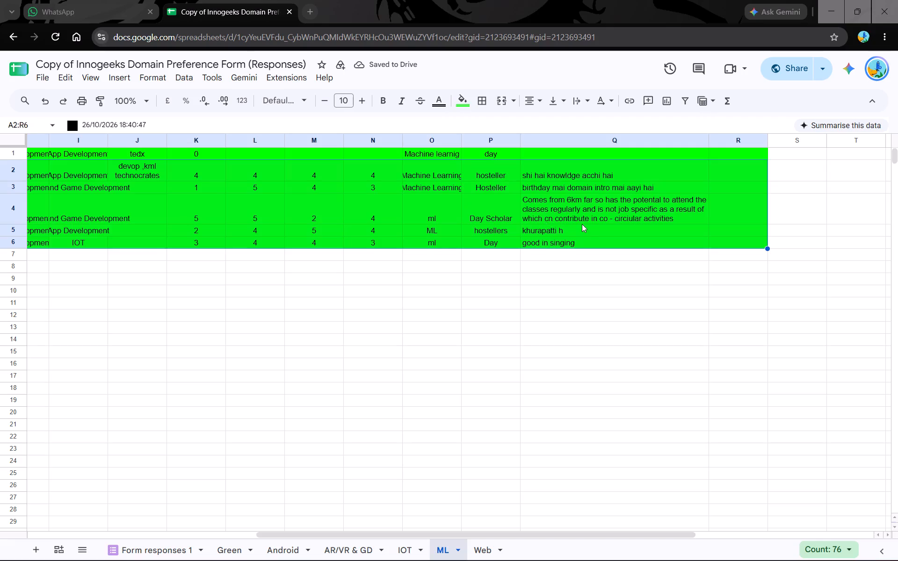
scroll(602, 220, right, 1)
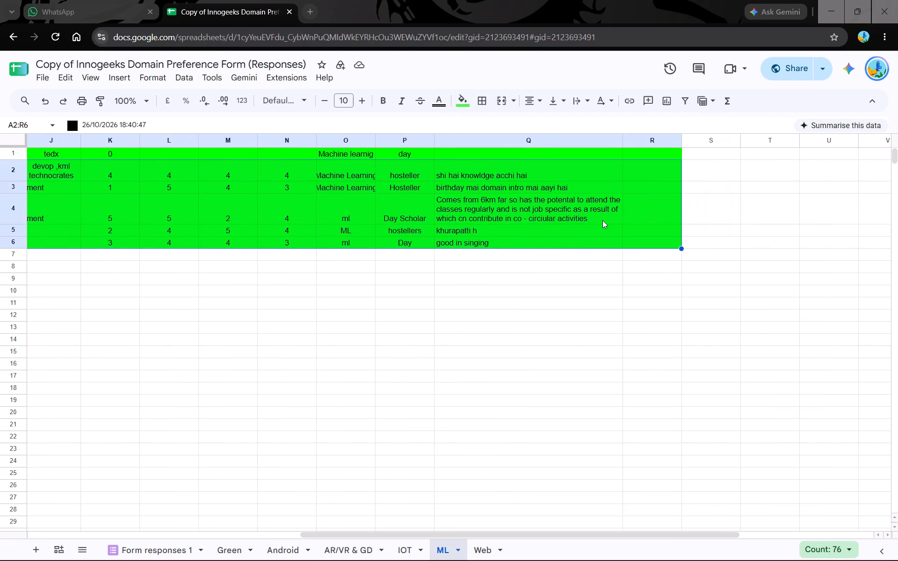
scroll(602, 220, right, 2)
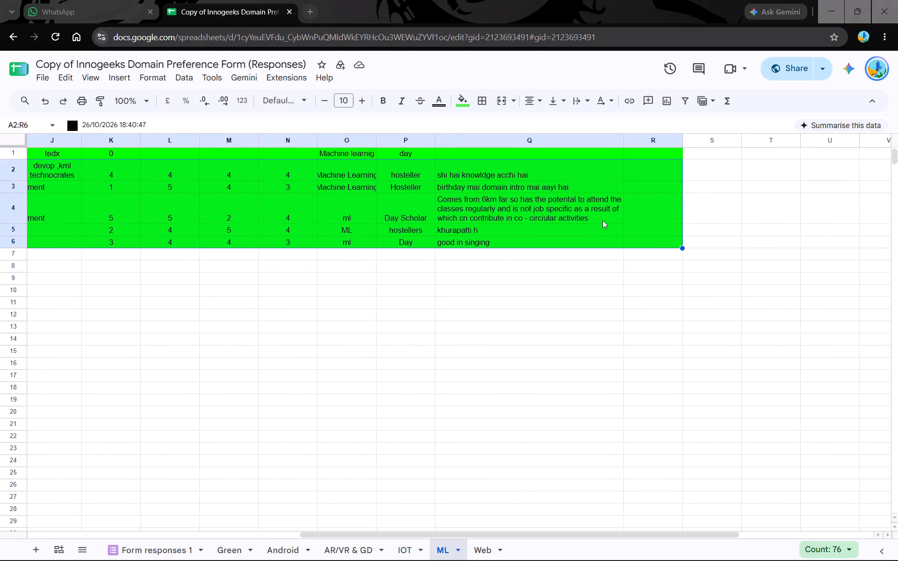
scroll(602, 220, right, 2)
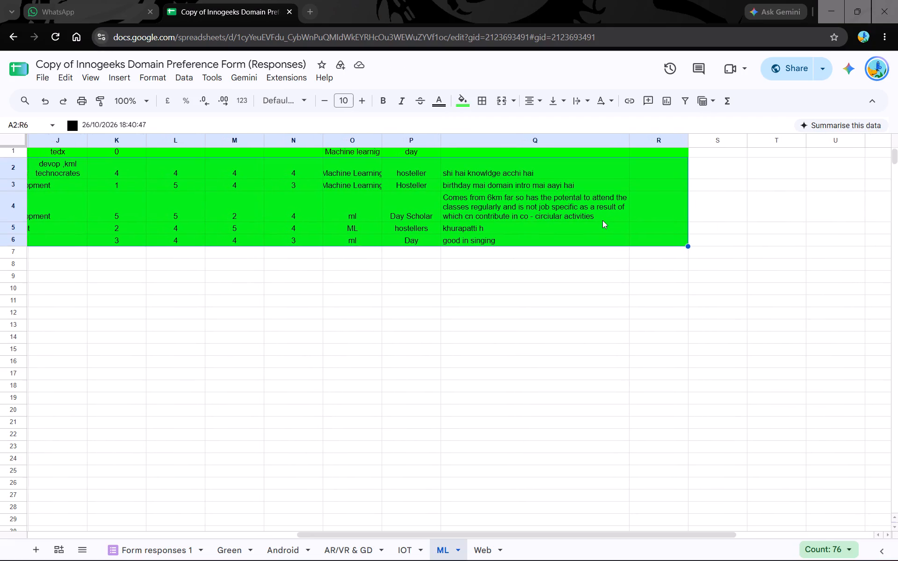
scroll(602, 220, right, 1)
scroll(602, 220, up, 4)
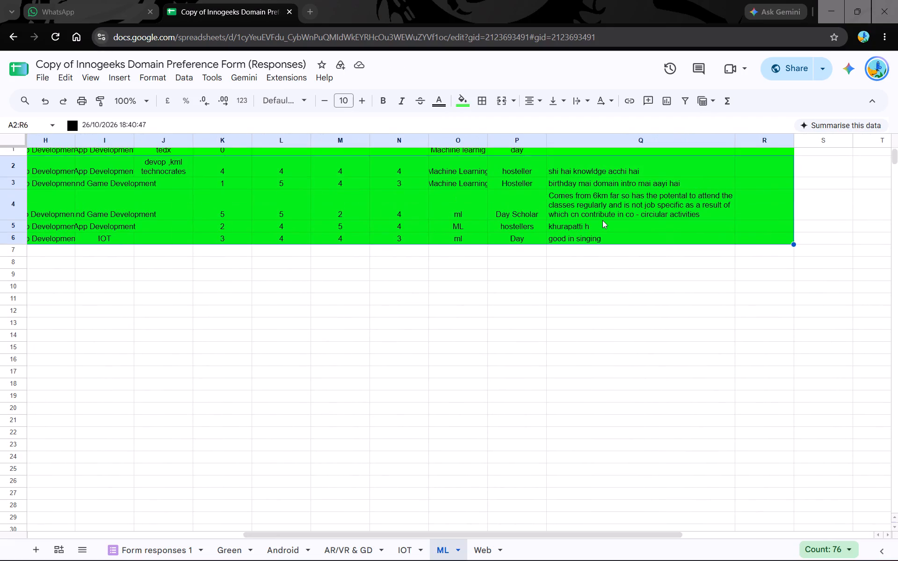
scroll(602, 220, right, 10)
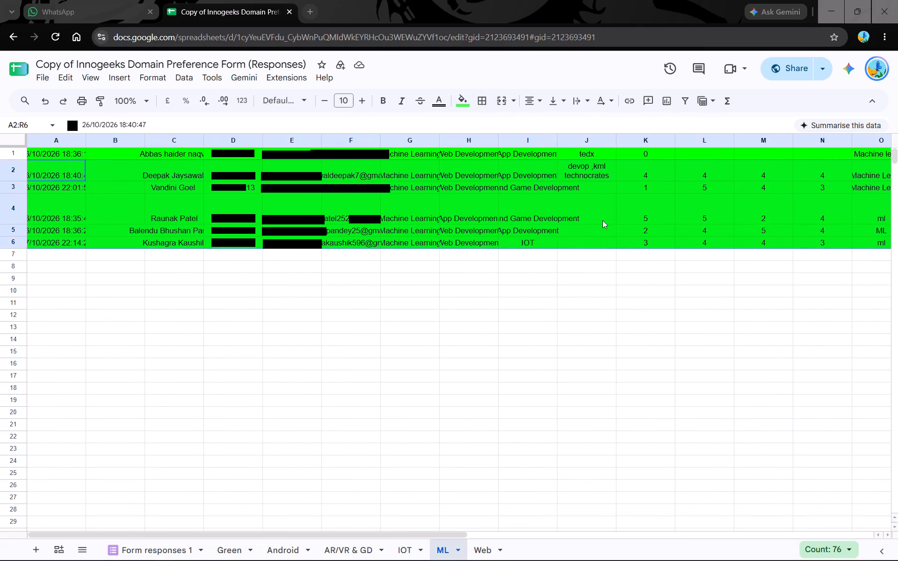
scroll(602, 220, up, 4)
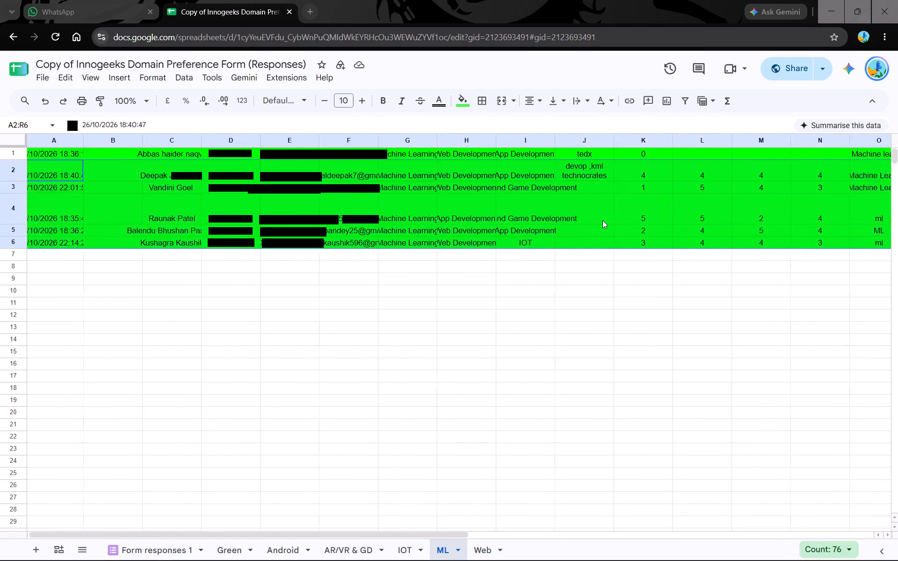
scroll(602, 220, up, 1)
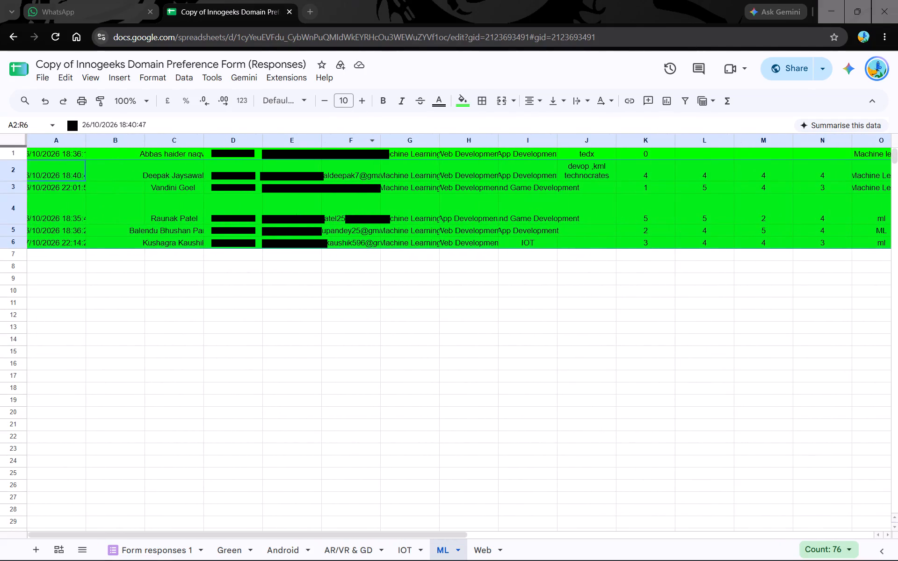
Widen name column C in the ML and IOT sheets so full names fit, and check the Android and AR/VR & GD sheets.
drag(207, 144, 253, 145)
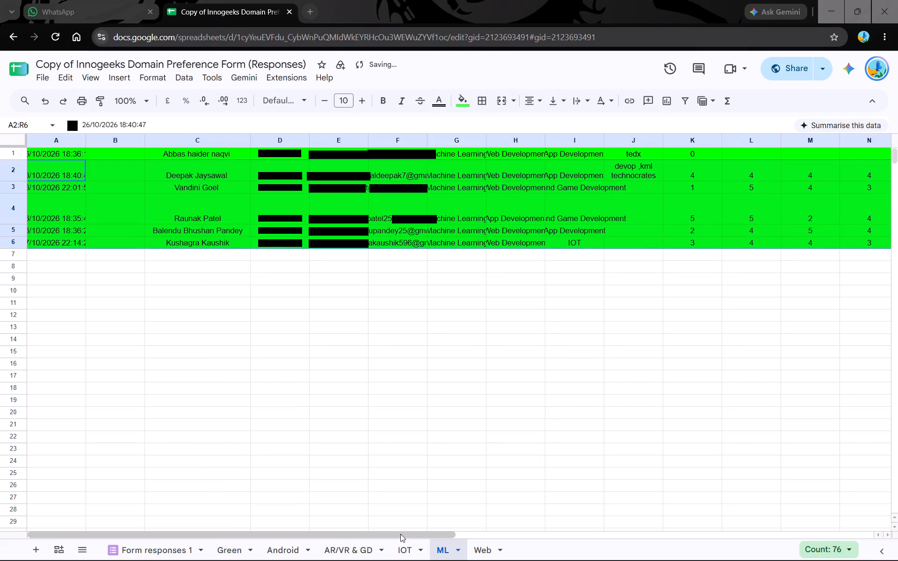
click(402, 547)
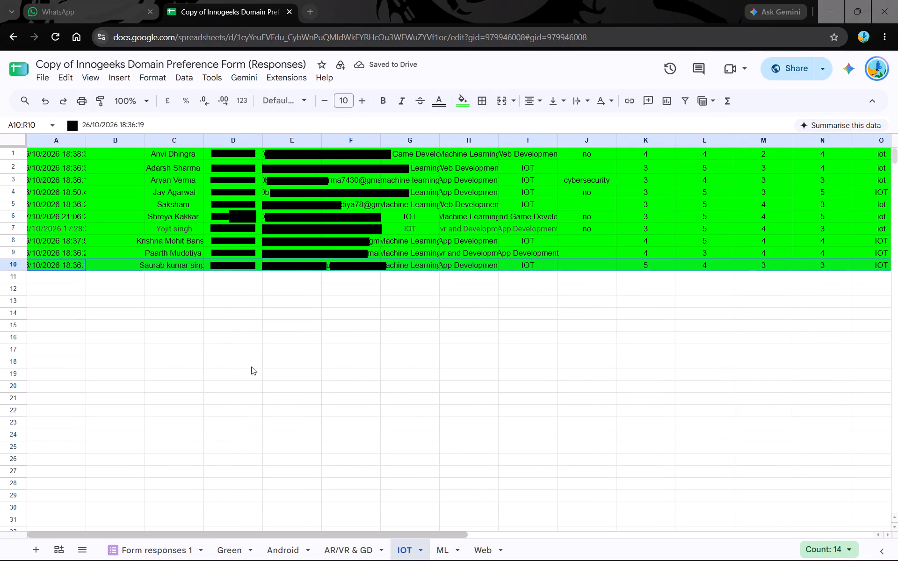
drag(204, 142, 219, 141)
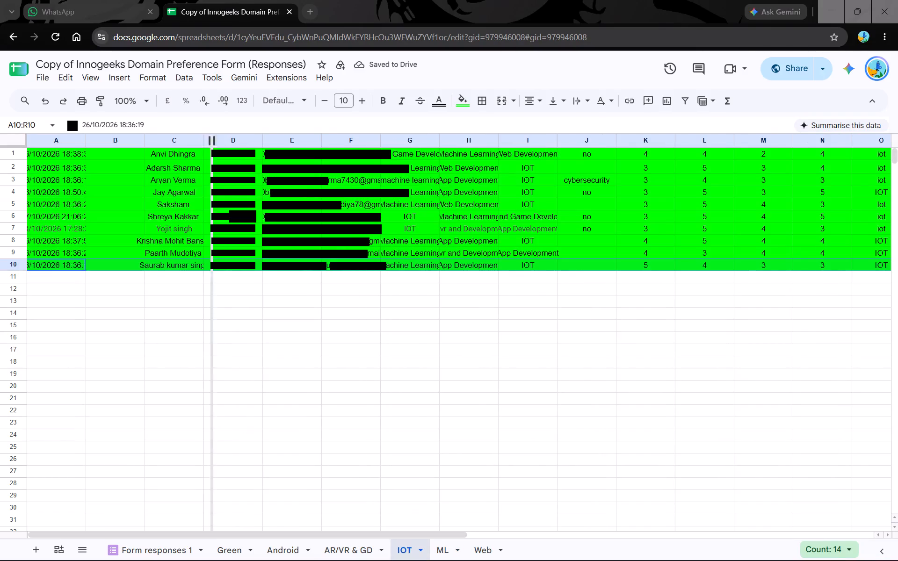
drag(219, 141, 254, 141)
click(290, 552)
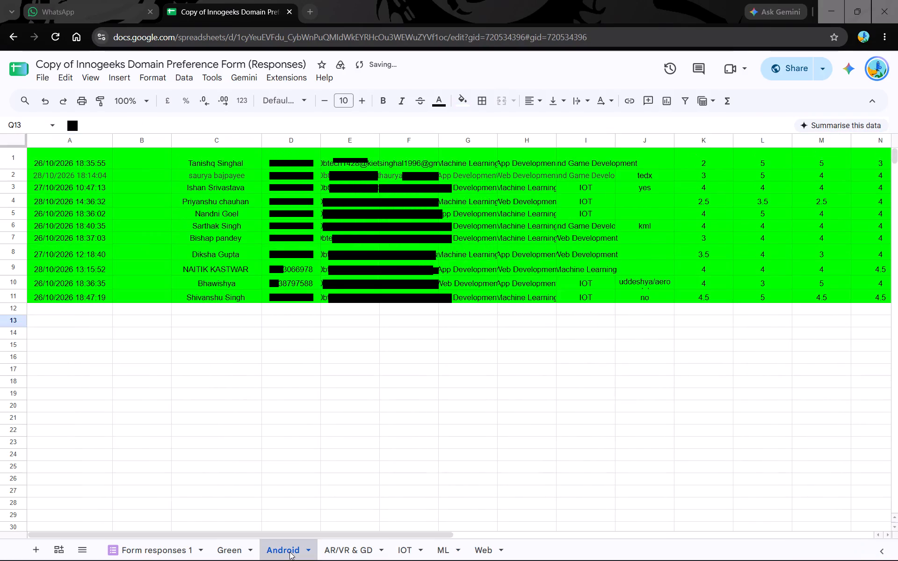
click(356, 547)
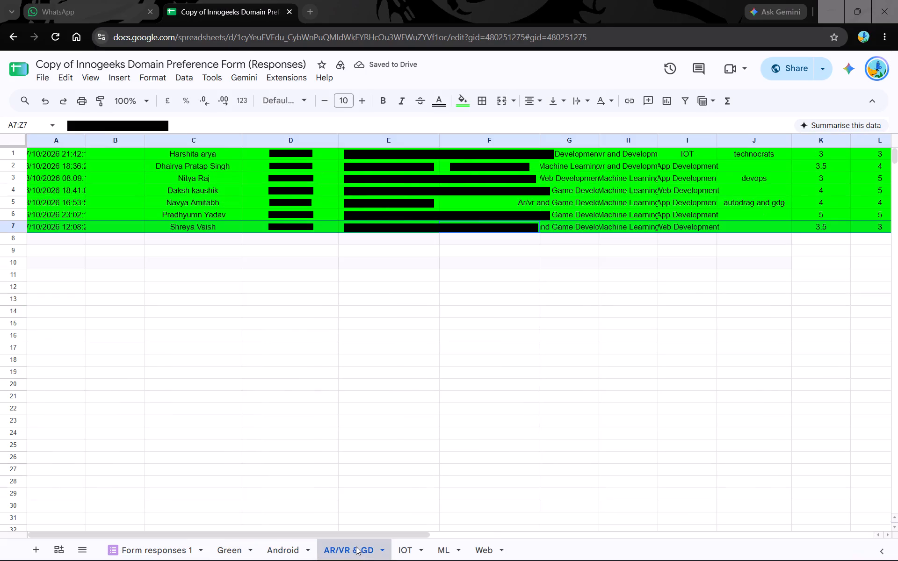
click(412, 555)
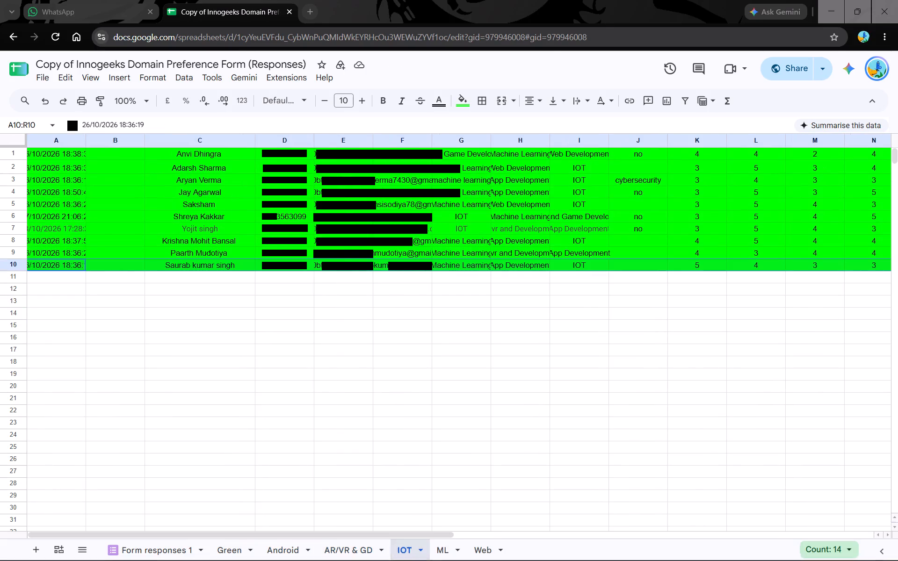
Reduce the height of row 4 in the ML sheet.
click(448, 543)
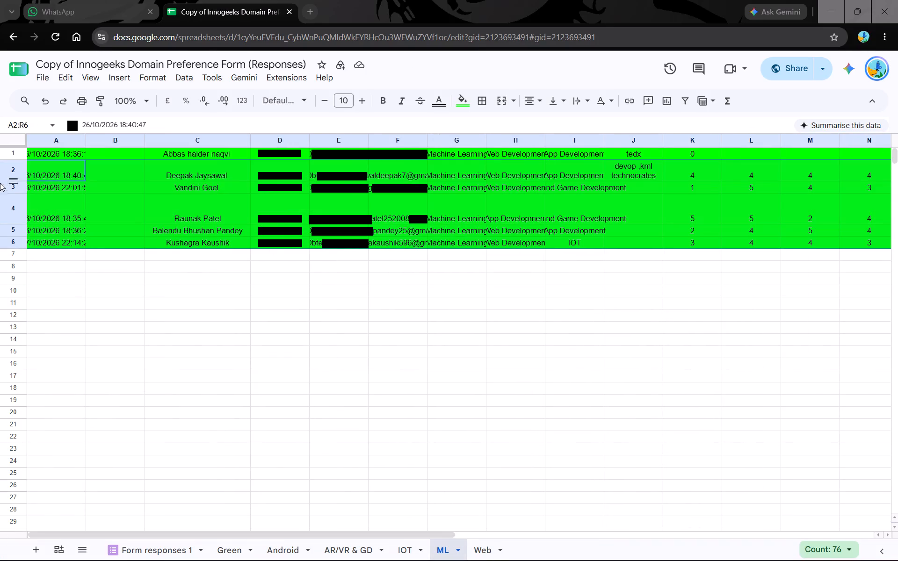
drag(20, 225, 20, 220)
click(87, 251)
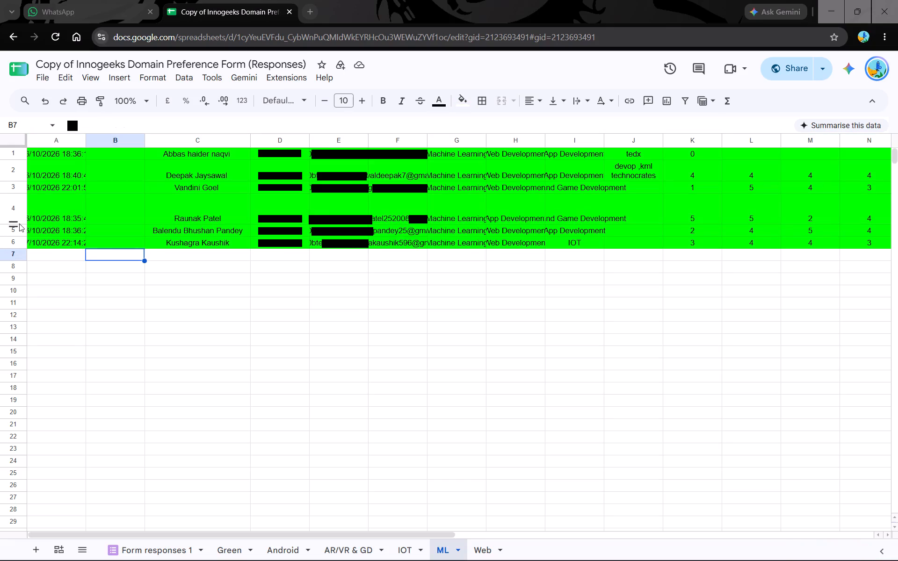
click(19, 223)
click(51, 272)
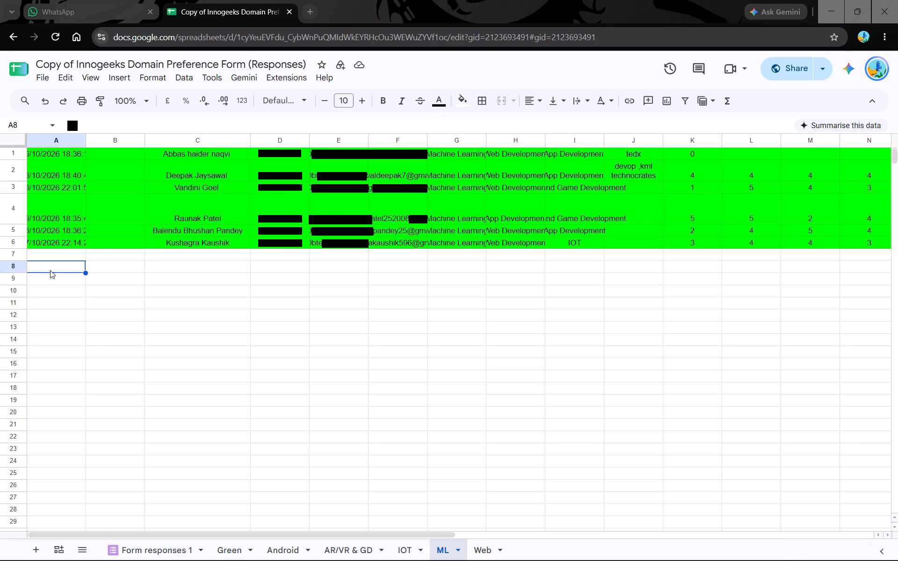
drag(15, 223, 16, 216)
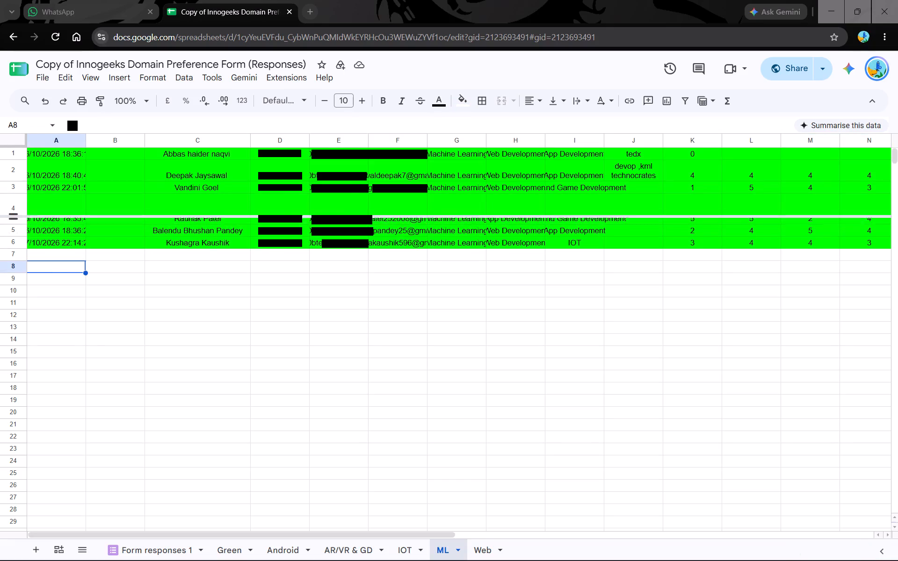
drag(16, 216, 17, 207)
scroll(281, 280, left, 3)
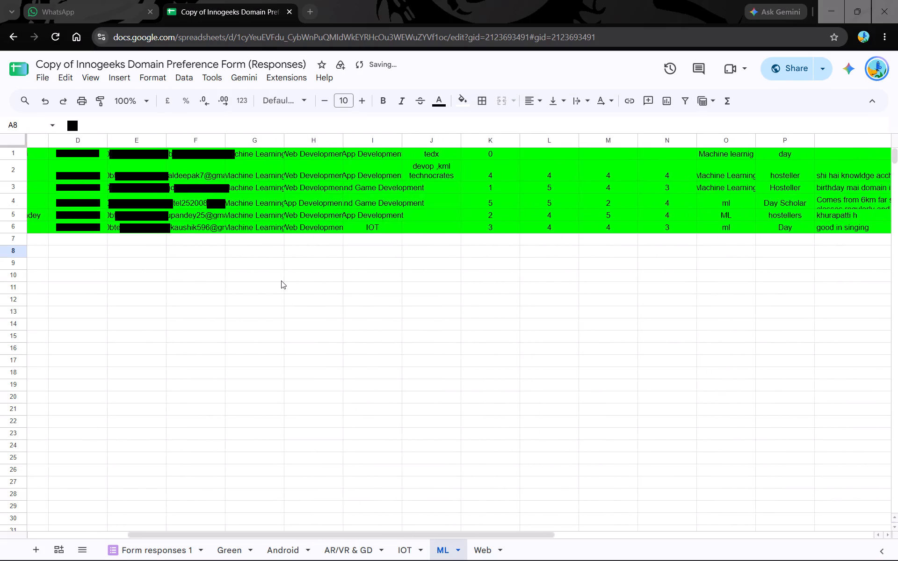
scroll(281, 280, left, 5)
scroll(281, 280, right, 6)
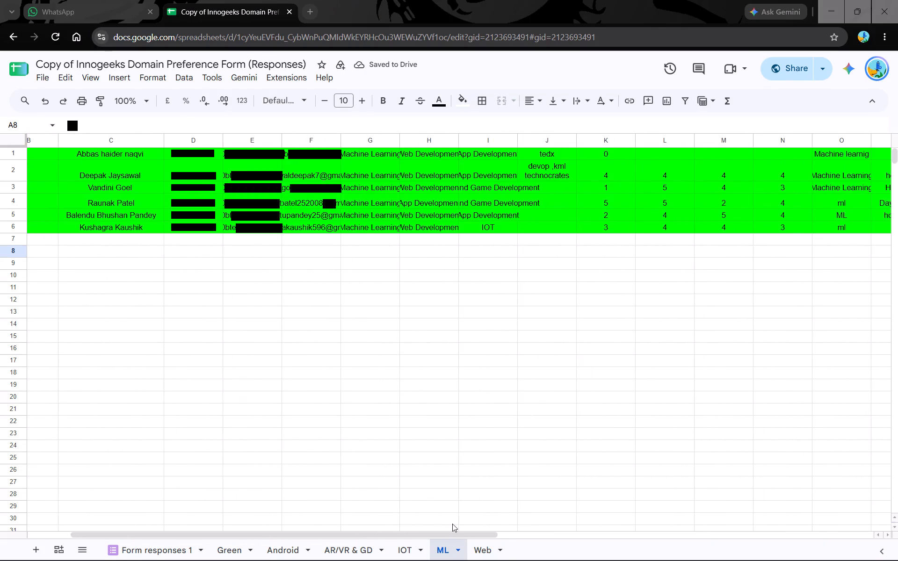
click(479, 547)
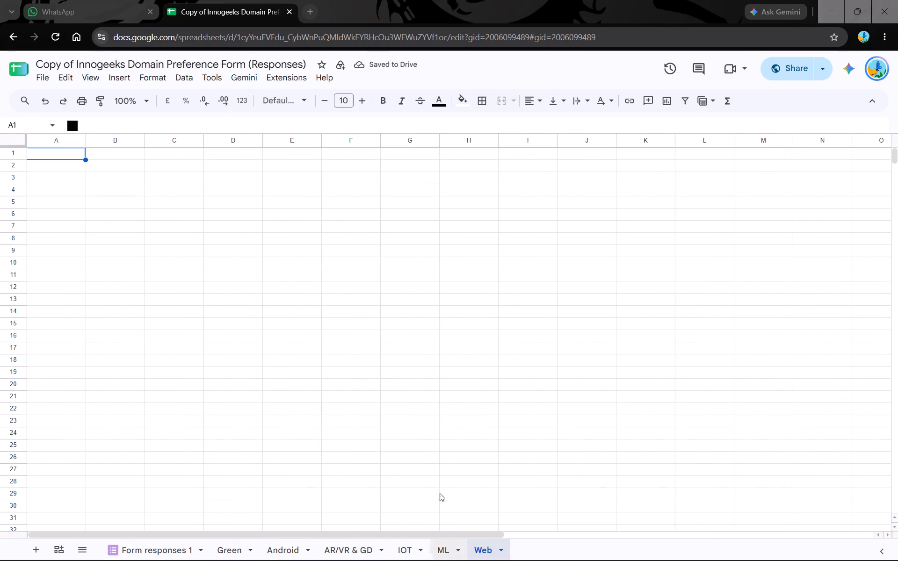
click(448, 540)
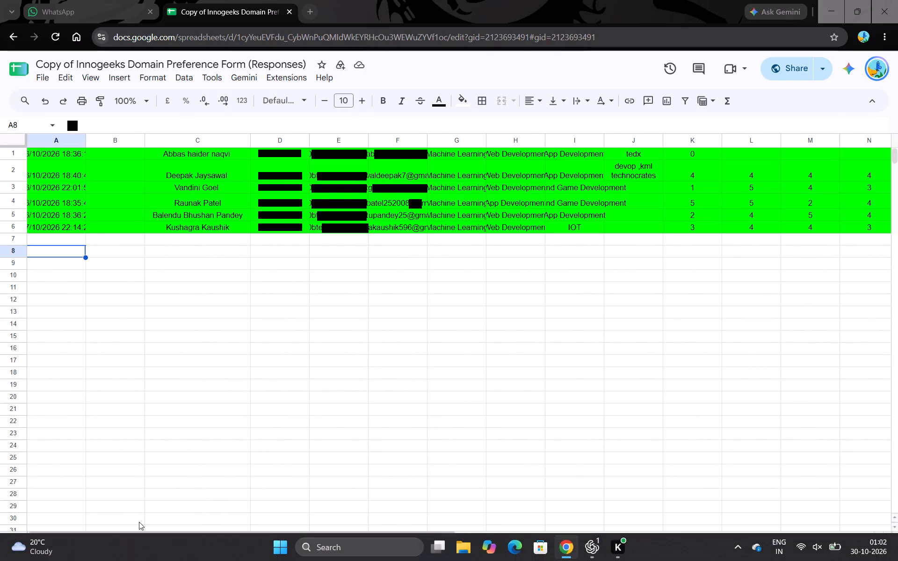
Copy the green ML applicants in rows 65 to 68 of Form responses 1 into rows 7 to 10 of the ML sheet.
click(146, 549)
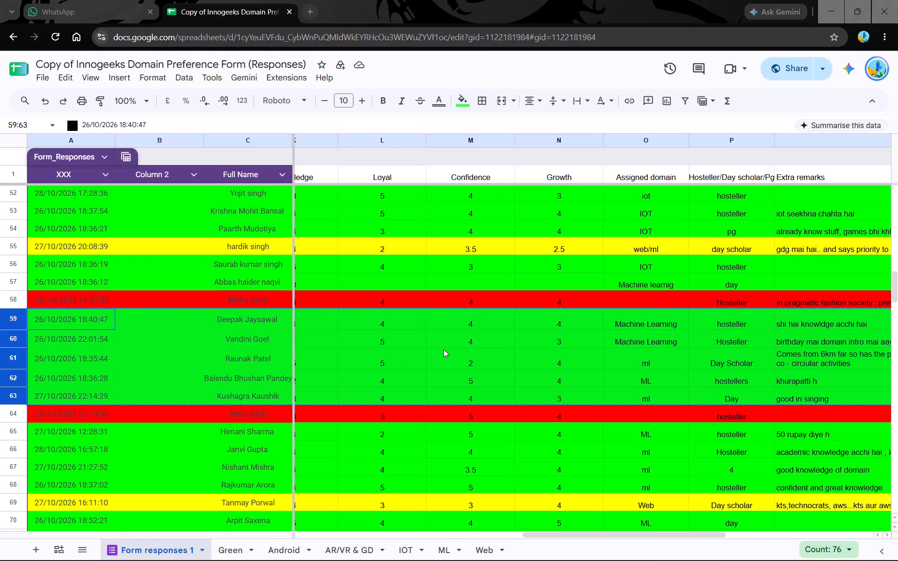
scroll(443, 349, down, 3)
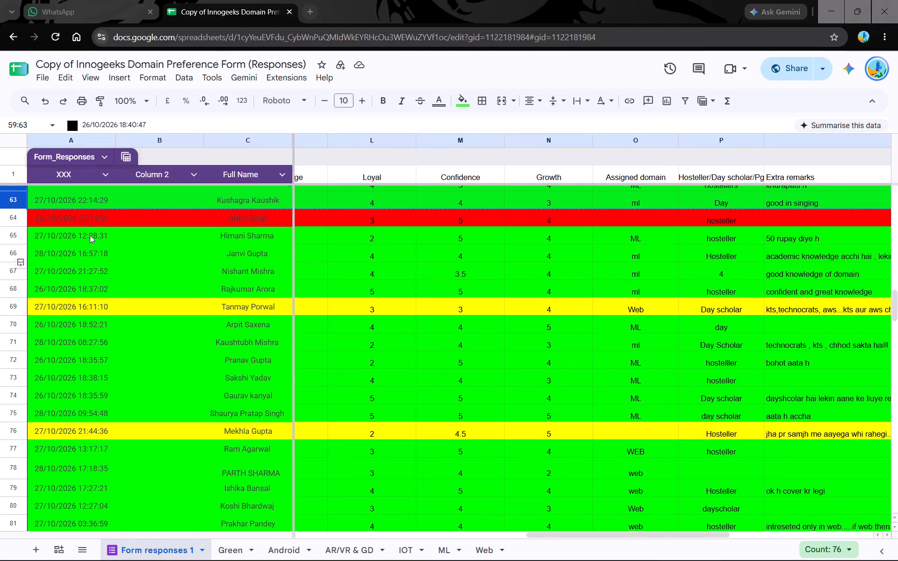
click(0, 235)
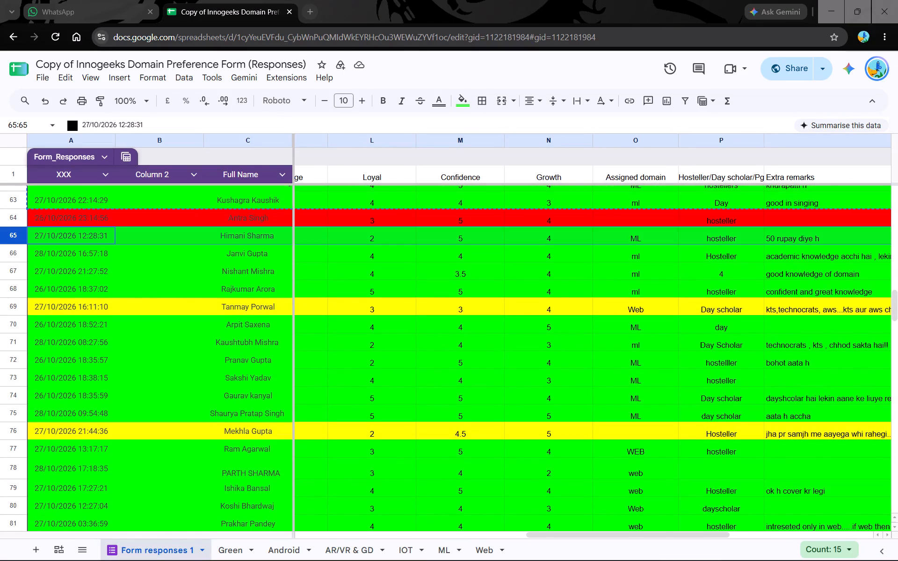
key(shift+Down)
key(shift+Down)
key(shift+Down)
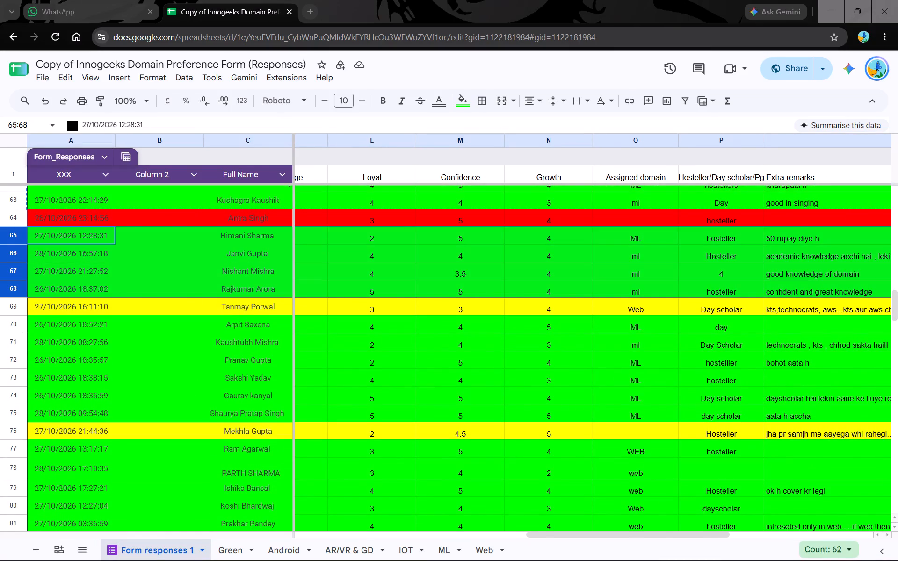
key(ctrl+c)
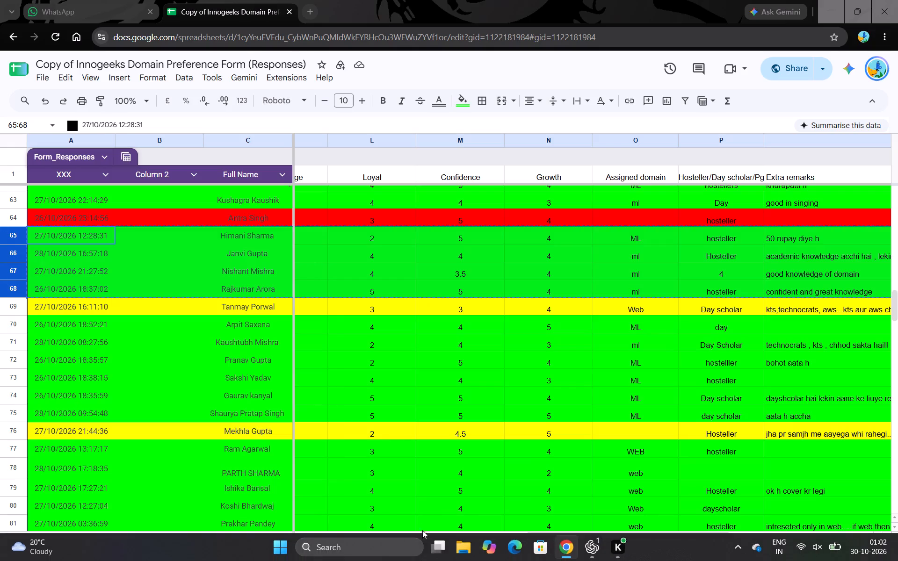
click(444, 543)
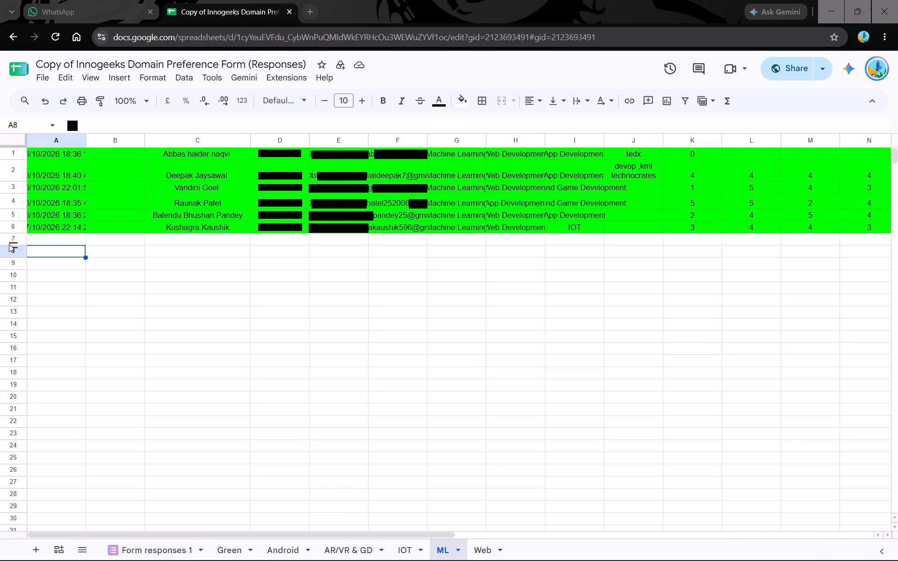
click(12, 240)
key(shift+Down)
key(shift+Down)
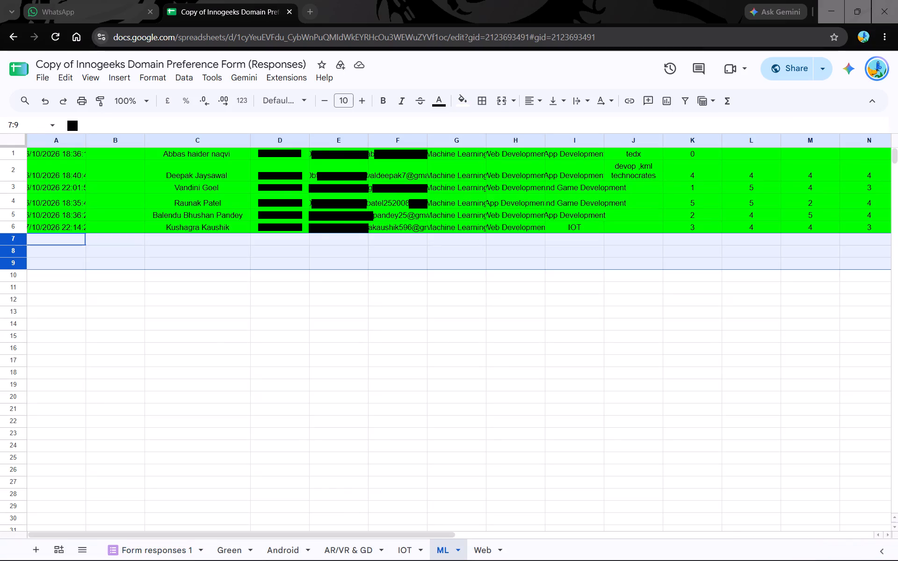
key(shift+Down)
key(ctrl+v)
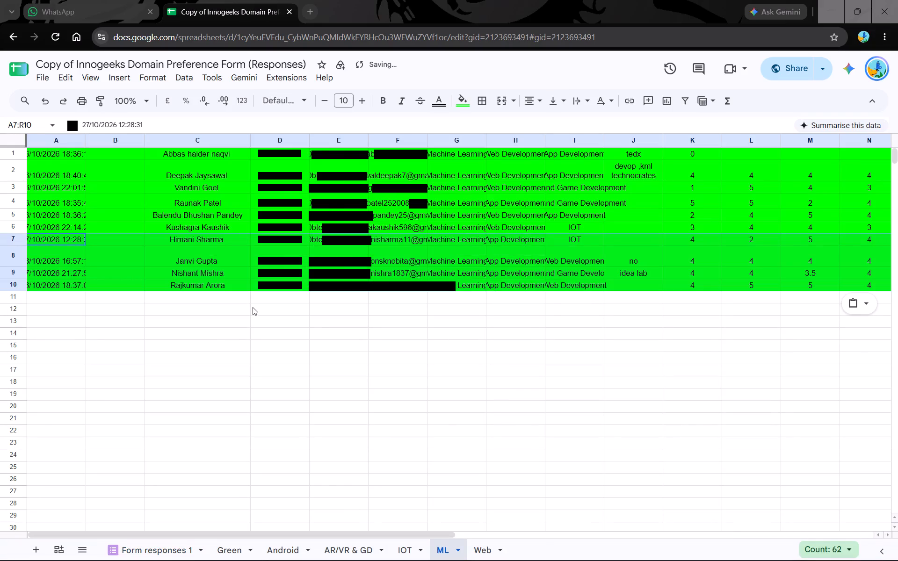
Reduce the height of row 8 in the ML sheet to match the neighbouring single-line rows.
scroll(377, 277, left, 2)
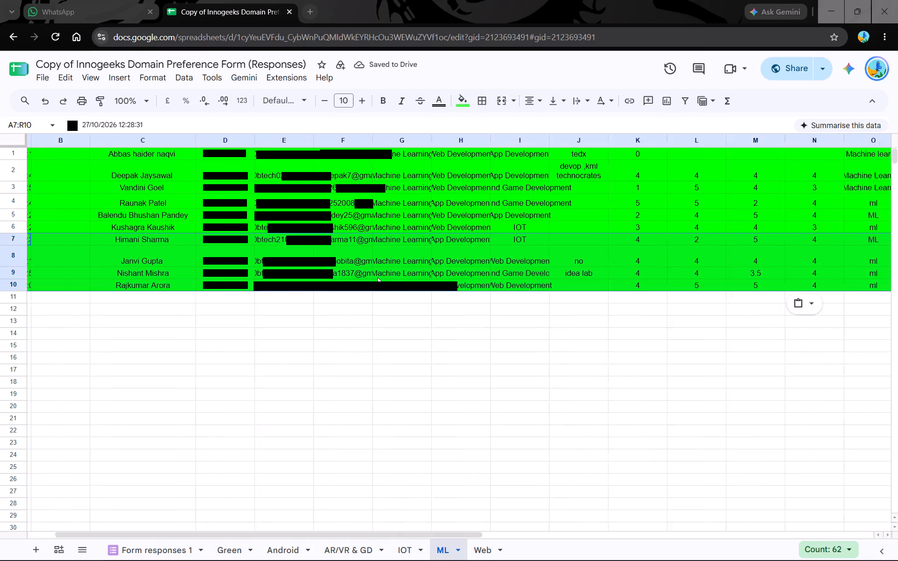
scroll(377, 277, left, 4)
scroll(377, 277, right, 12)
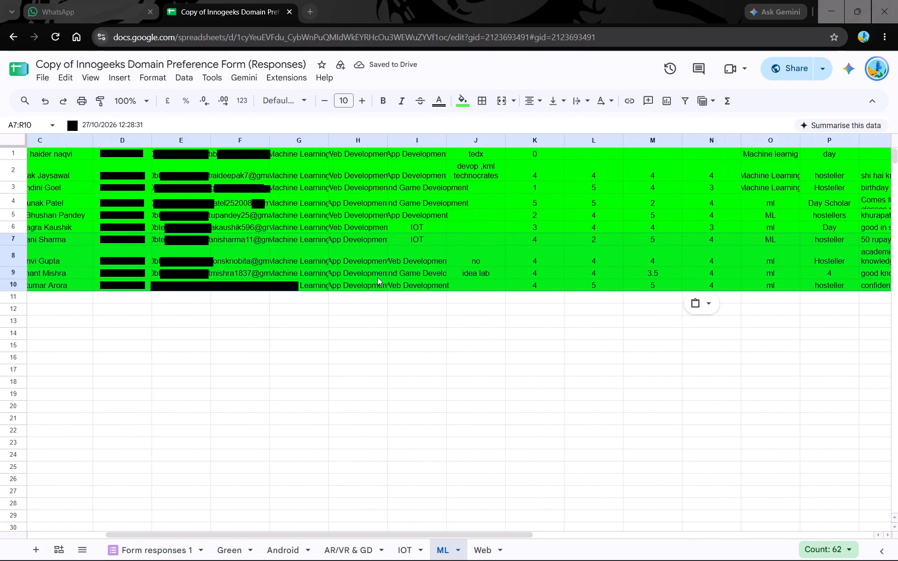
drag(15, 266, 15, 264)
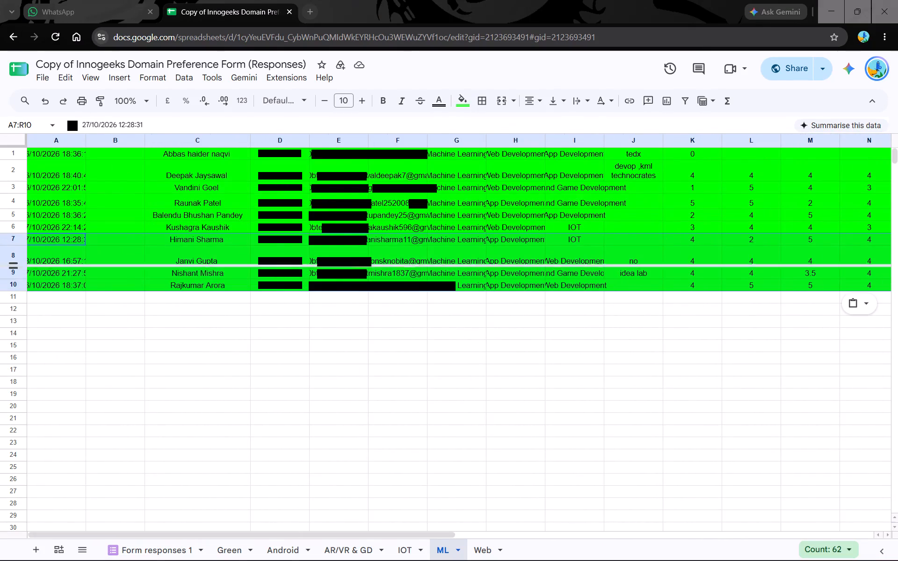
drag(15, 264, 15, 257)
click(192, 327)
scroll(192, 327, up, 3)
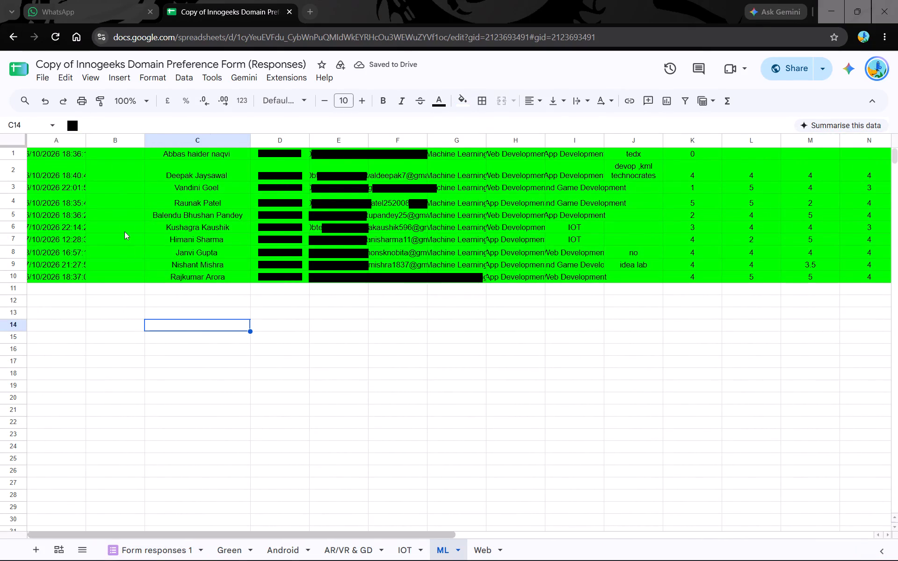
Widen column A of the ML sheet so the full timestamps fit.
drag(85, 141, 109, 141)
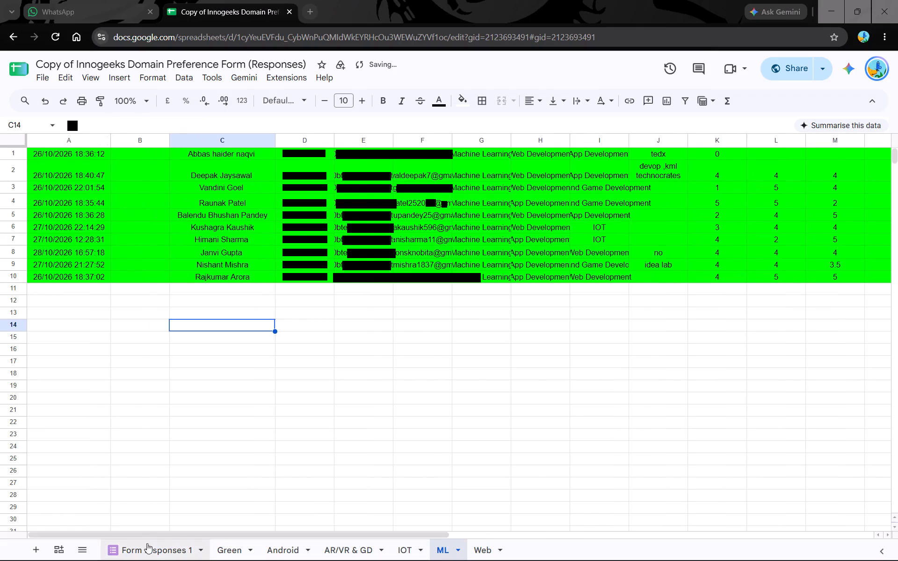
Copy the green ML applicants in rows 70 to 75 of Form responses 1.
click(147, 548)
scroll(188, 338, down, 1)
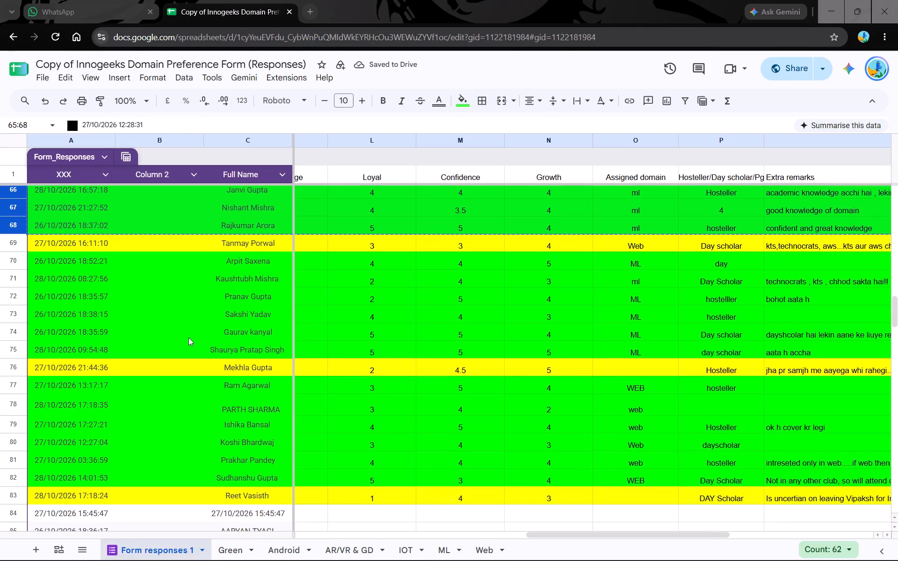
scroll(188, 338, down, 1)
click(10, 238)
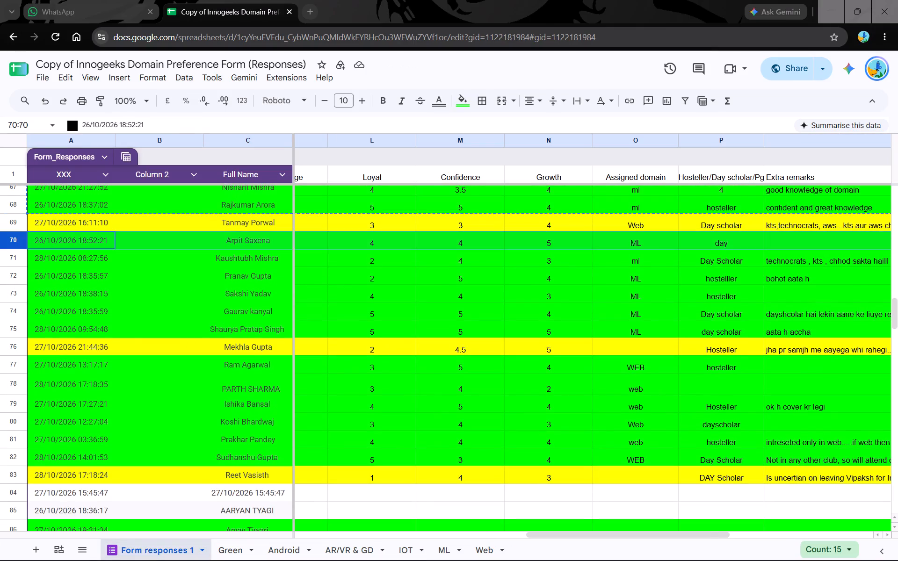
key(shift+Down)
key(shift+Down)
key(shift+Down)
key(shift+Down)
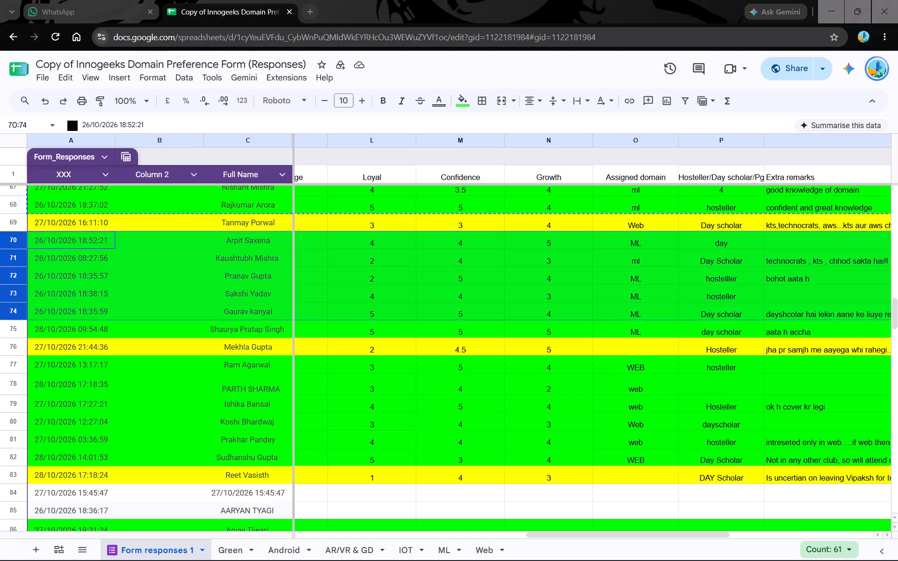
key(shift+Down)
key(ctrl+c)
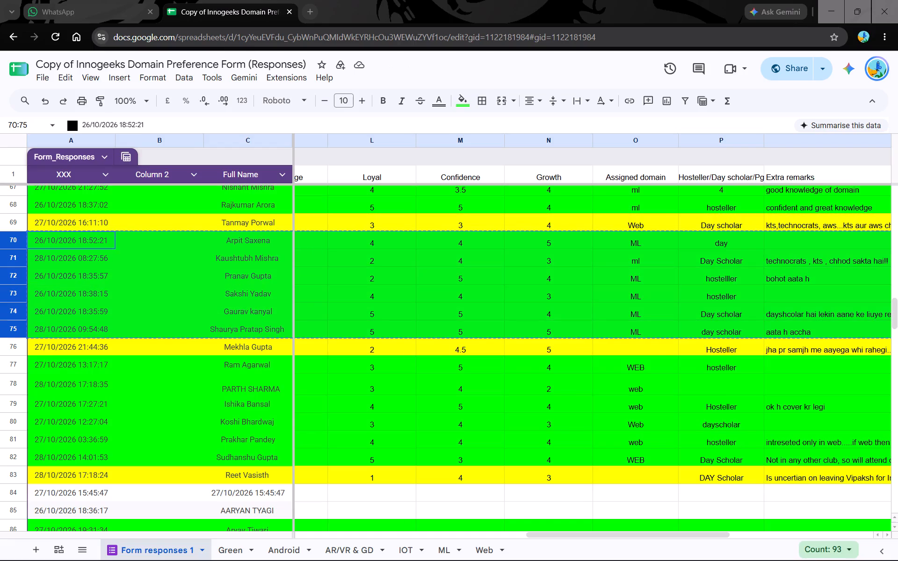
scroll(10, 238, left, 4)
scroll(10, 238, up, 1)
scroll(10, 238, right, 5)
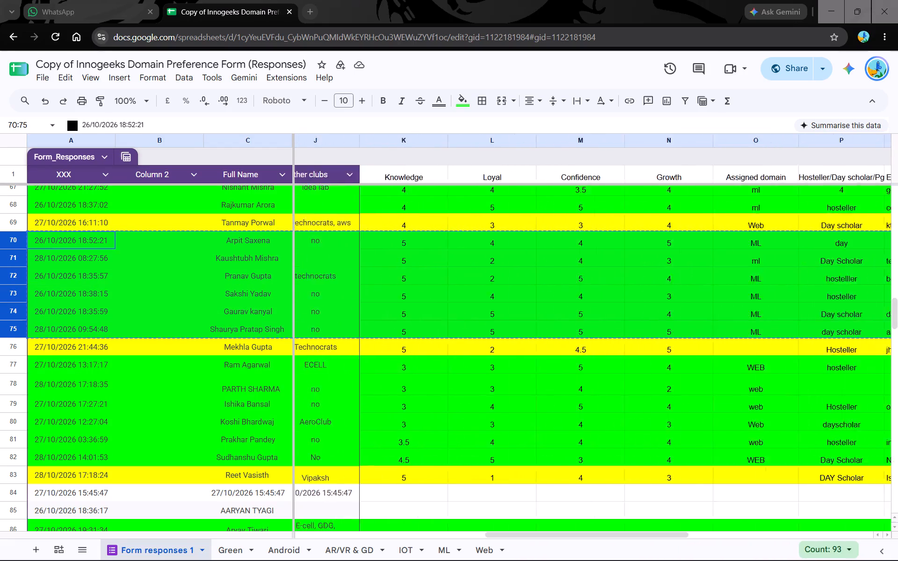
scroll(10, 238, right, 5)
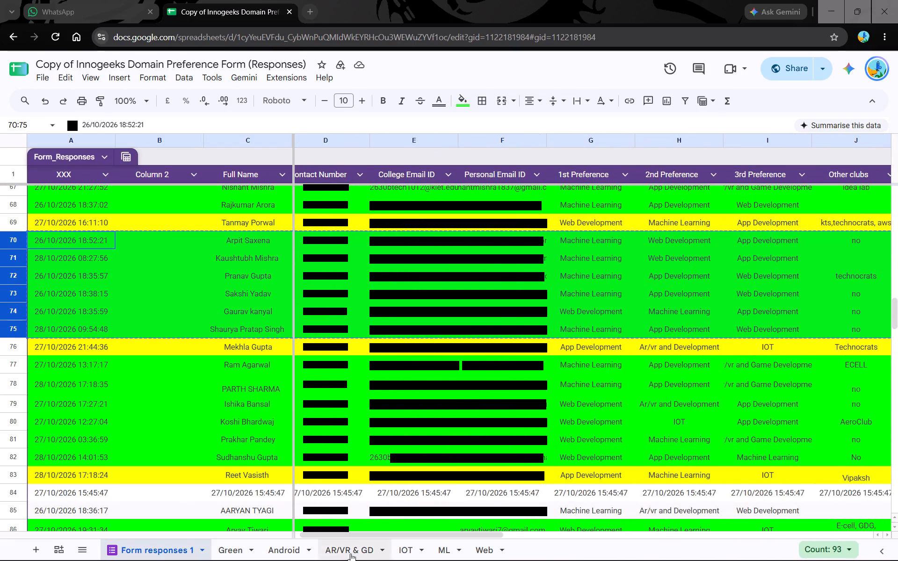
Paste the copied applicants into rows 11 to 16 of the ML sheet.
click(453, 553)
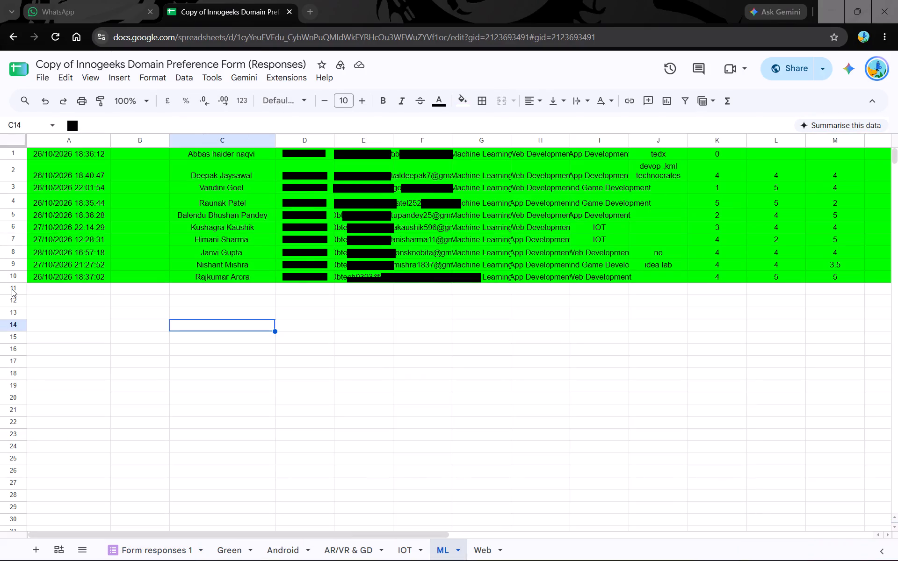
click(12, 289)
key(shift+Down)
key(shift+Down)
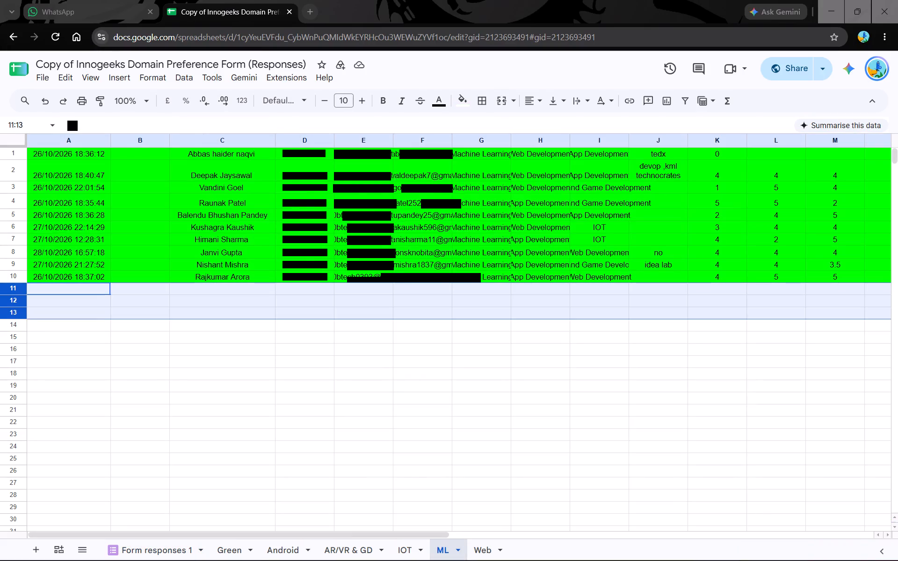
key(shift+Down)
key(shift+Down)
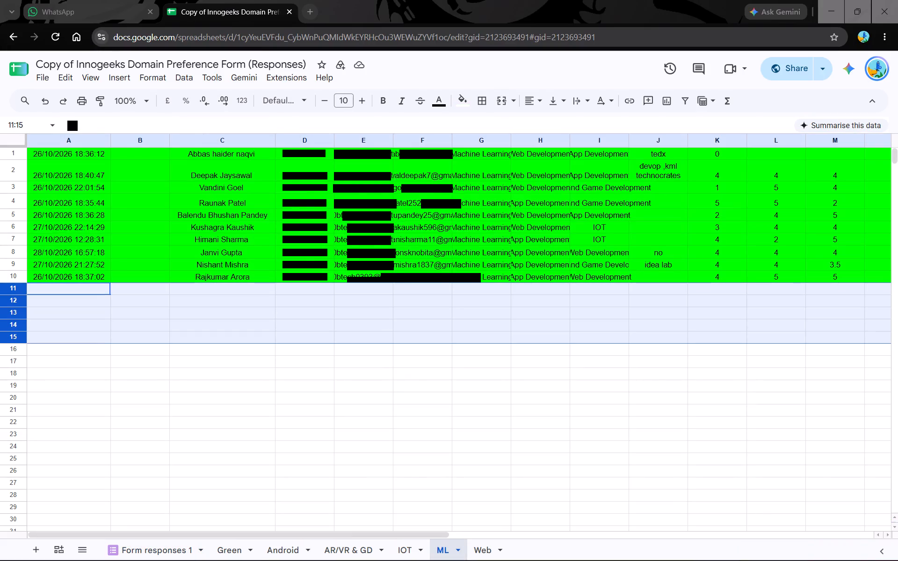
key(ctrl+v)
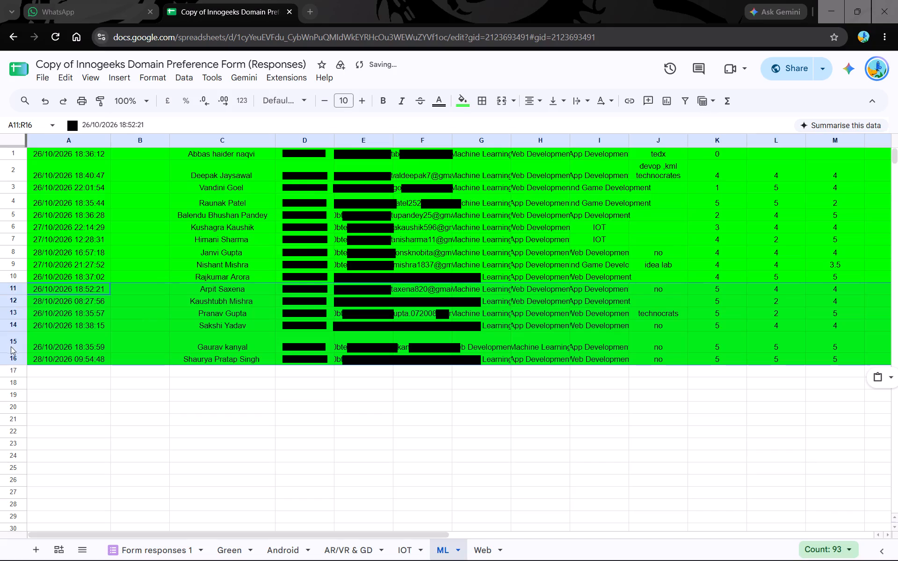
Reduce the height of row 15 in the ML sheet and check the pasted rows through the extra remarks column.
drag(14, 353, 14, 342)
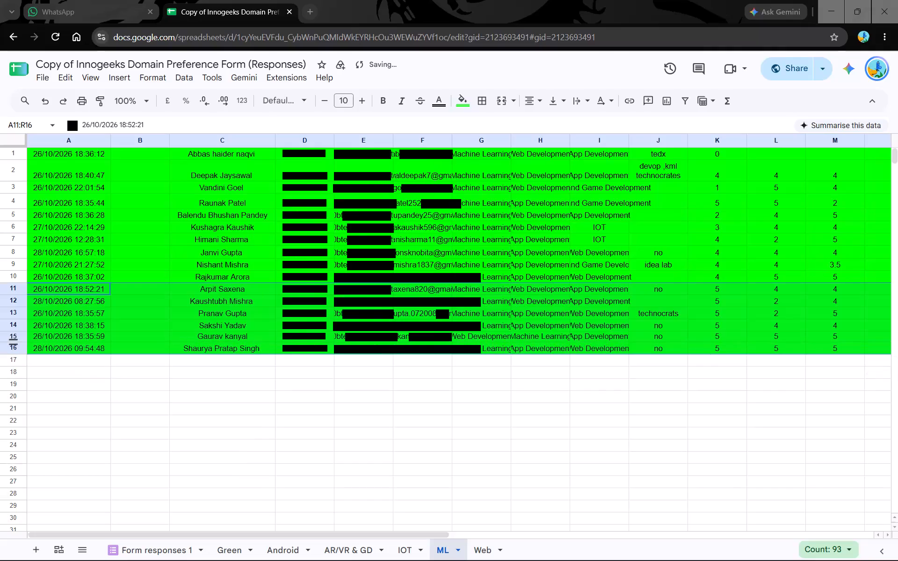
scroll(345, 333, left, 4)
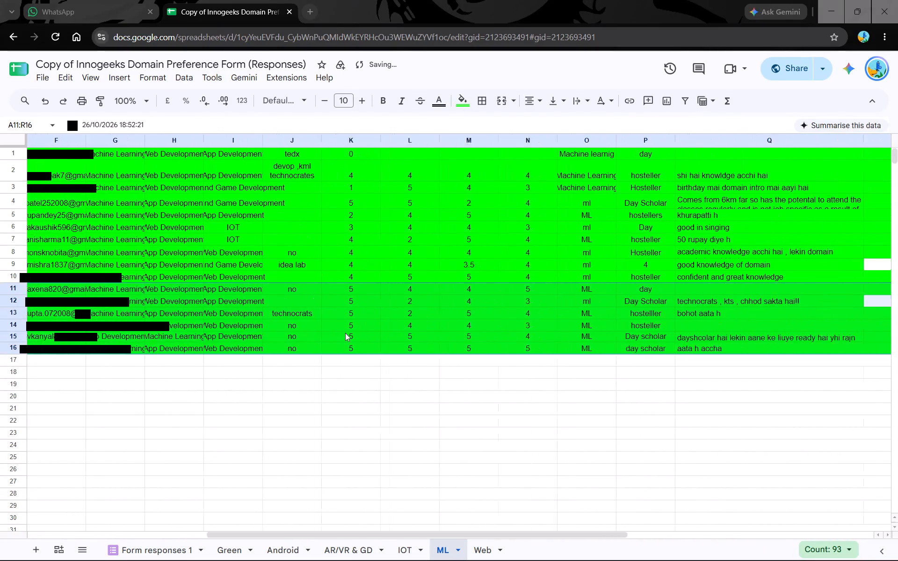
scroll(345, 333, left, 1)
click(437, 451)
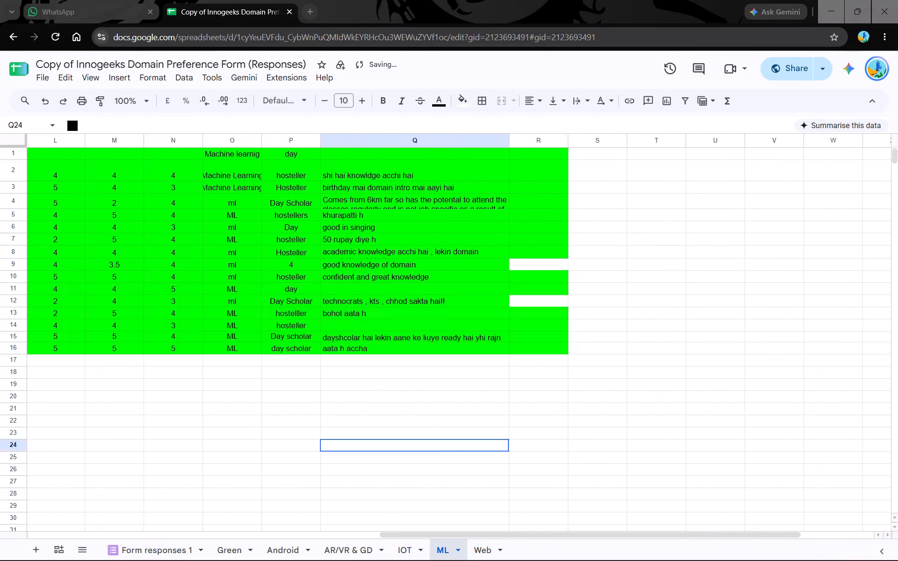
scroll(440, 342, right, 11)
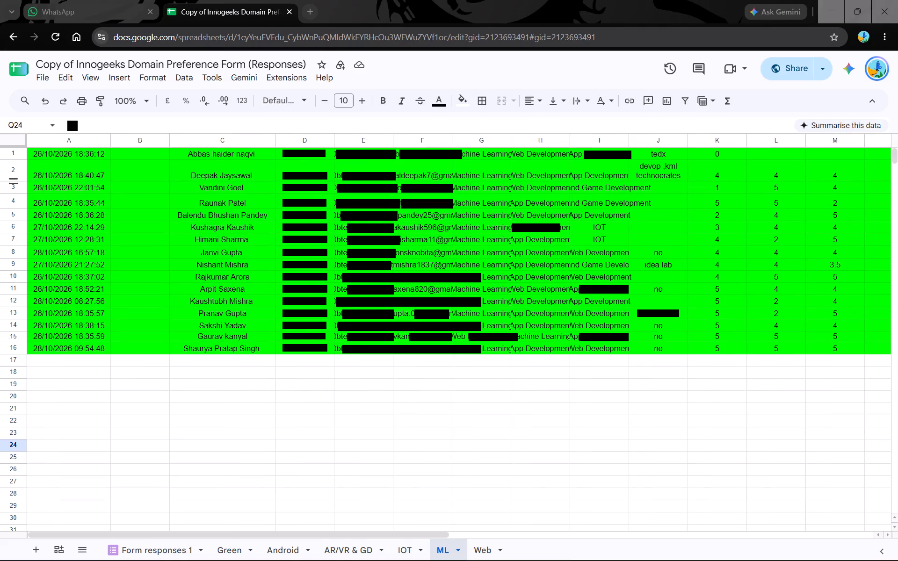
Reduce the height of row 2 in the ML sheet and check the layout across its columns.
drag(14, 181, 13, 176)
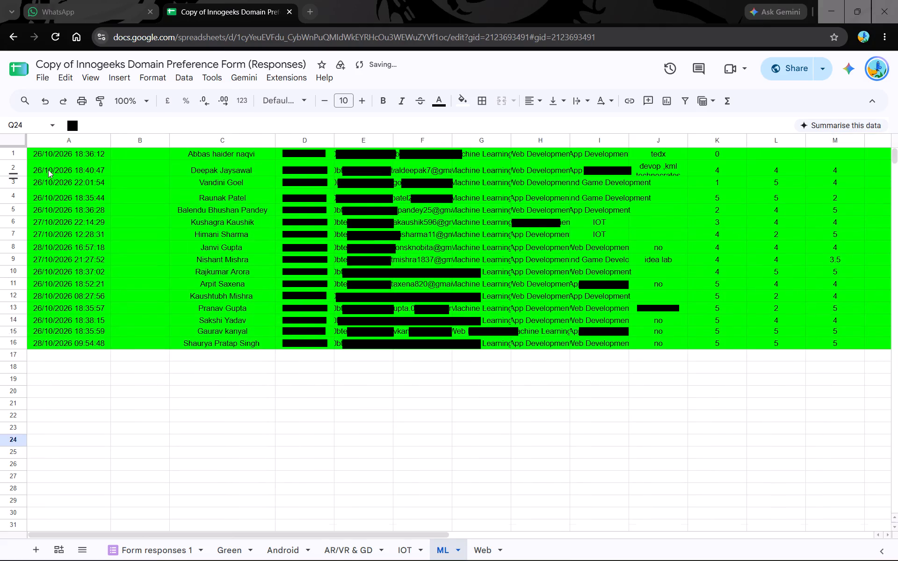
scroll(262, 382, left, 4)
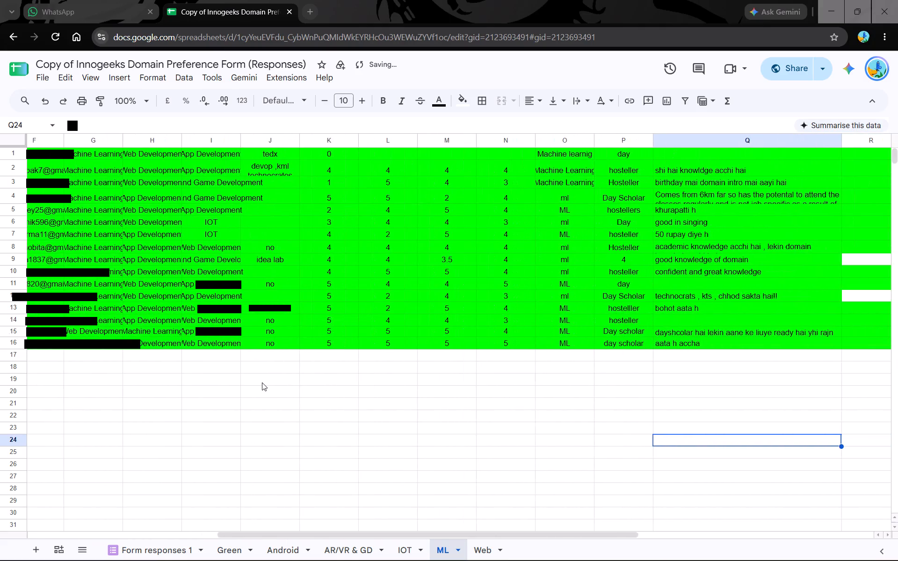
scroll(262, 382, right, 9)
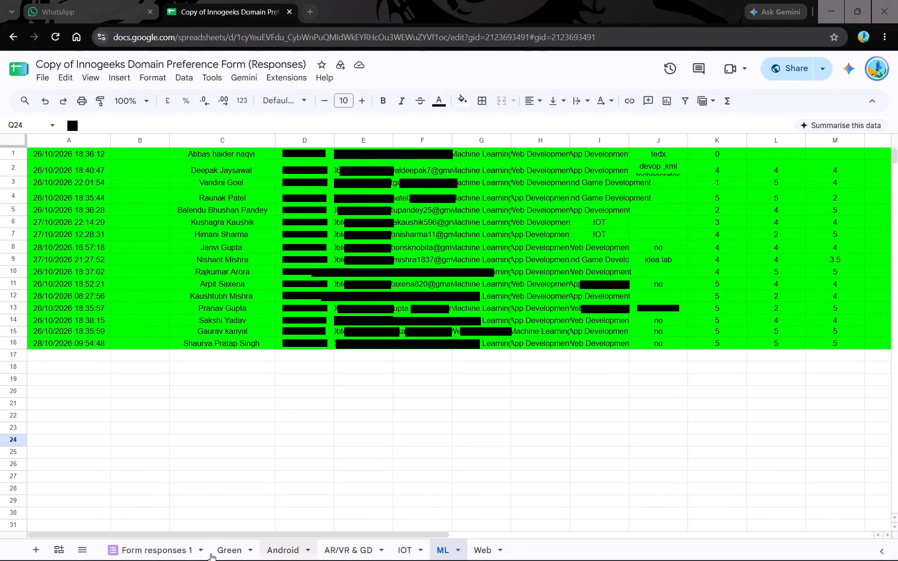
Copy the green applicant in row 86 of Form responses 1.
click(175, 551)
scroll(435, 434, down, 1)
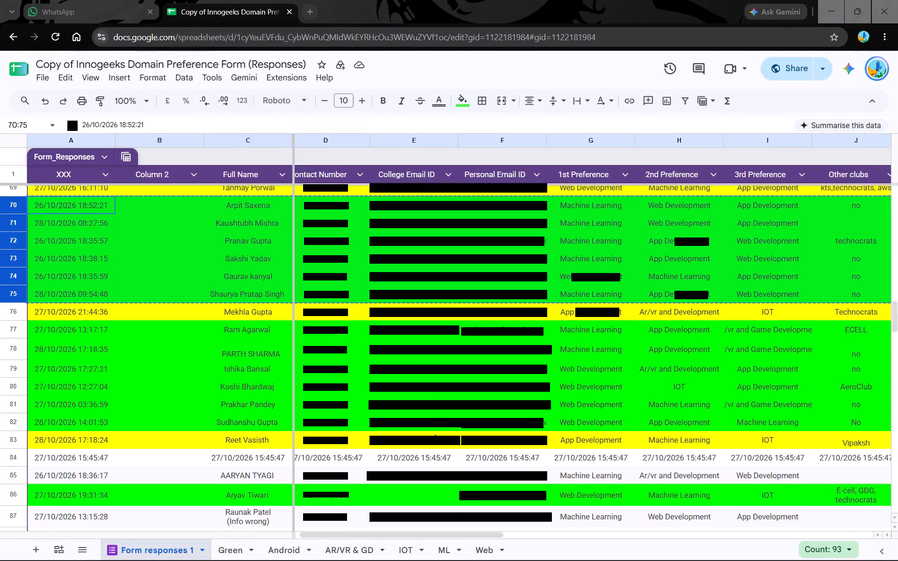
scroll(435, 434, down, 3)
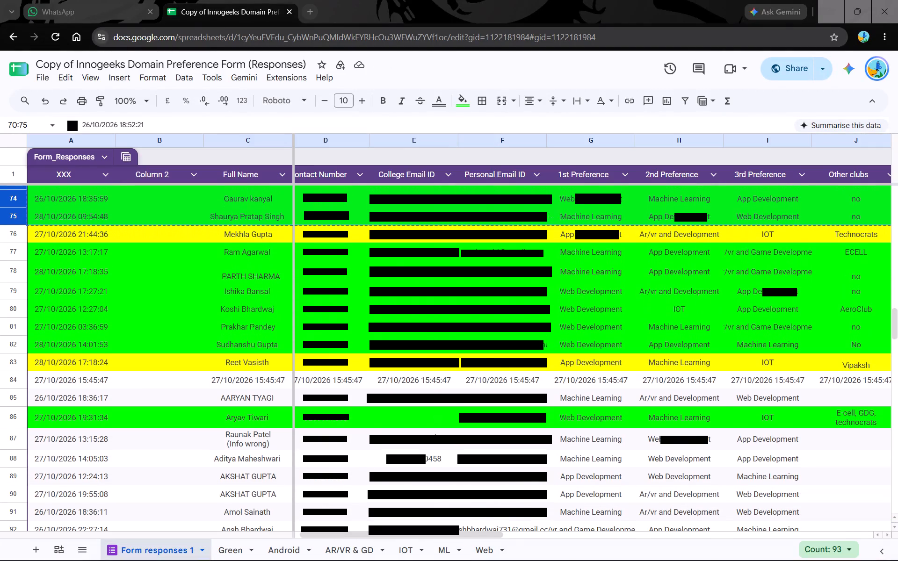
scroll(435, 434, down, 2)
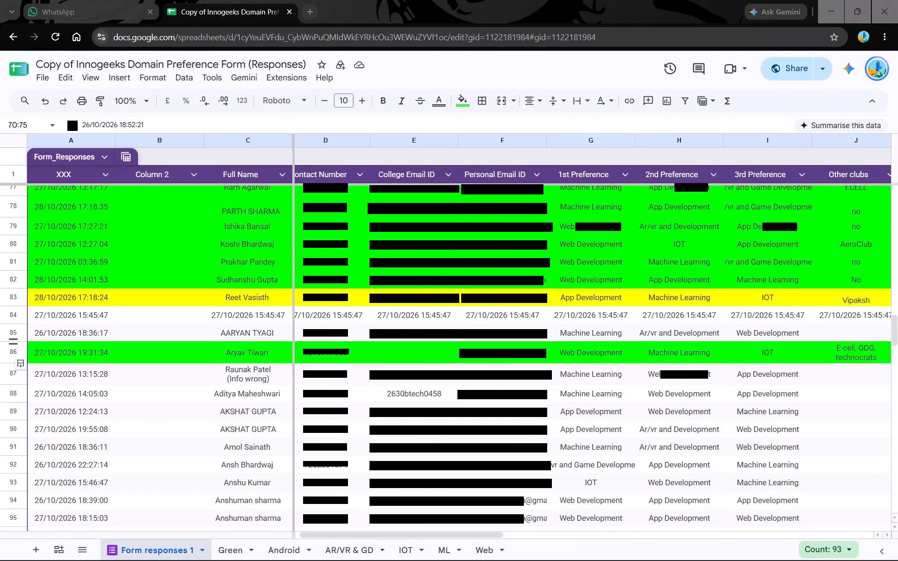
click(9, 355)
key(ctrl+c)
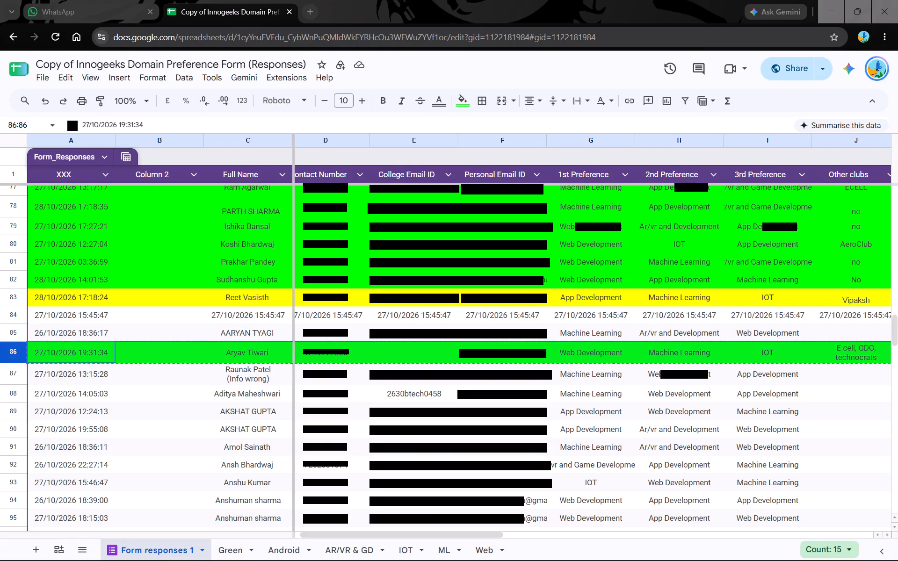
Examine the assigned domain and extra remarks for row 86 and the coloured rows above it in Form responses 1.
scroll(343, 354, left, 5)
scroll(343, 354, right, 8)
scroll(343, 354, down, 2)
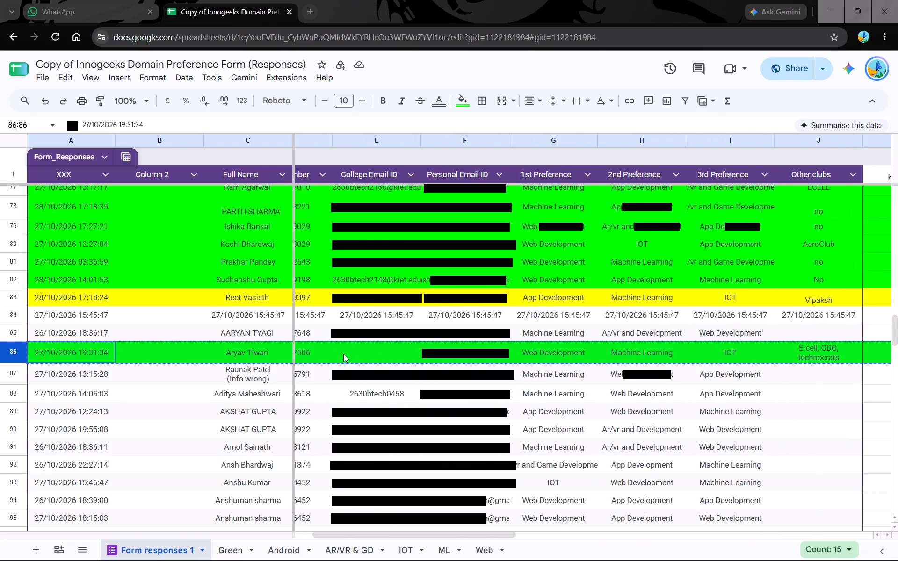
scroll(343, 354, down, 4)
scroll(343, 354, up, 1)
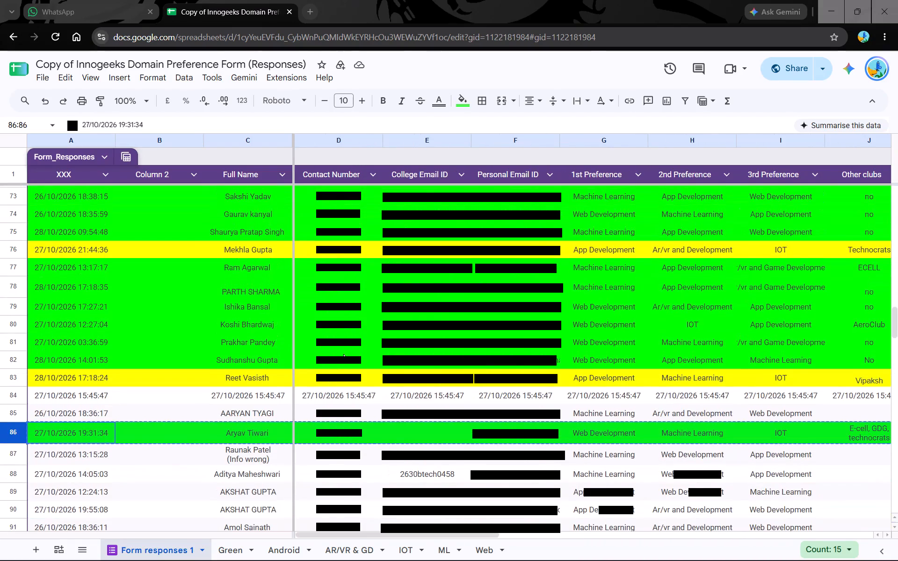
scroll(343, 354, down, 2)
scroll(343, 354, left, 7)
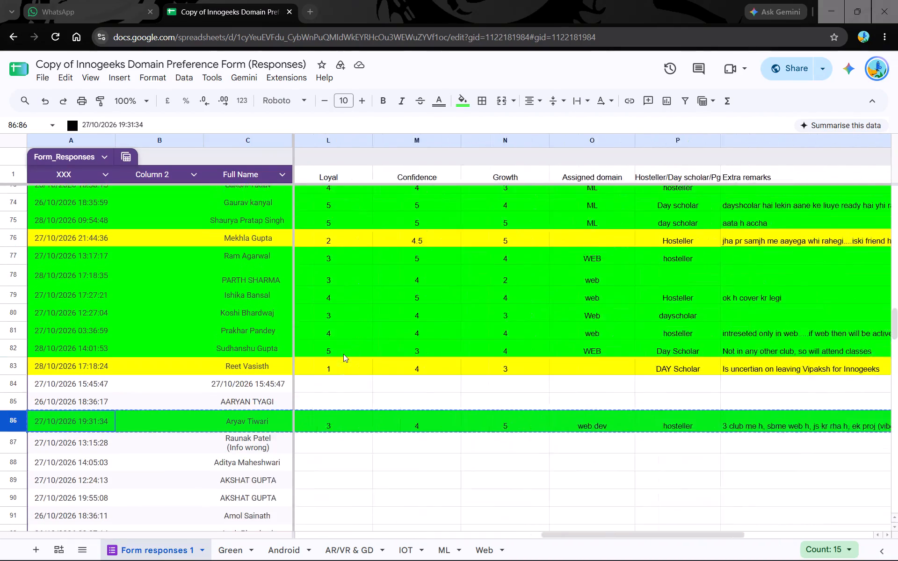
scroll(343, 354, left, 2)
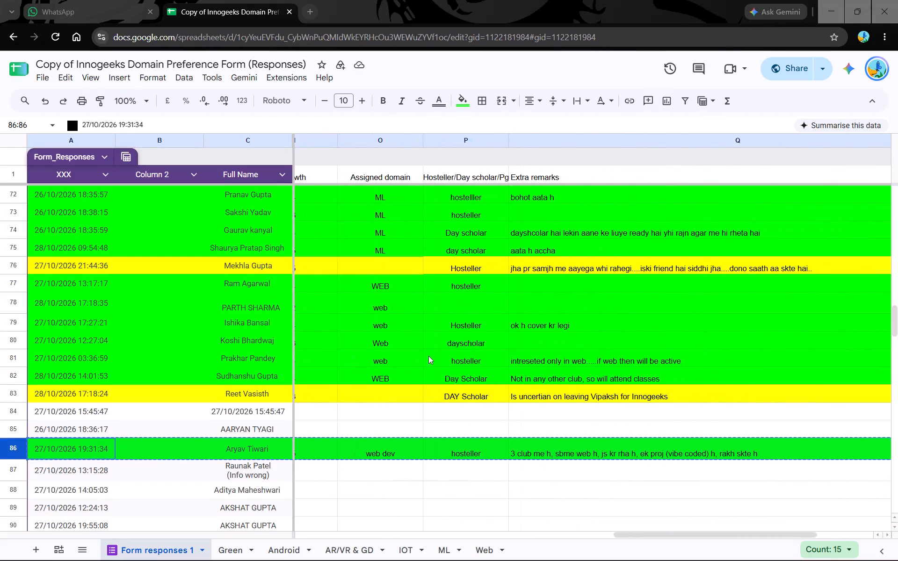
scroll(428, 356, down, 1)
scroll(428, 356, right, 1)
scroll(428, 356, up, 1)
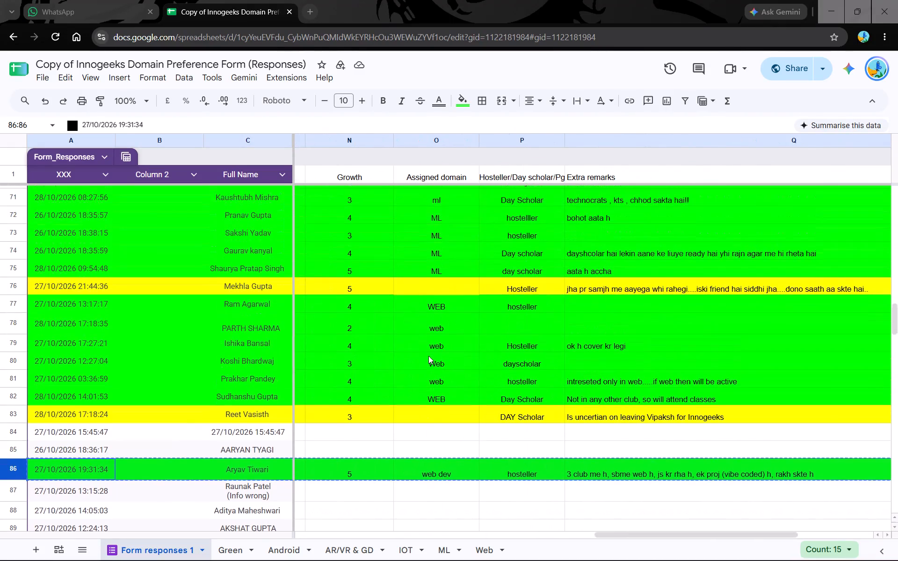
scroll(428, 356, up, 3)
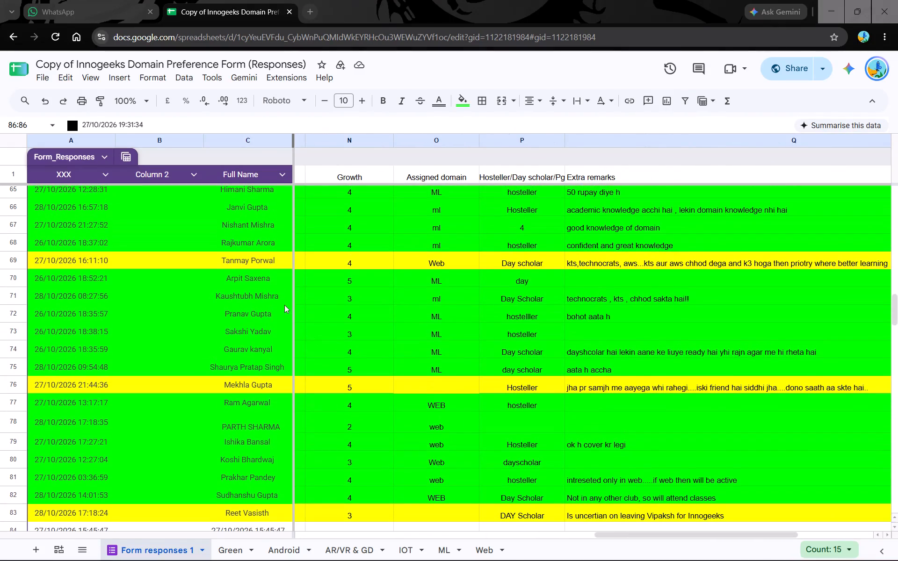
Check the ML sheet against Form responses 1 and review the assigned domains to find the first green web applicant.
click(443, 548)
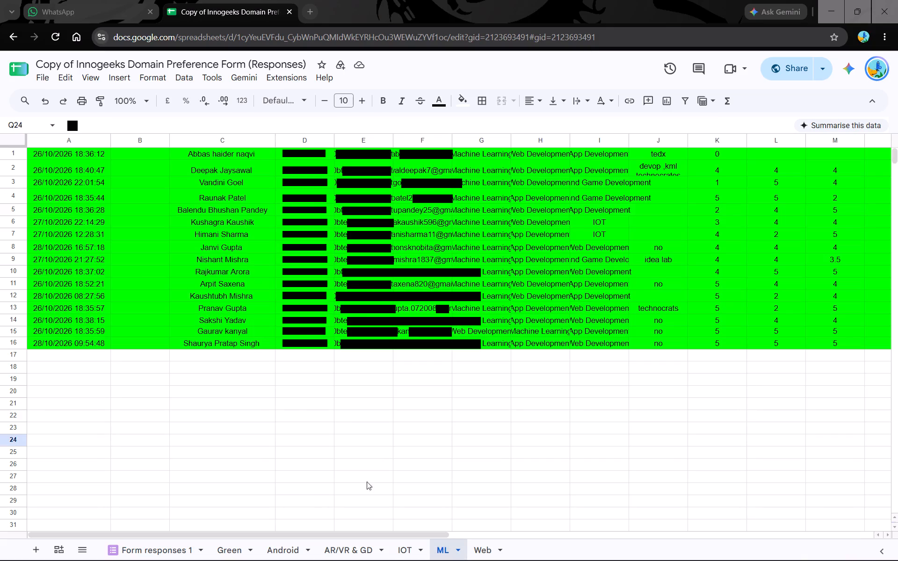
click(146, 543)
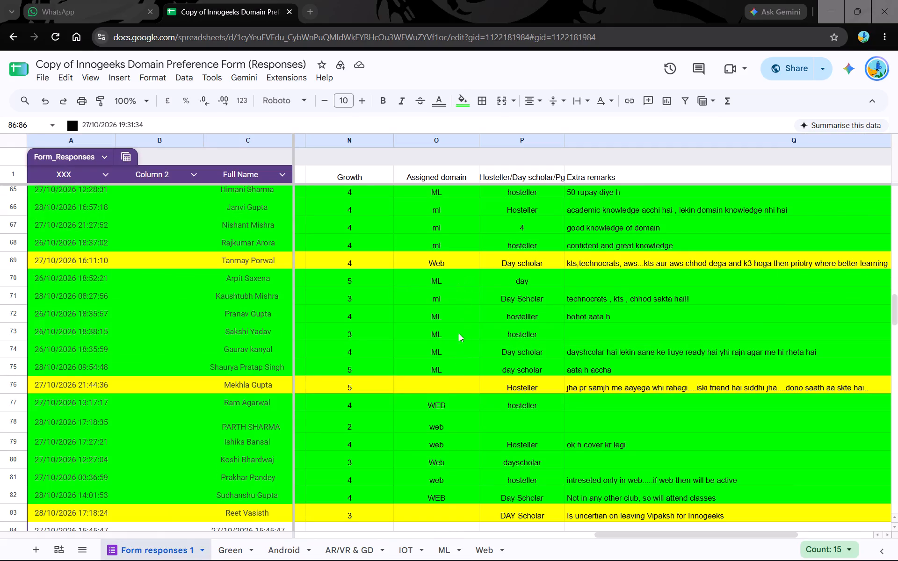
scroll(454, 363, down, 10)
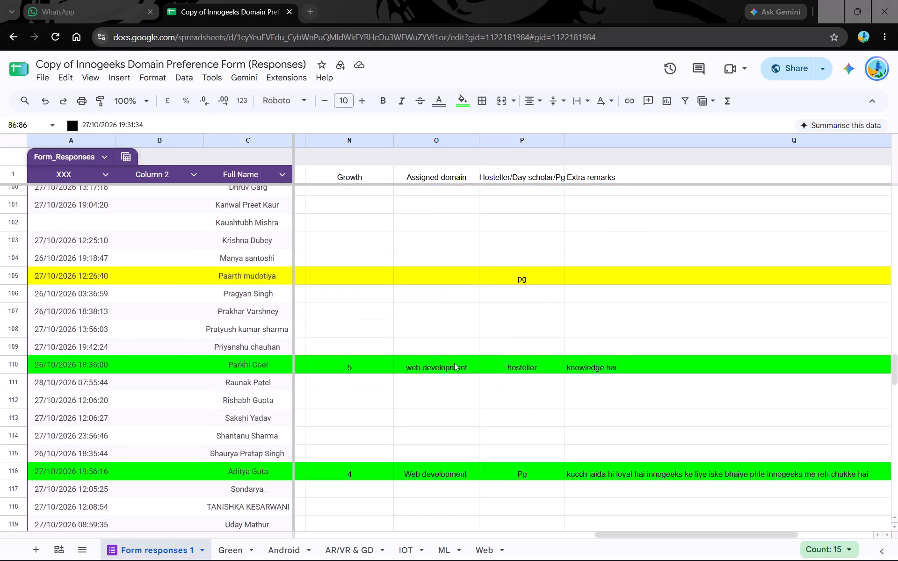
scroll(454, 363, down, 2)
scroll(454, 363, up, 12)
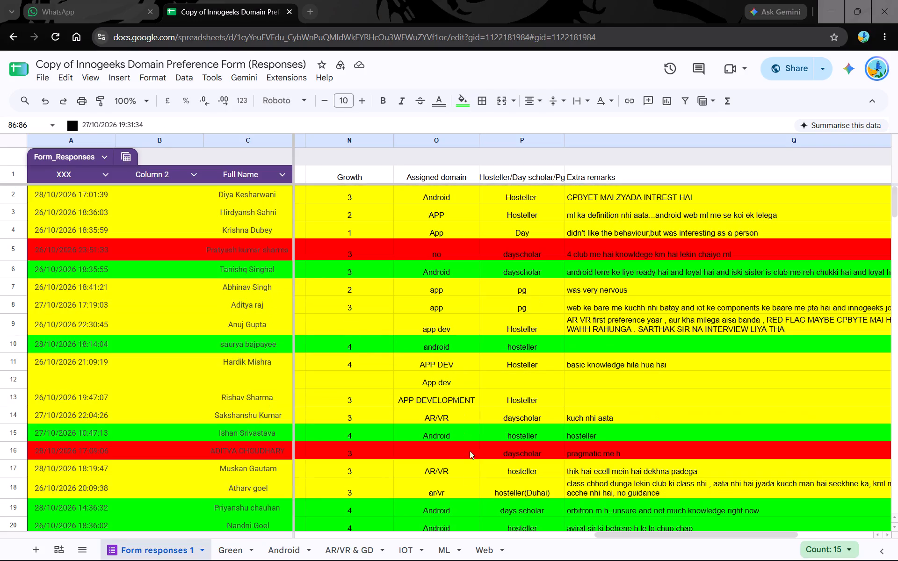
scroll(455, 316, down, 4)
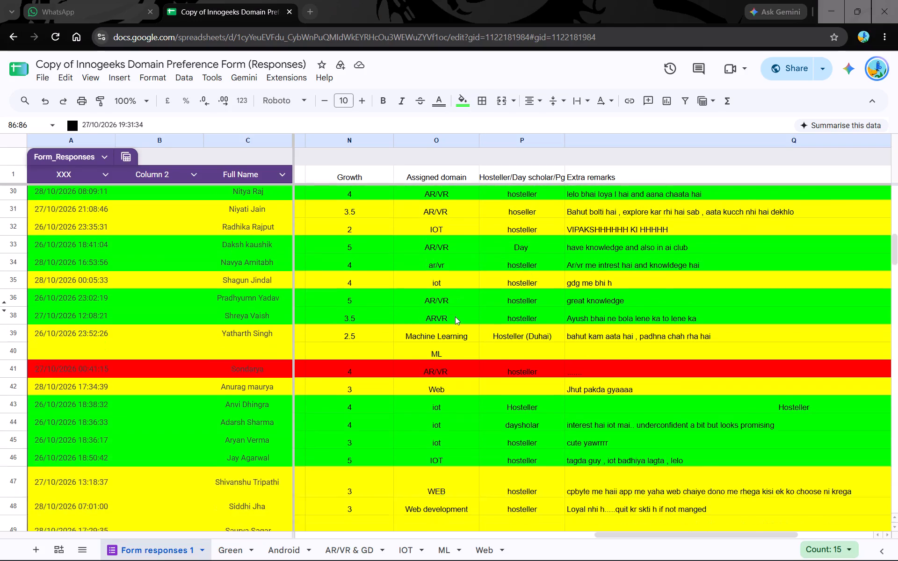
scroll(455, 316, down, 3)
scroll(413, 351, down, 2)
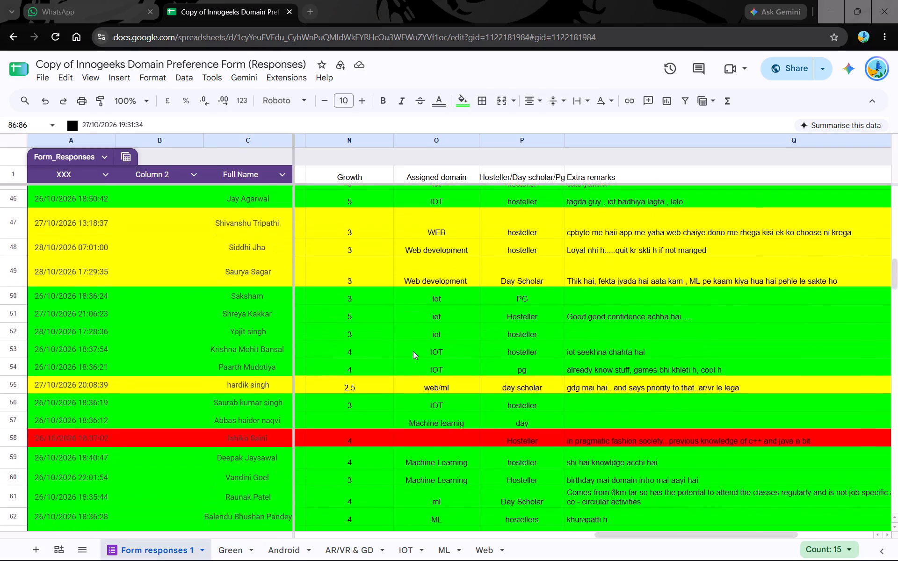
scroll(413, 351, down, 4)
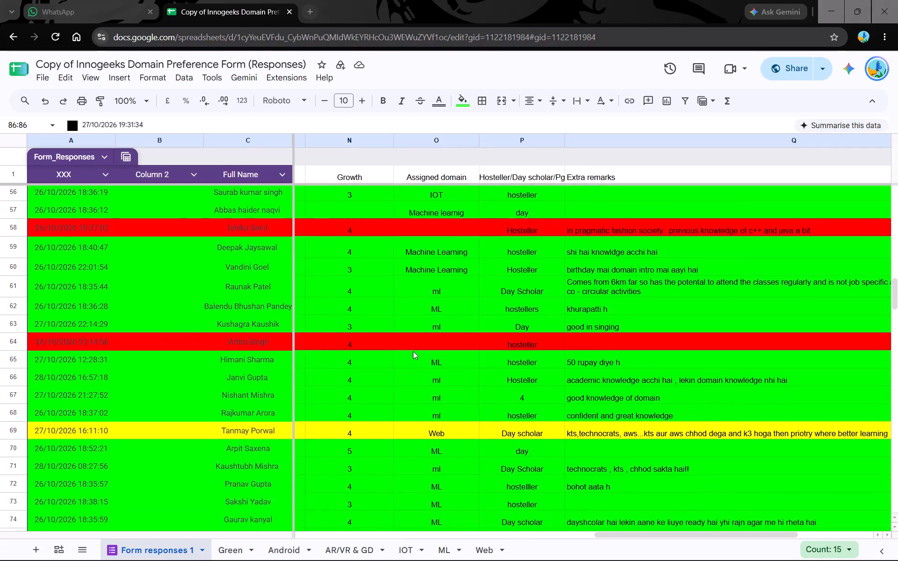
scroll(413, 351, down, 4)
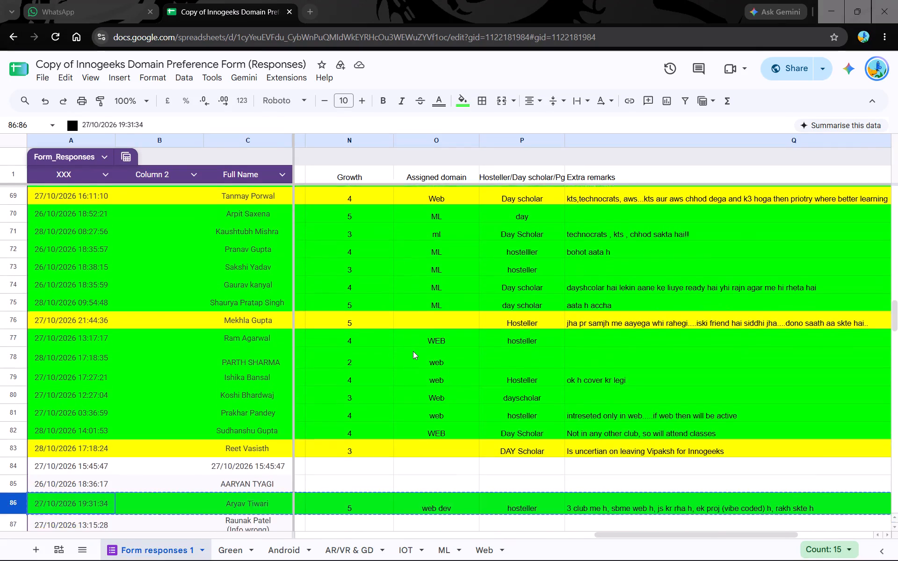
scroll(413, 351, down, 1)
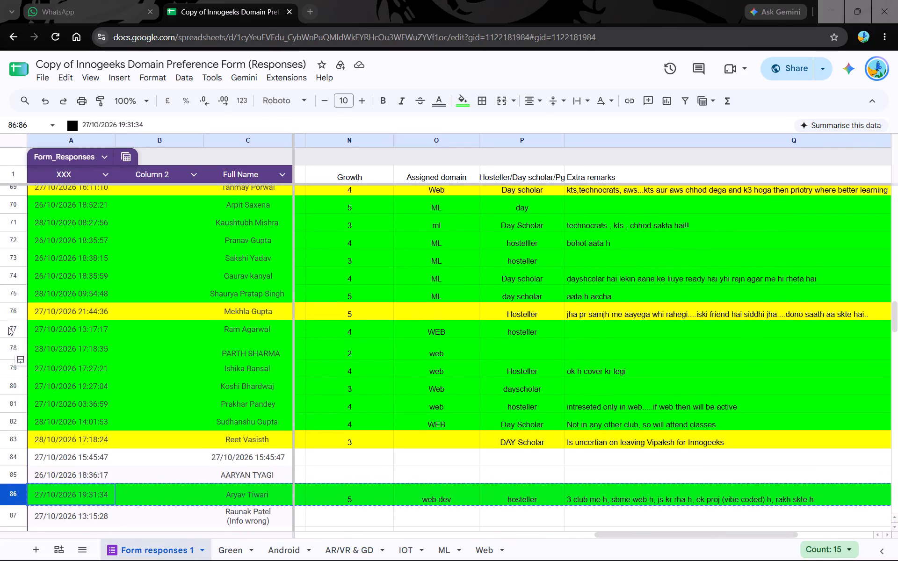
Copy the green WEB applicant in row 77 of Form responses 1 into row 1 of the Web sheet.
click(8, 327)
key(ctrl+c)
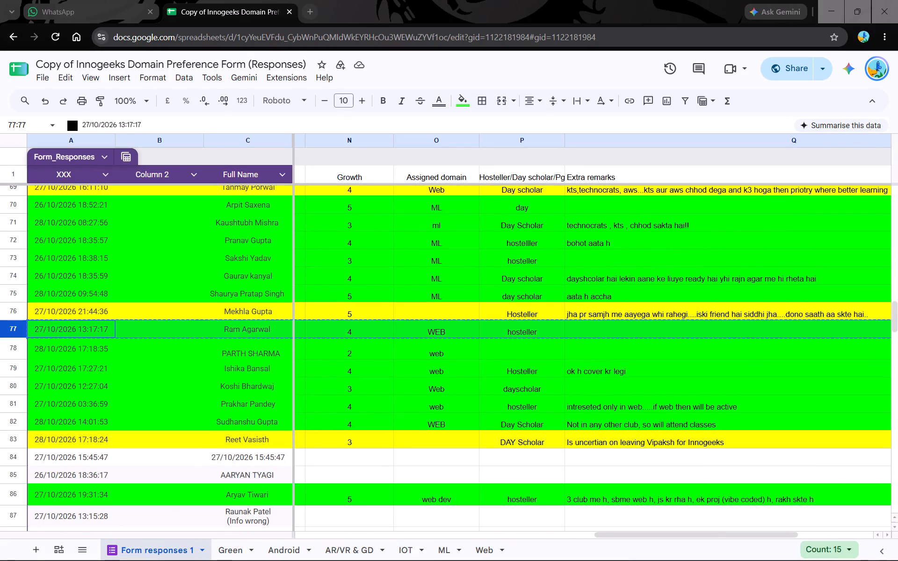
click(485, 546)
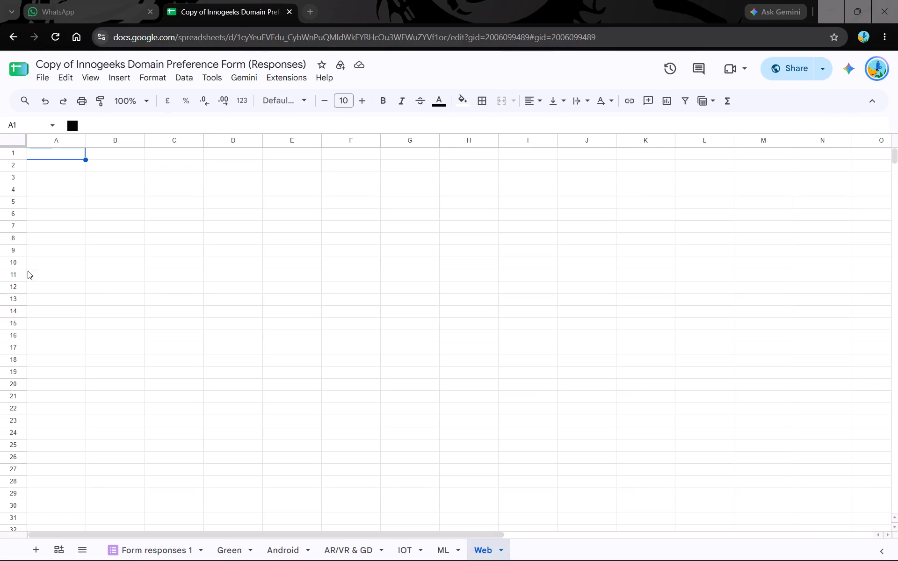
click(7, 155)
key(ctrl+v)
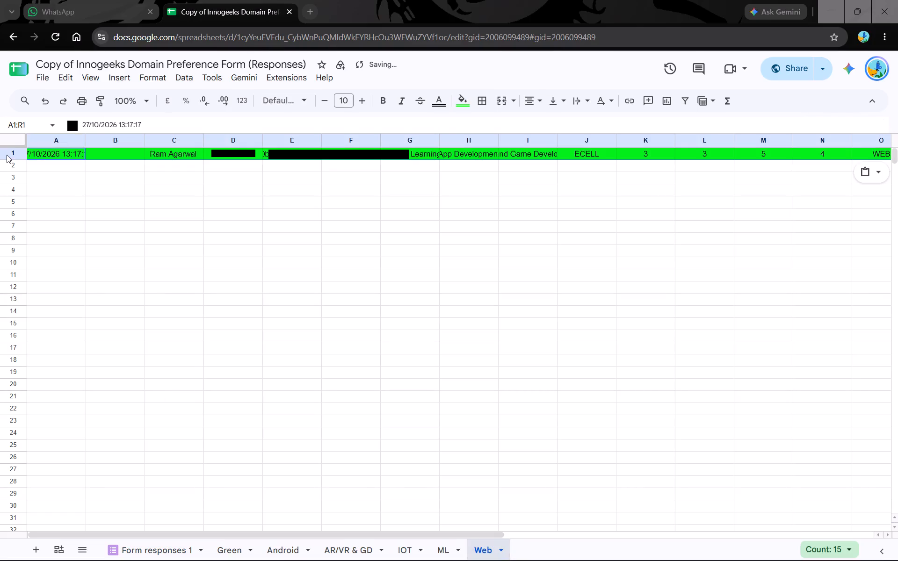
Widen column C, holding the full names, in the Web sheet.
drag(205, 138, 249, 147)
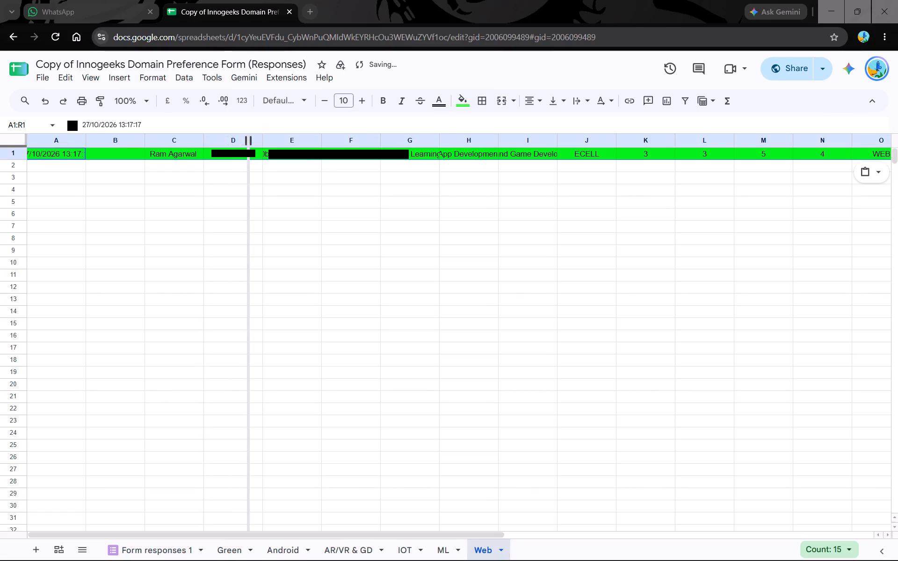
drag(249, 147, 250, 146)
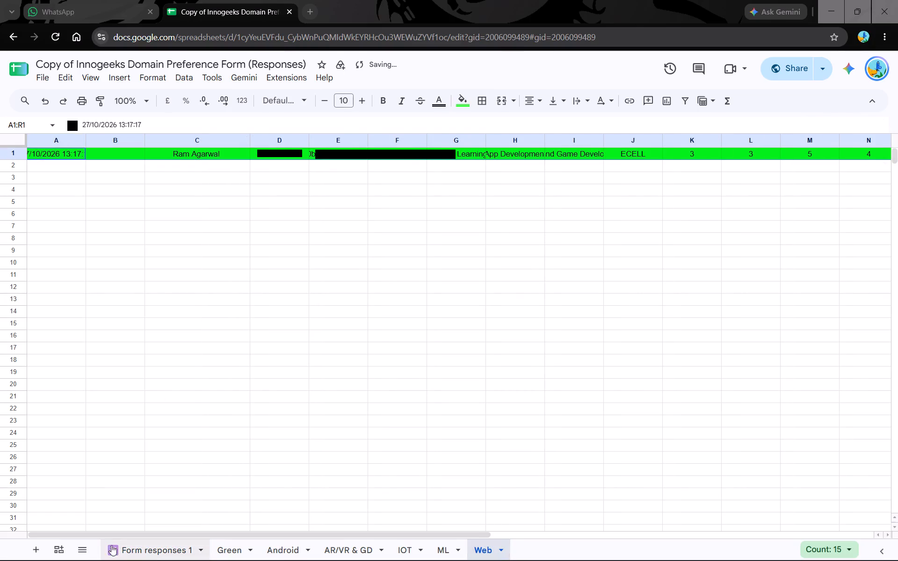
Select the green web applicants in rows 78 to 82 of Form responses 1.
click(123, 546)
scroll(340, 418, down, 2)
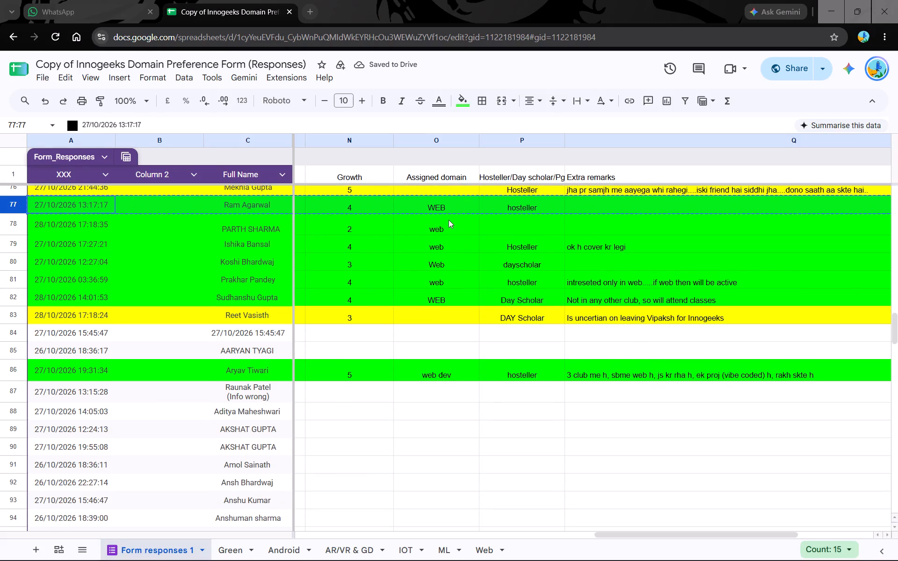
scroll(449, 220, up, 10)
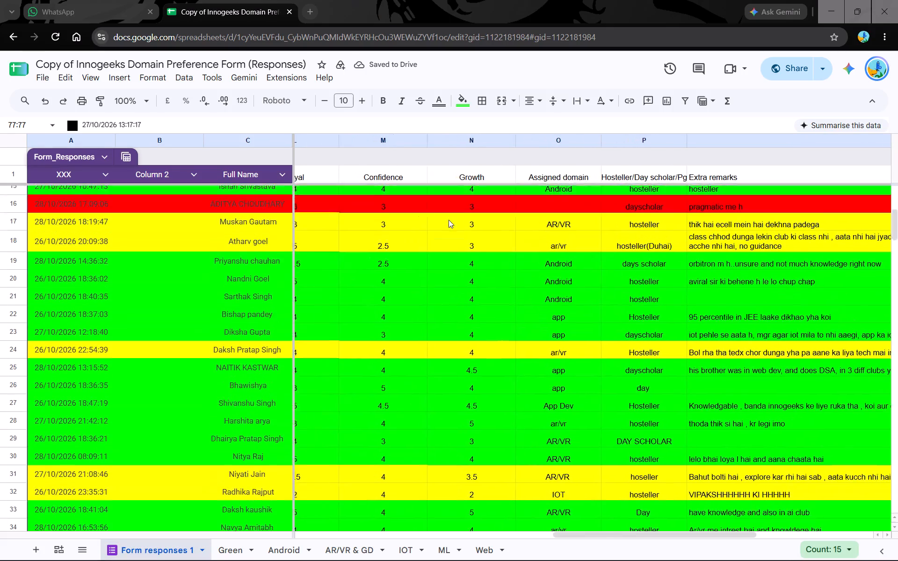
scroll(449, 220, left, 2)
scroll(449, 220, down, 8)
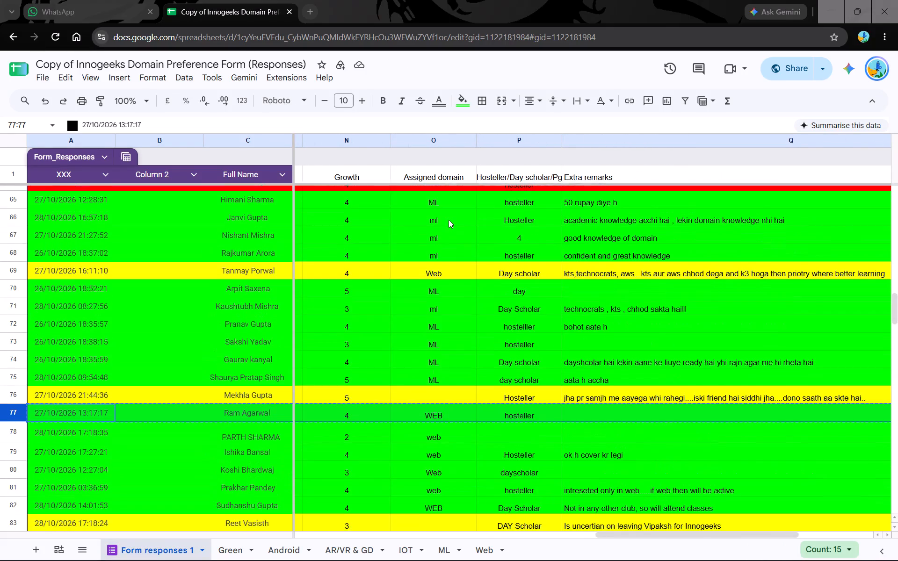
scroll(449, 220, down, 3)
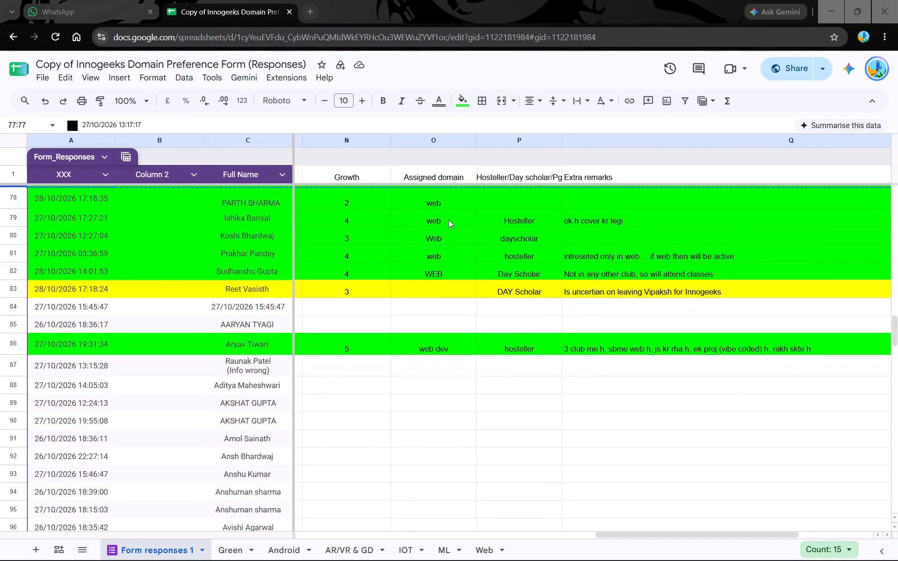
scroll(449, 220, up, 1)
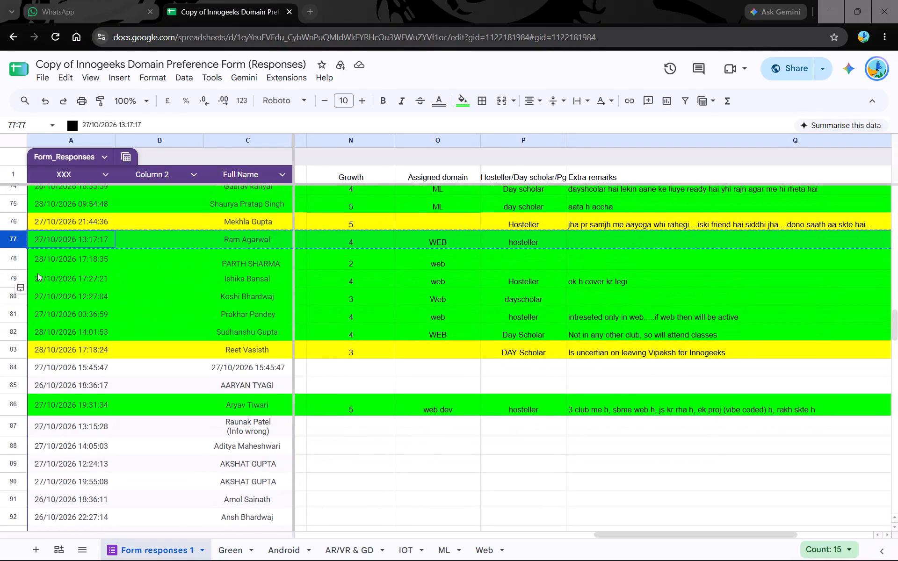
click(16, 259)
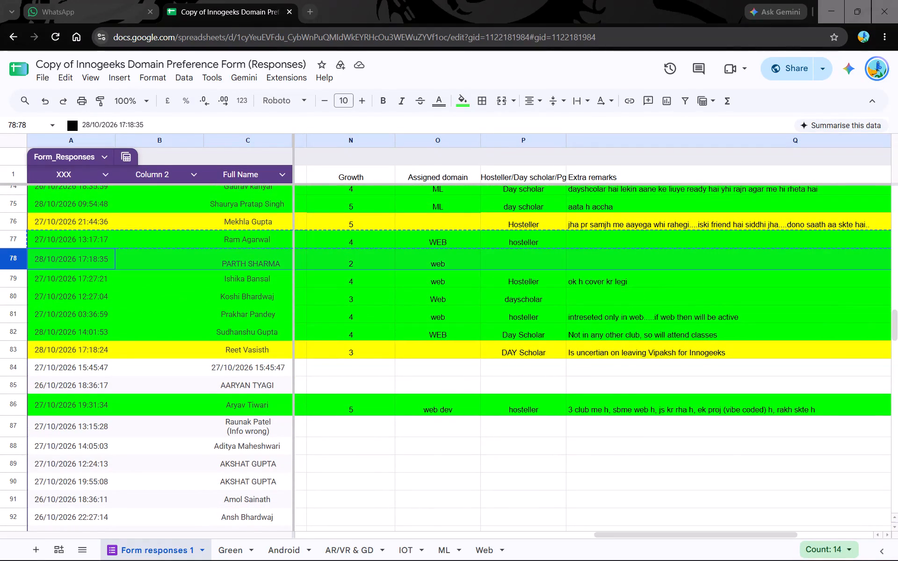
key(shift+Down)
key(shift+Down)
key(shift+Down)
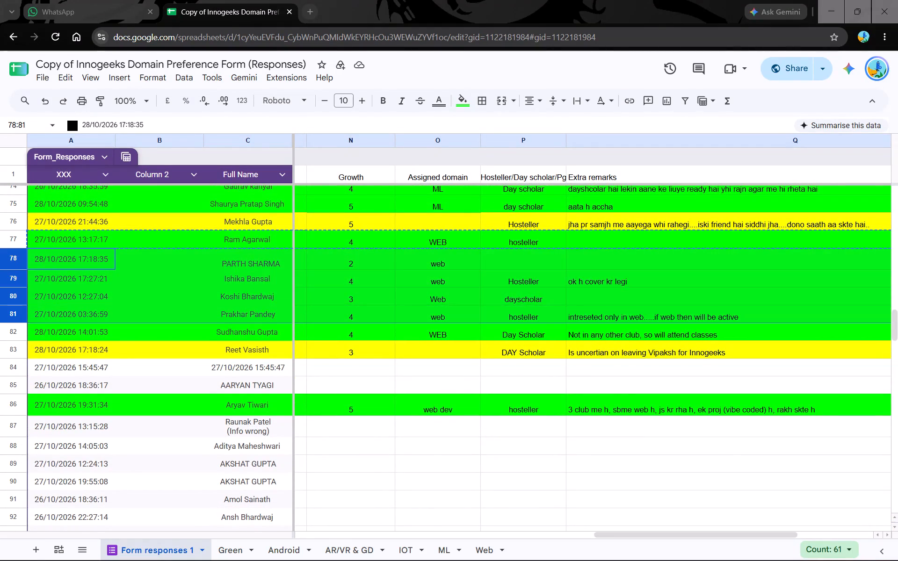
key(shift+Down)
Review the row colours and assigned domains above row 78 in Form responses 1 for green web applicants.
scroll(16, 259, up, 1)
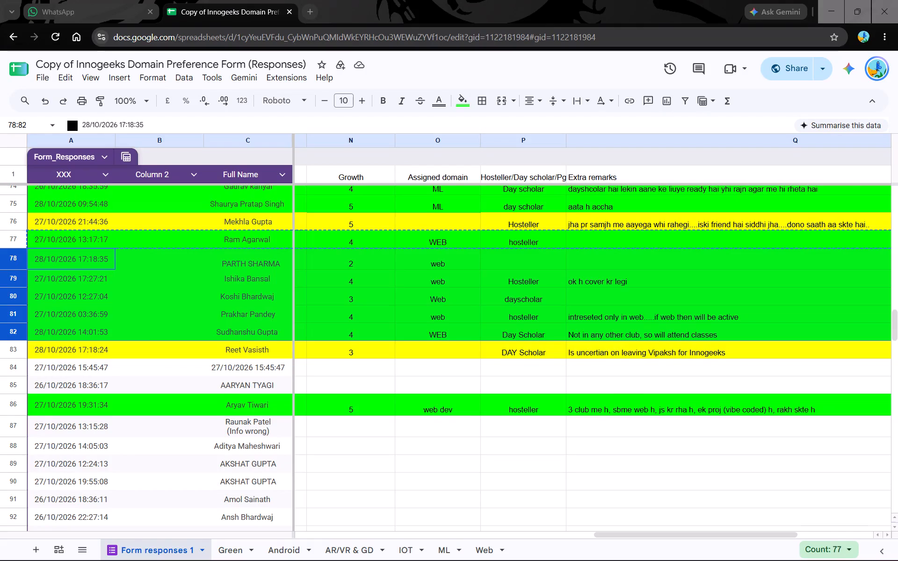
scroll(16, 259, up, 7)
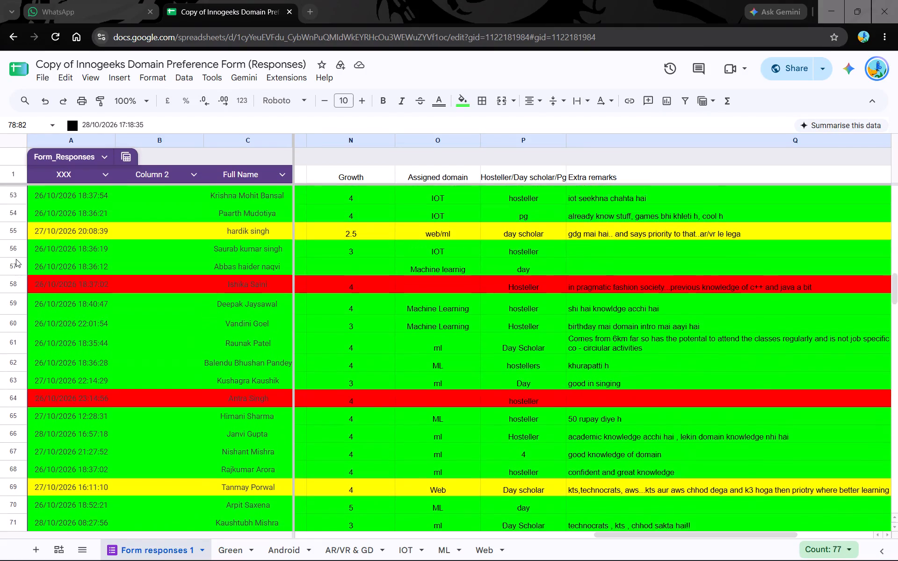
scroll(16, 259, up, 4)
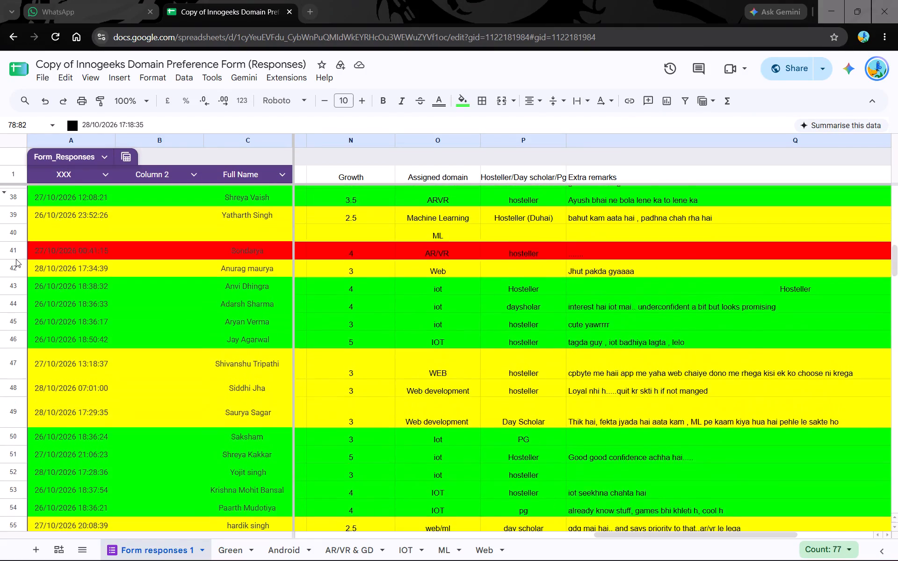
scroll(16, 259, up, 1)
scroll(16, 259, down, 1)
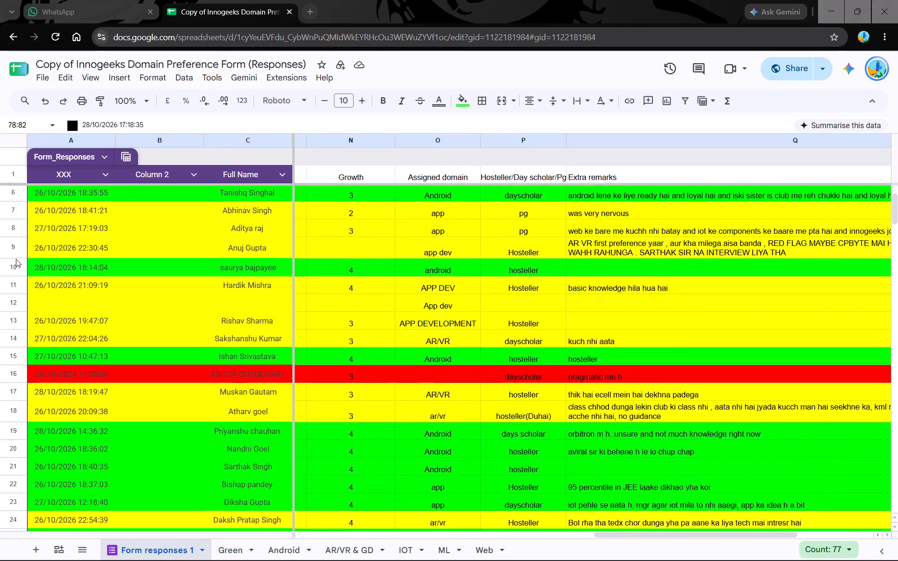
scroll(16, 259, down, 3)
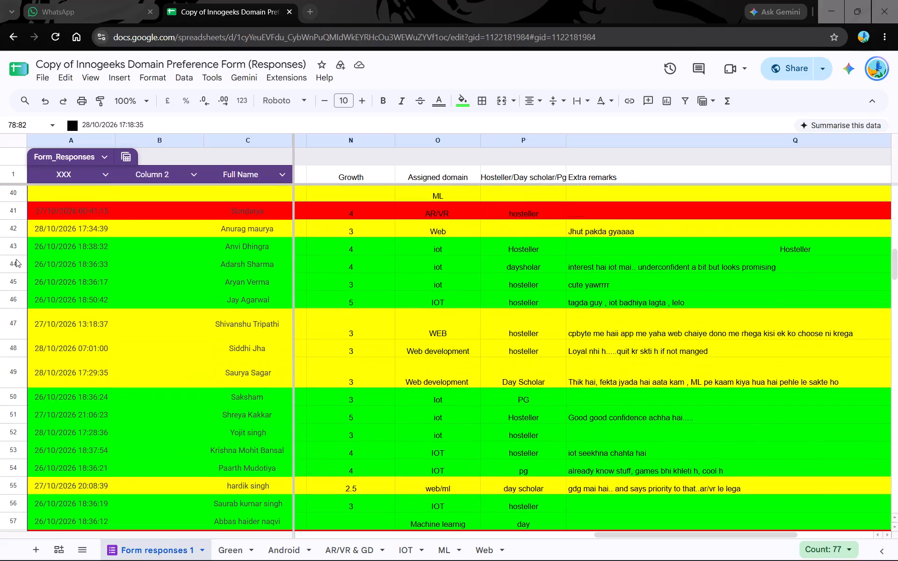
scroll(16, 259, down, 3)
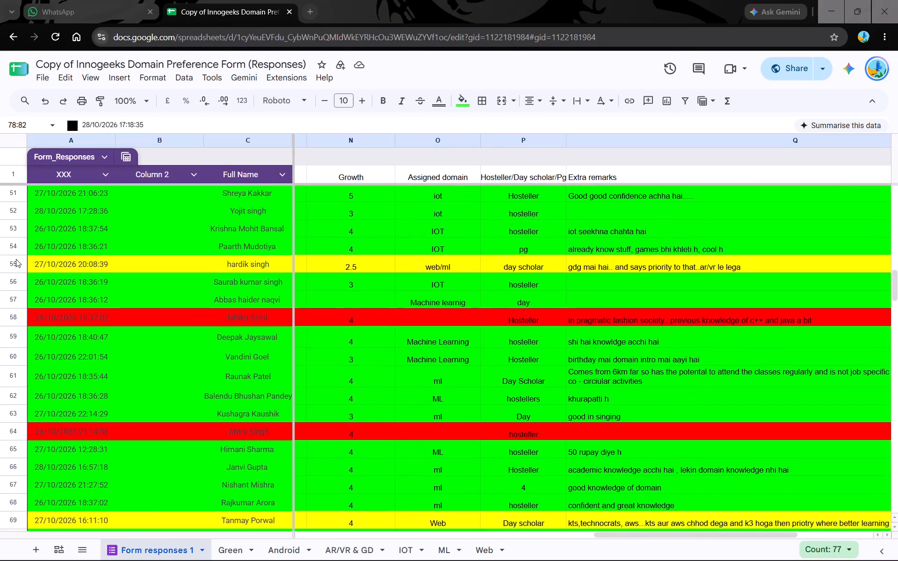
scroll(16, 259, down, 1)
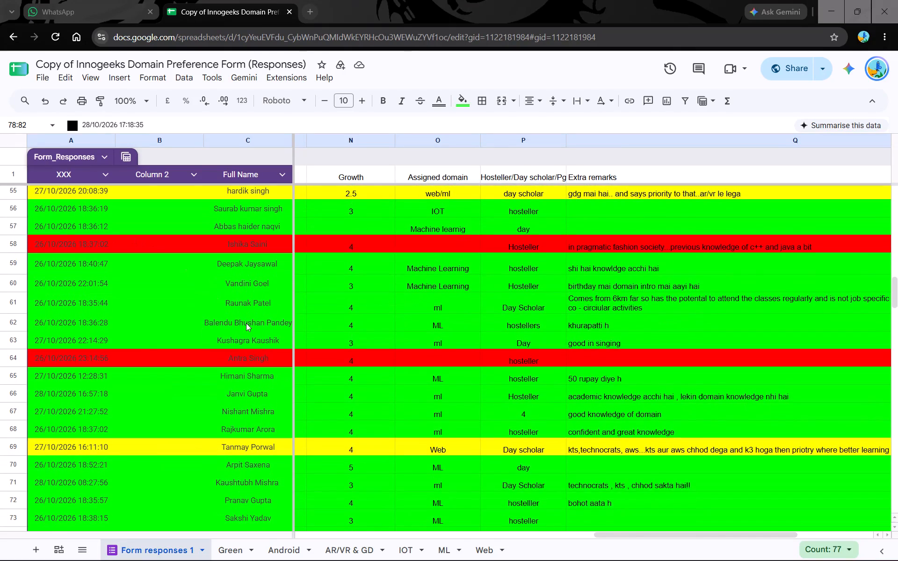
scroll(425, 343, down, 3)
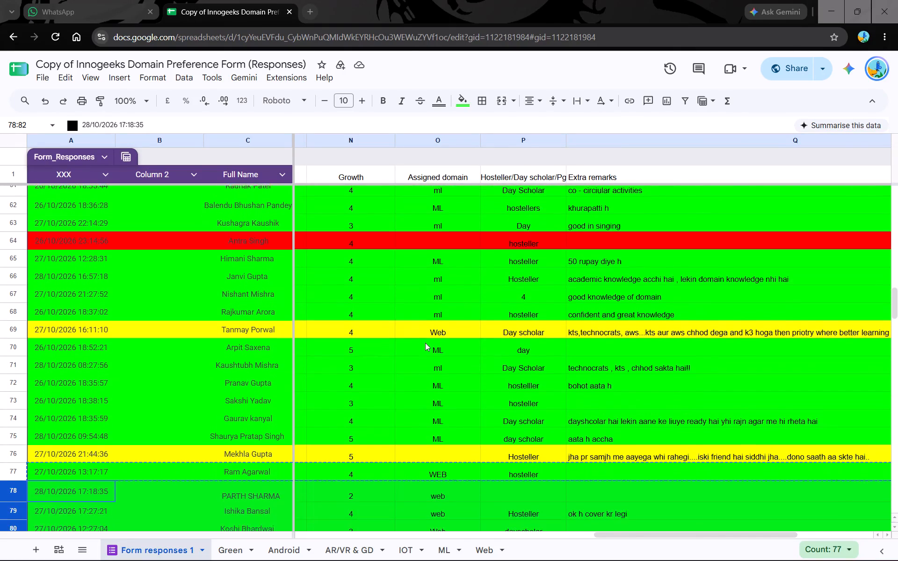
scroll(425, 343, down, 2)
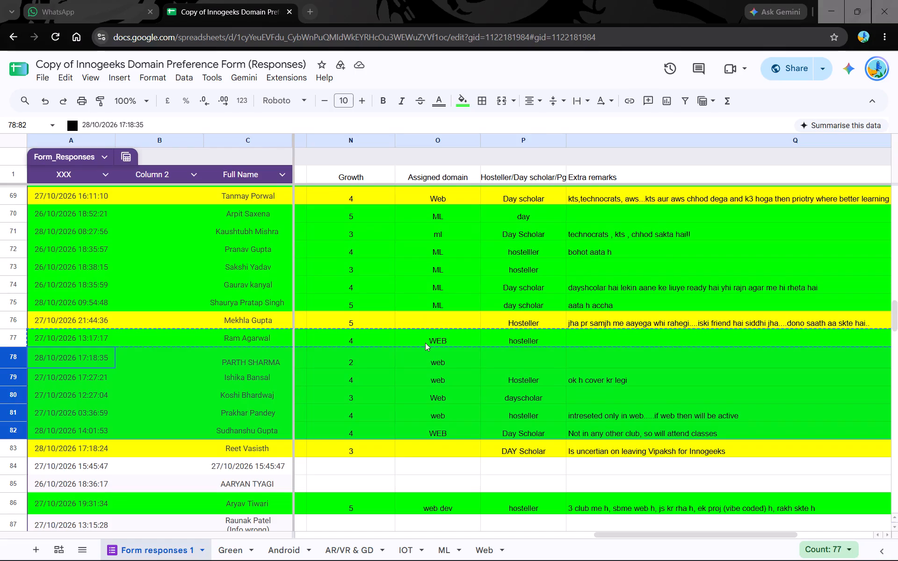
Copy the green web applicants in rows 78 to 82 of Form responses 1 into rows 2 to 6 of the Web sheet.
key(ctrl+c)
scroll(425, 343, down, 1)
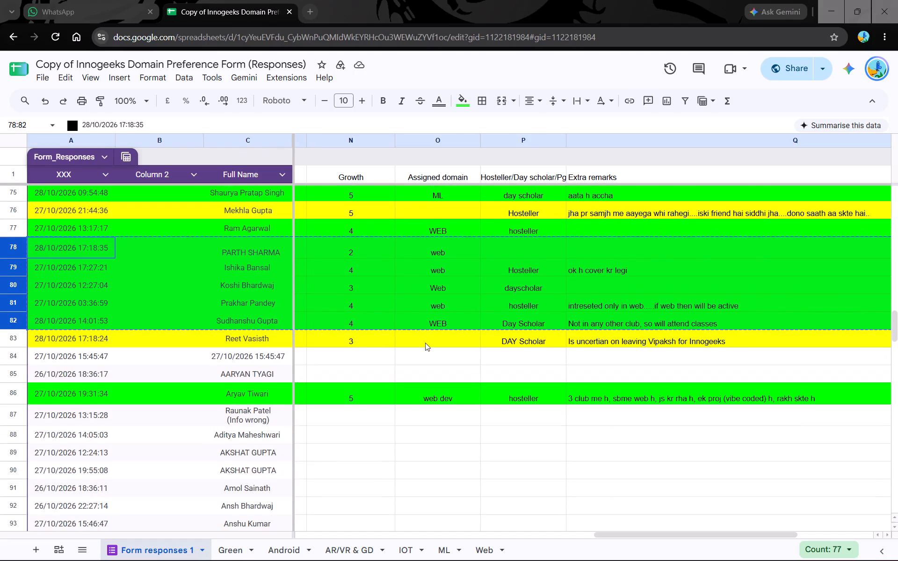
scroll(425, 343, down, 2)
click(478, 547)
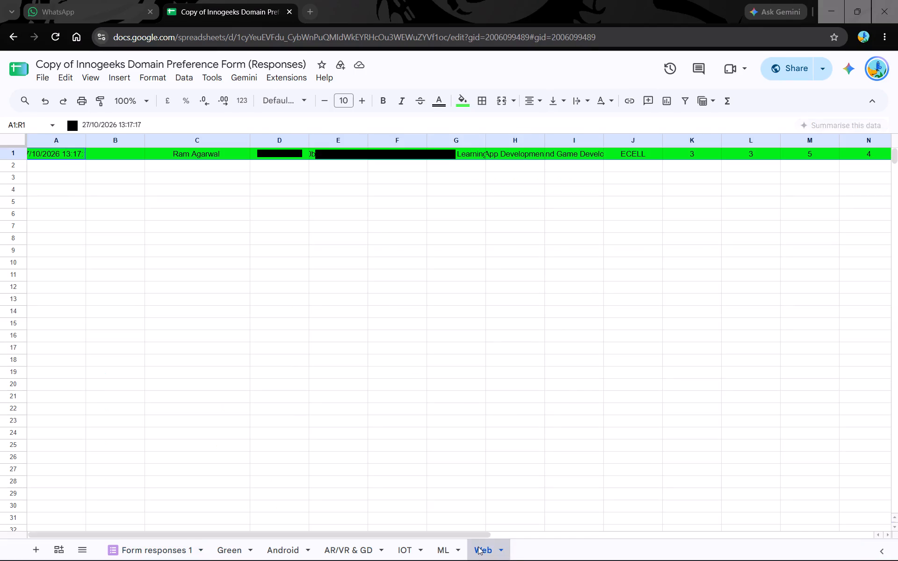
click(19, 165)
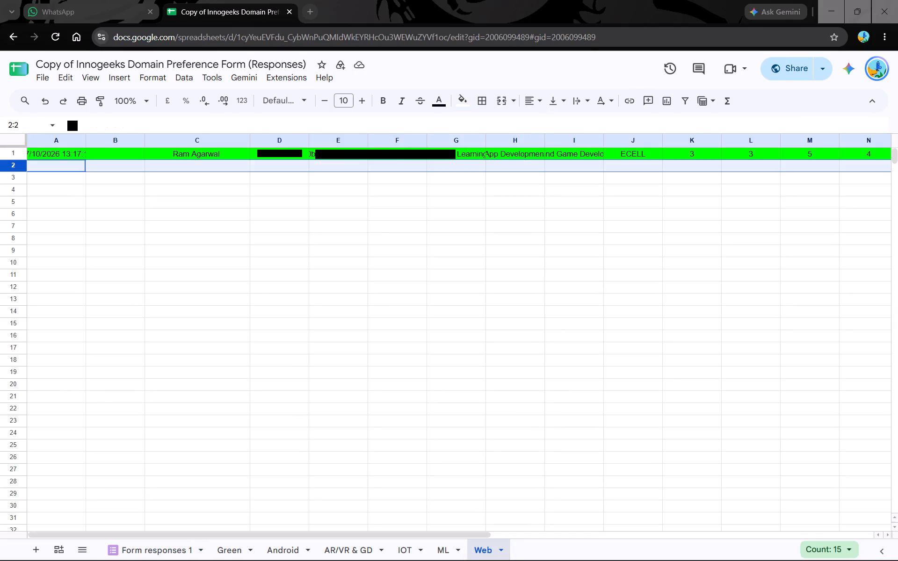
key(shift+Down)
key(shift+Down)
key(shift+Down)
key(shift+Down)
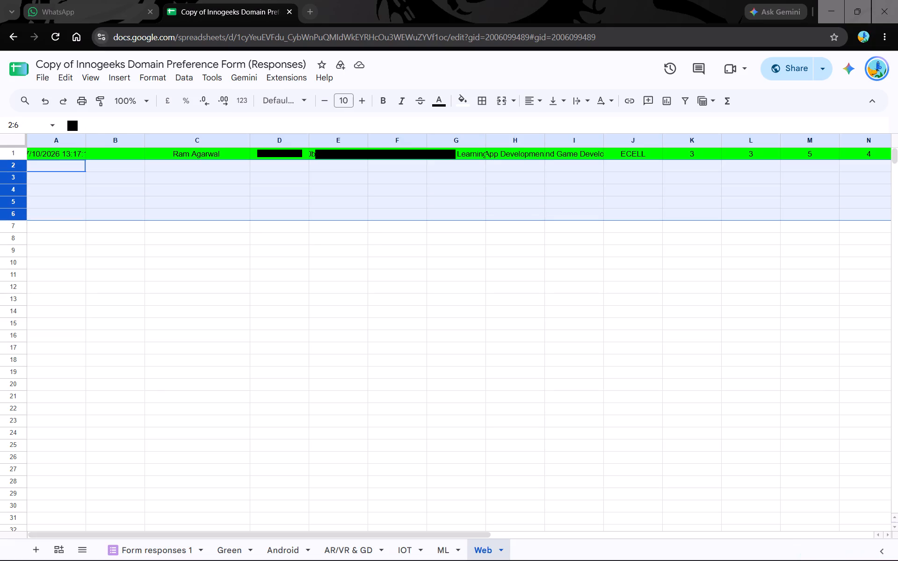
key(ctrl+v)
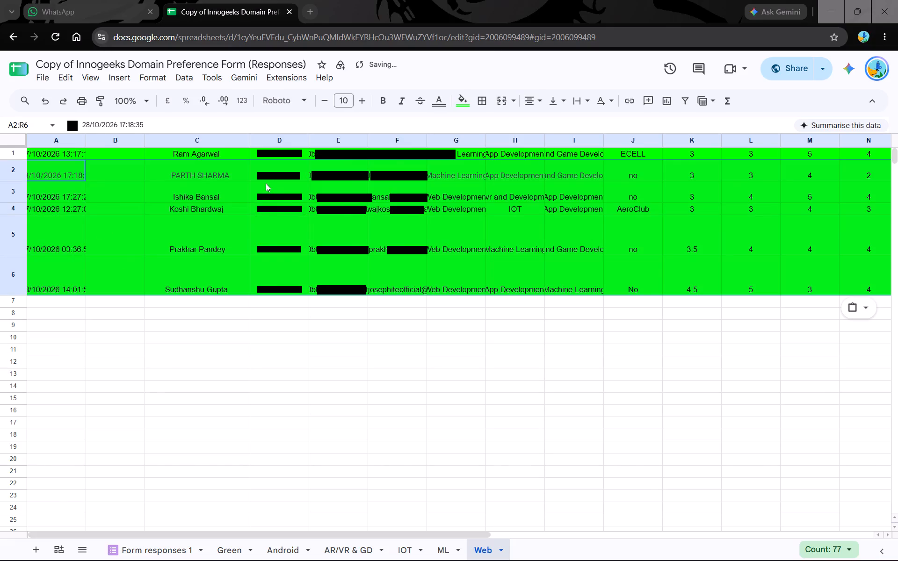
Widen column Q, holding the extra remarks, in the Web sheet.
scroll(265, 183, left, 6)
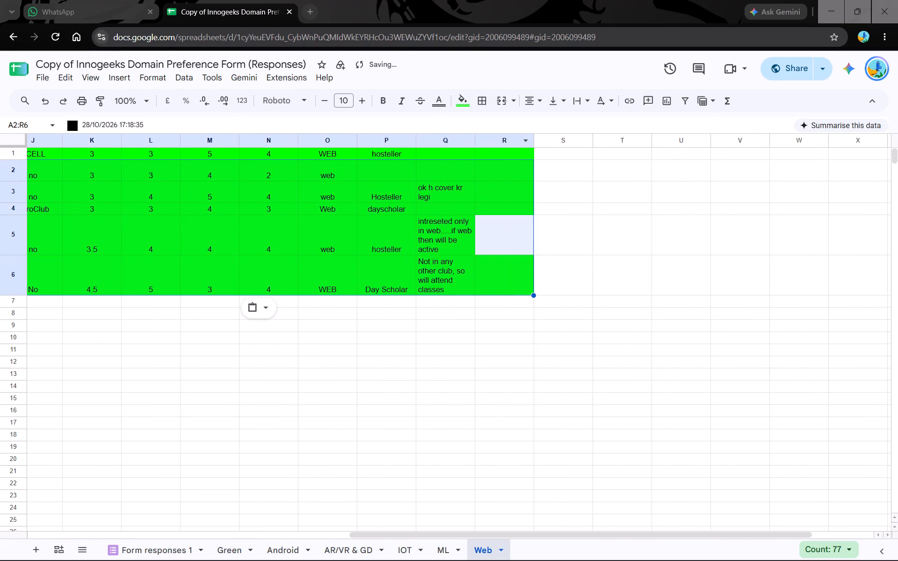
drag(478, 141, 551, 165)
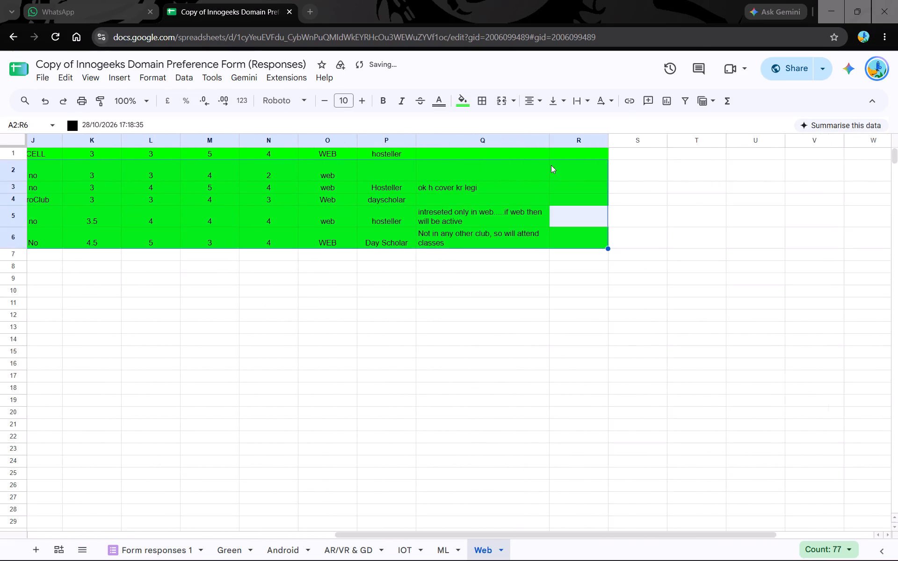
scroll(427, 173, right, 9)
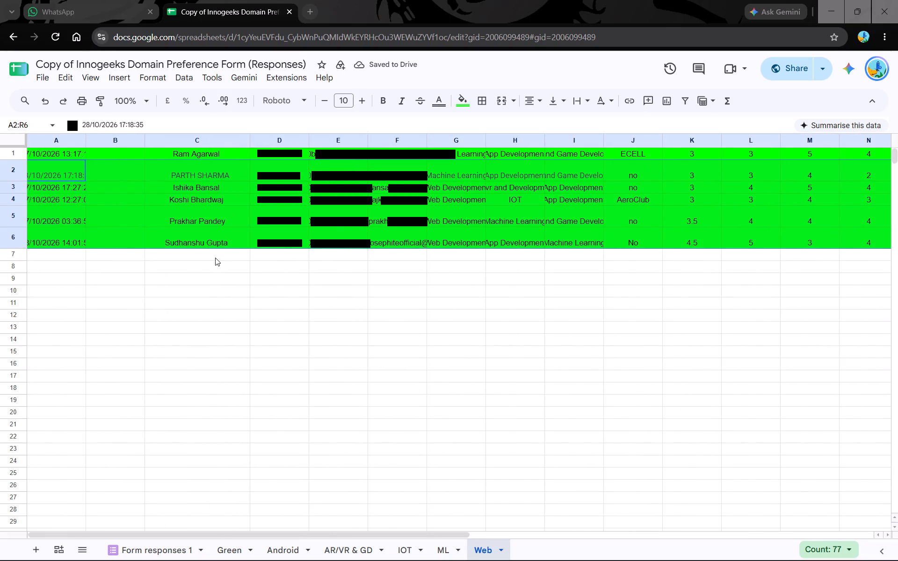
Copy the green web dev applicant in row 86 of Form responses 1 into row 7 of the Web sheet.
click(14, 253)
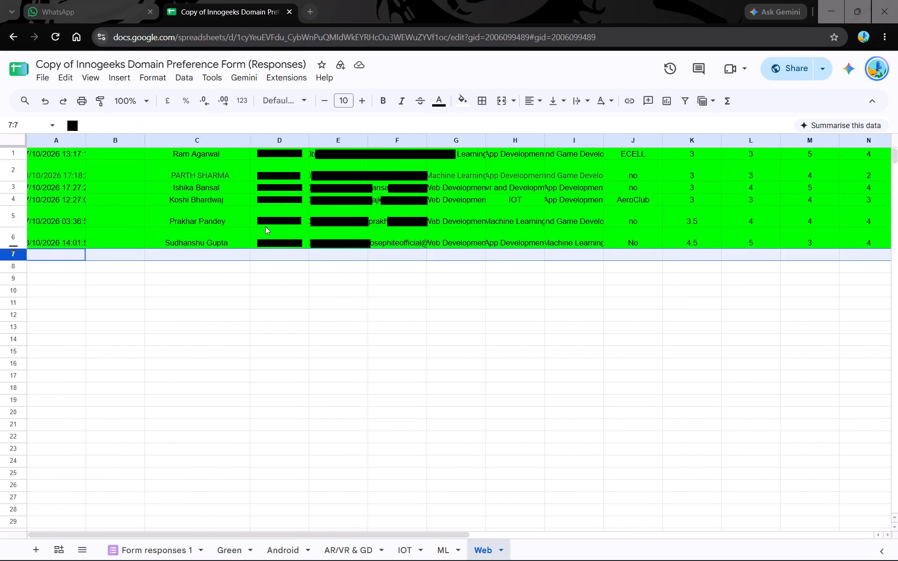
scroll(265, 226, up, 1)
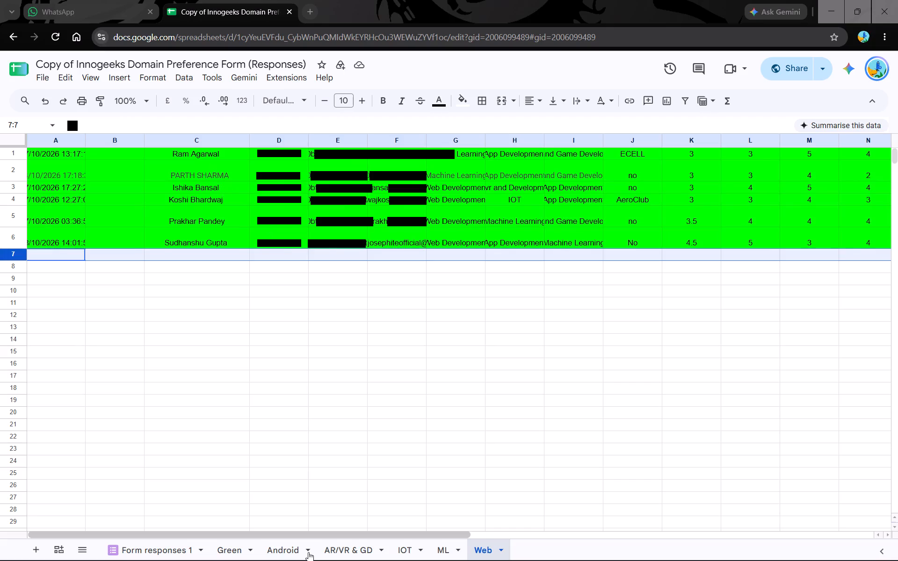
click(187, 548)
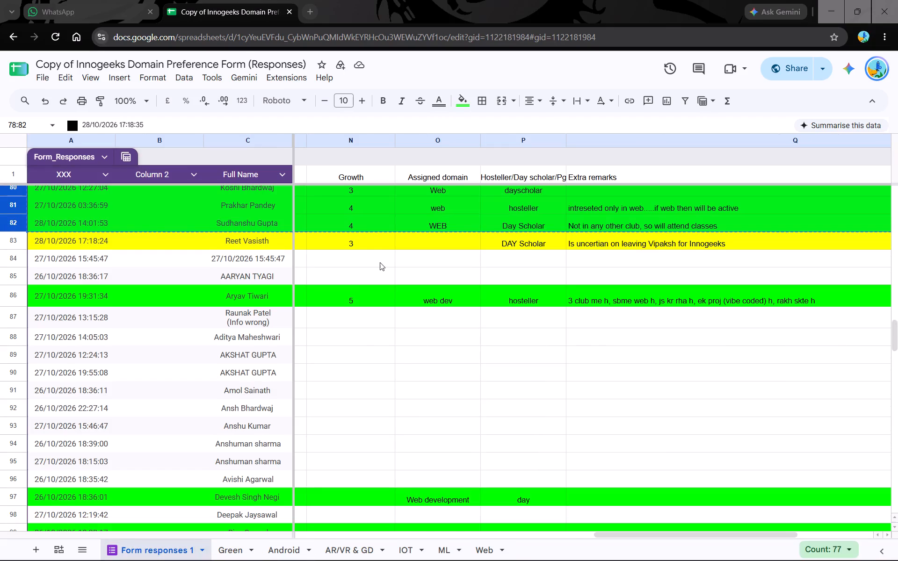
scroll(380, 262, down, 1)
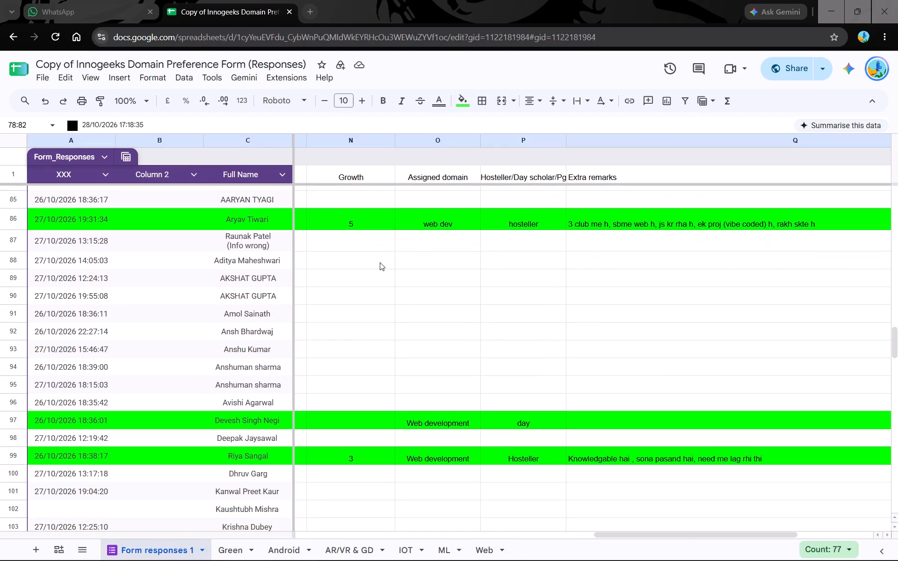
scroll(380, 262, down, 4)
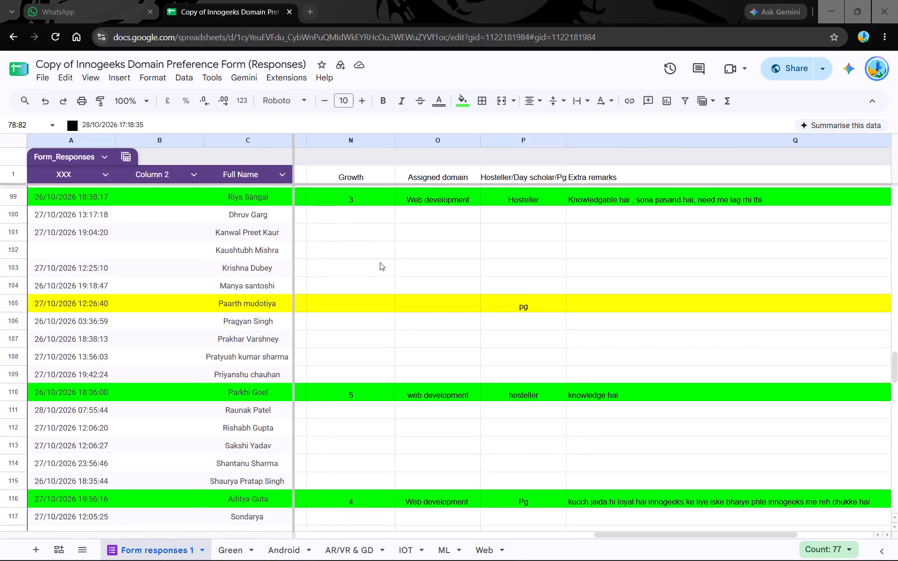
scroll(380, 262, down, 2)
scroll(380, 262, up, 2)
scroll(380, 262, down, 1)
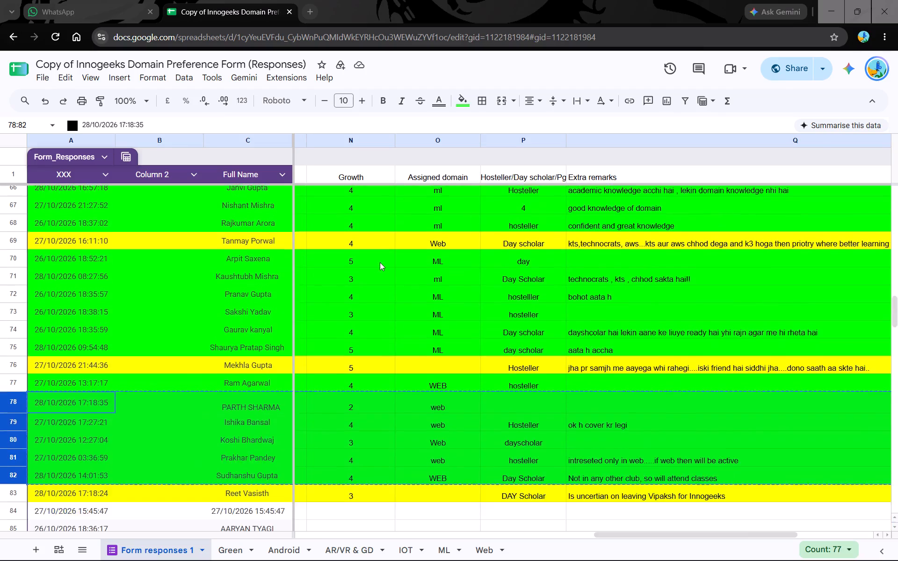
scroll(380, 262, down, 2)
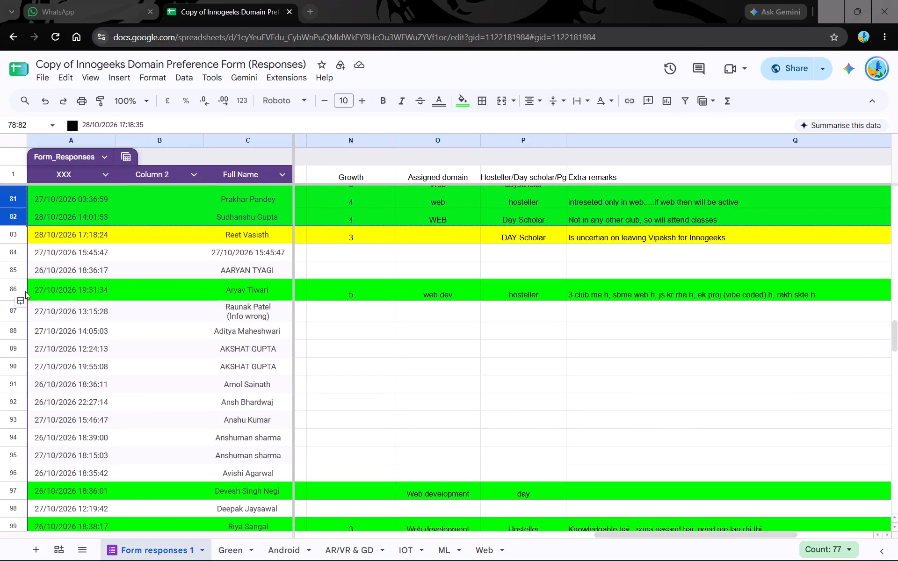
click(15, 289)
key(ctrl+c)
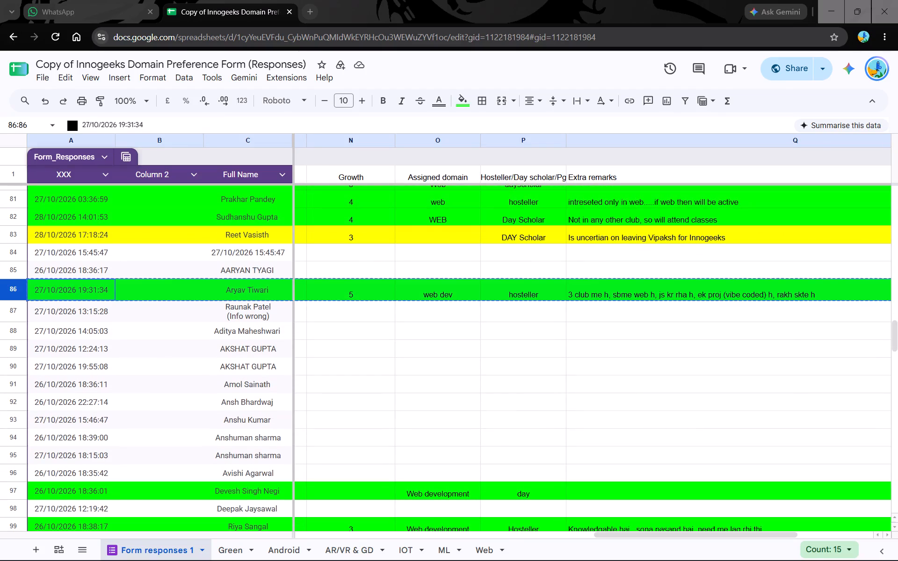
click(471, 555)
key(ctrl+v)
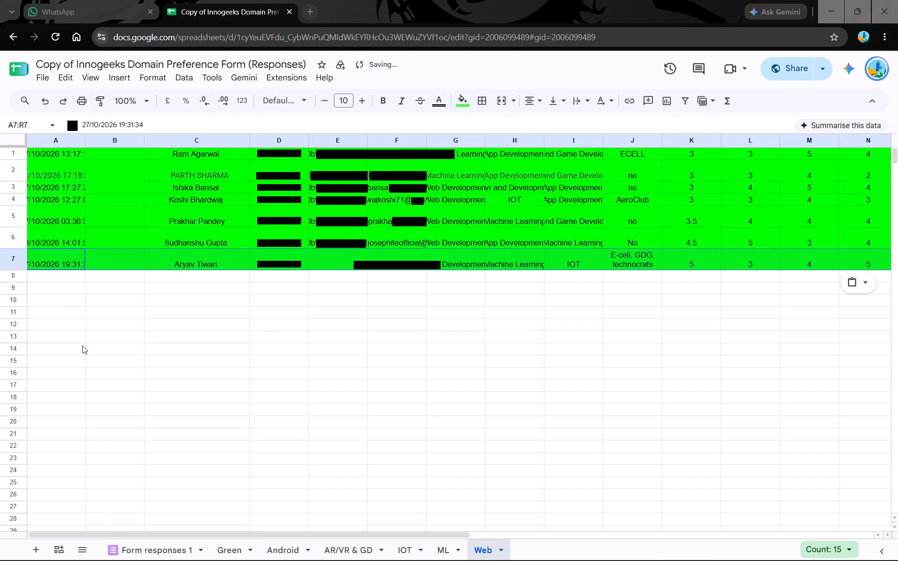
Copy the green Web development applicant in row 97 of Form responses 1 into row 8 of the Web sheet.
click(162, 553)
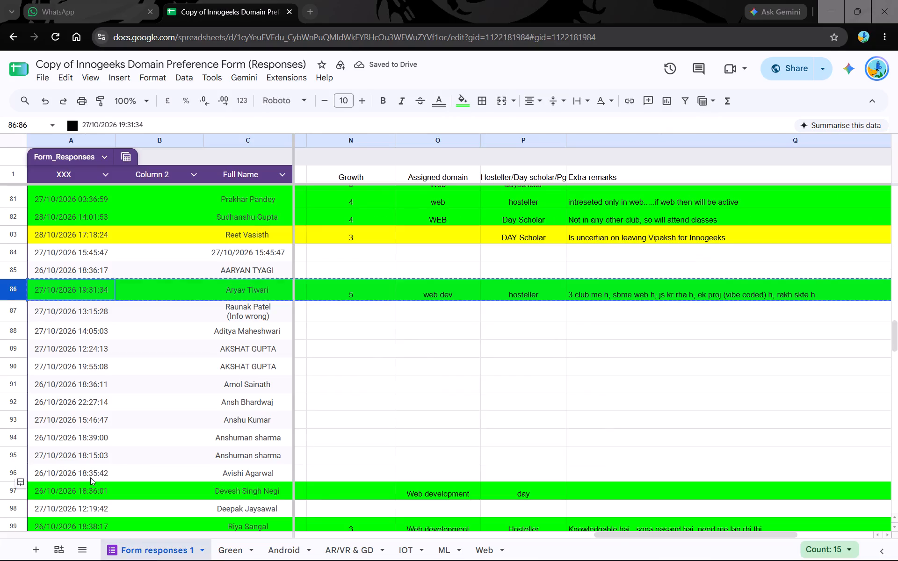
scroll(90, 477, down, 3)
click(8, 300)
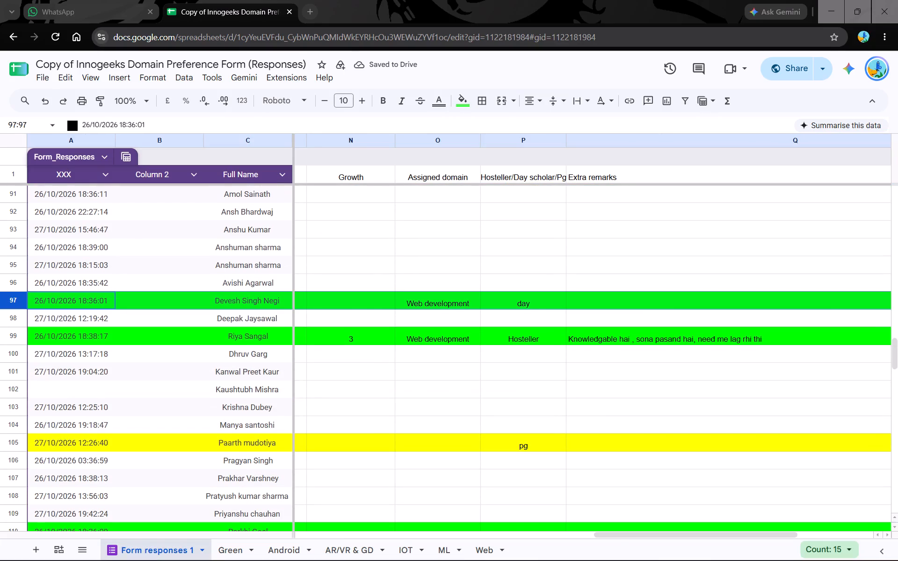
key(ctrl+c)
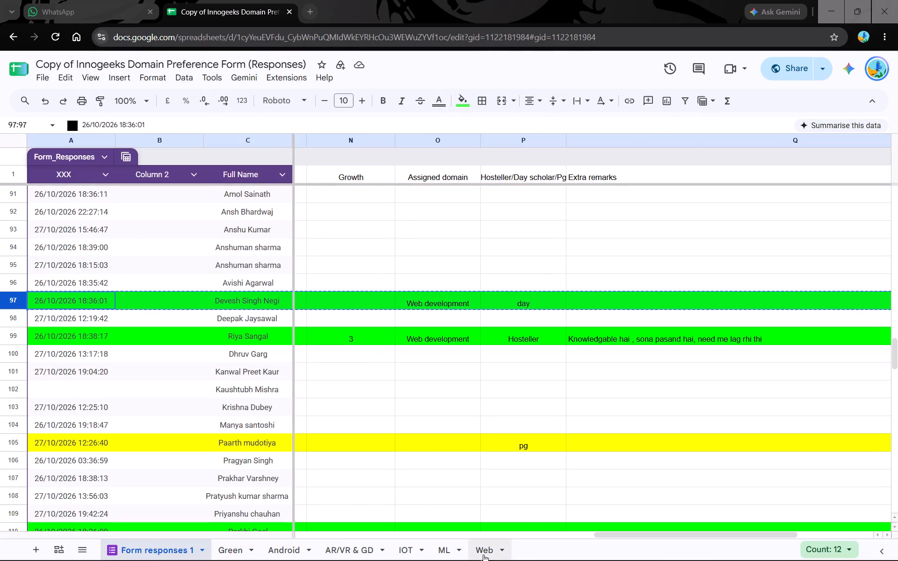
click(483, 554)
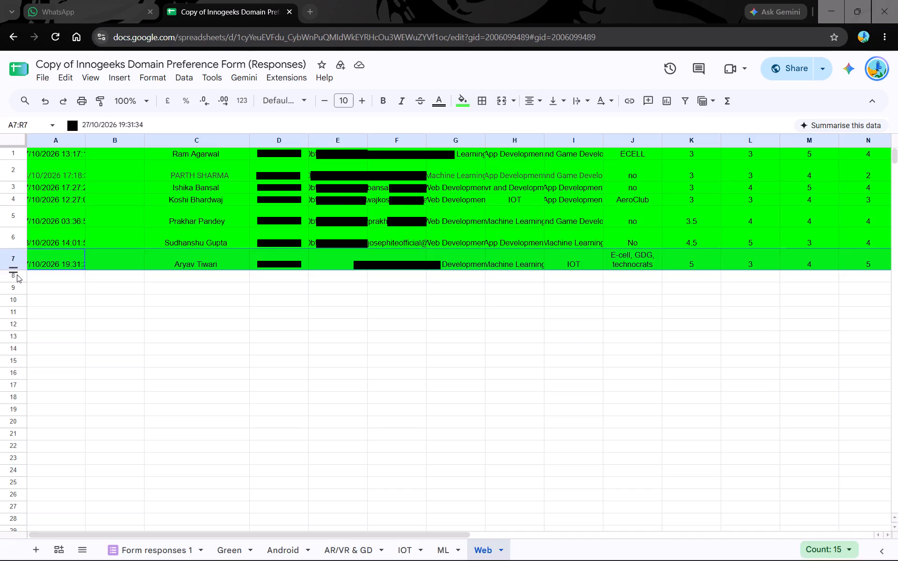
click(17, 274)
key(ctrl+v)
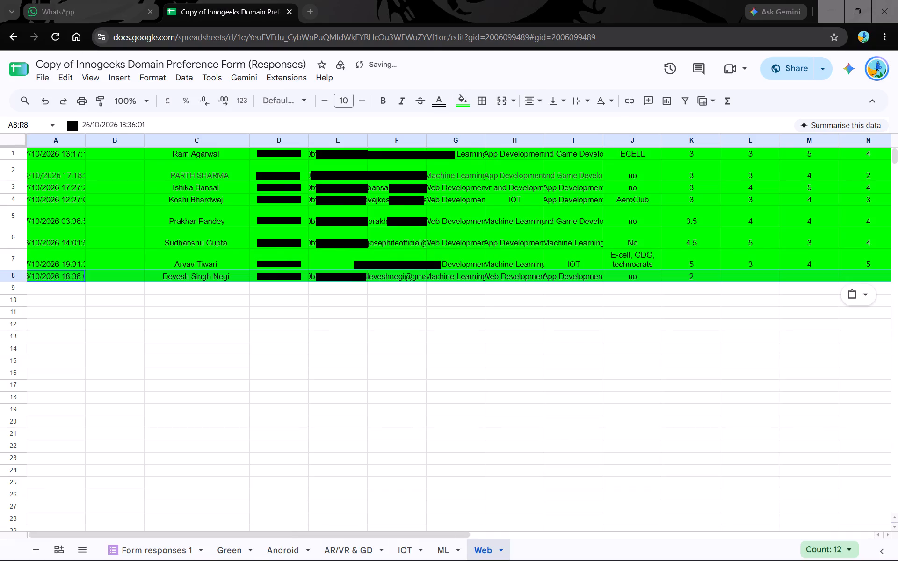
Copy the green Web development applicant in row 99 of Form responses 1 into row 9 of the Web sheet.
click(188, 551)
click(12, 332)
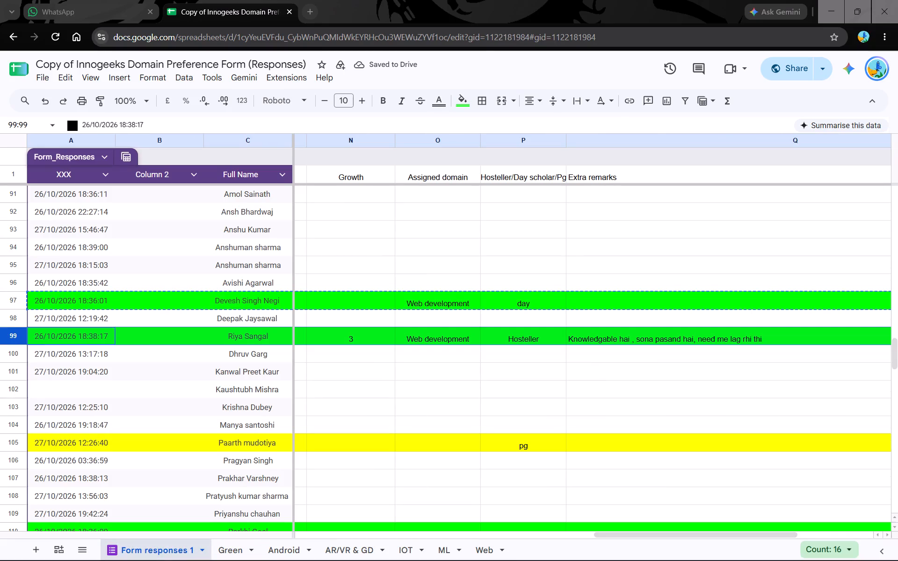
key(ctrl+v)
key(ctrl+z)
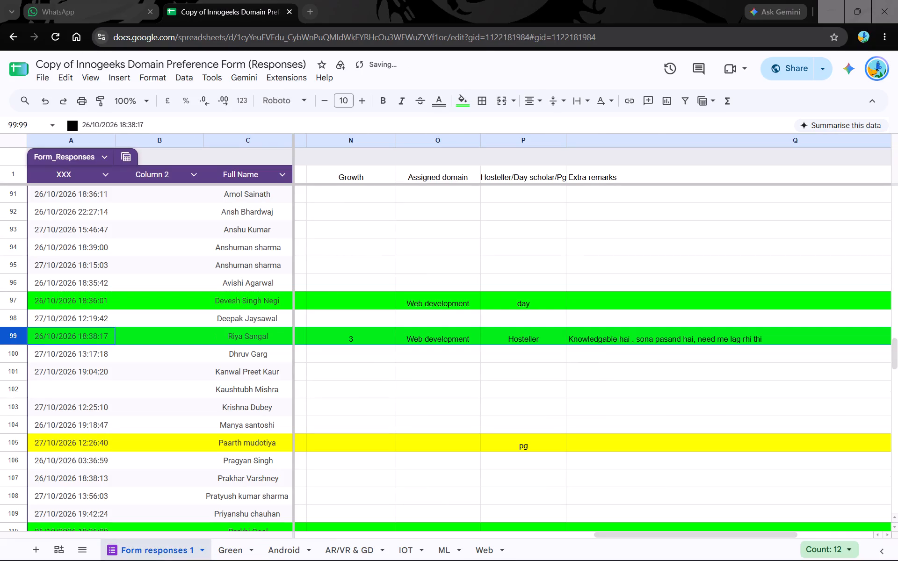
key(ctrl+c)
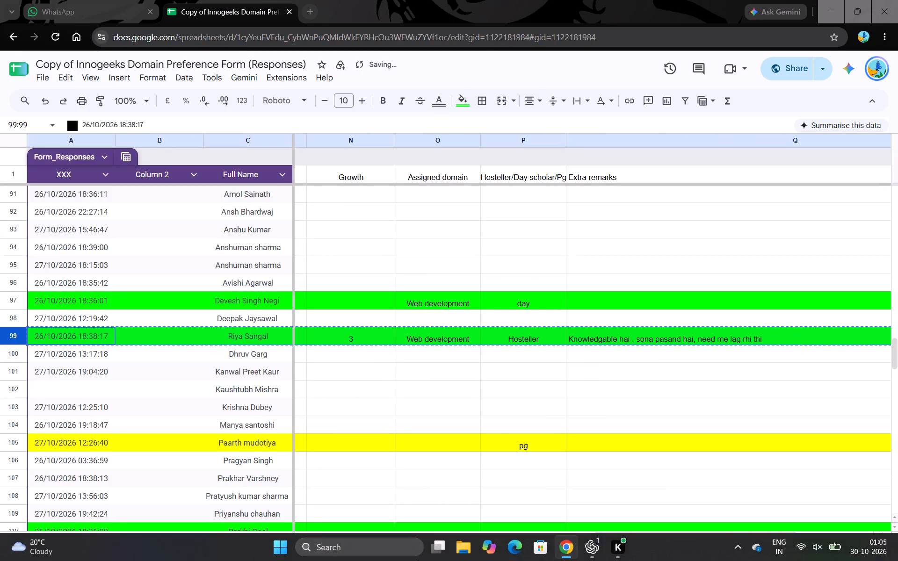
click(485, 554)
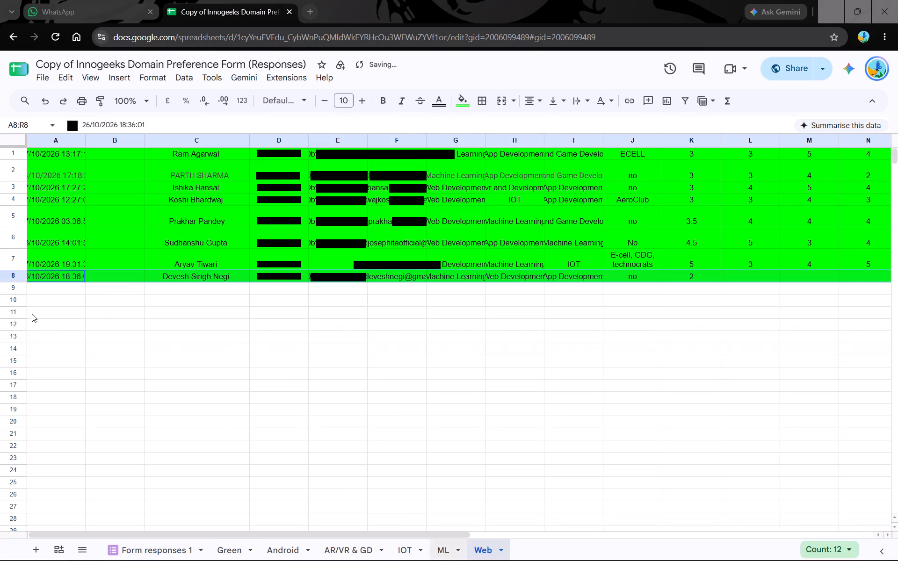
click(10, 288)
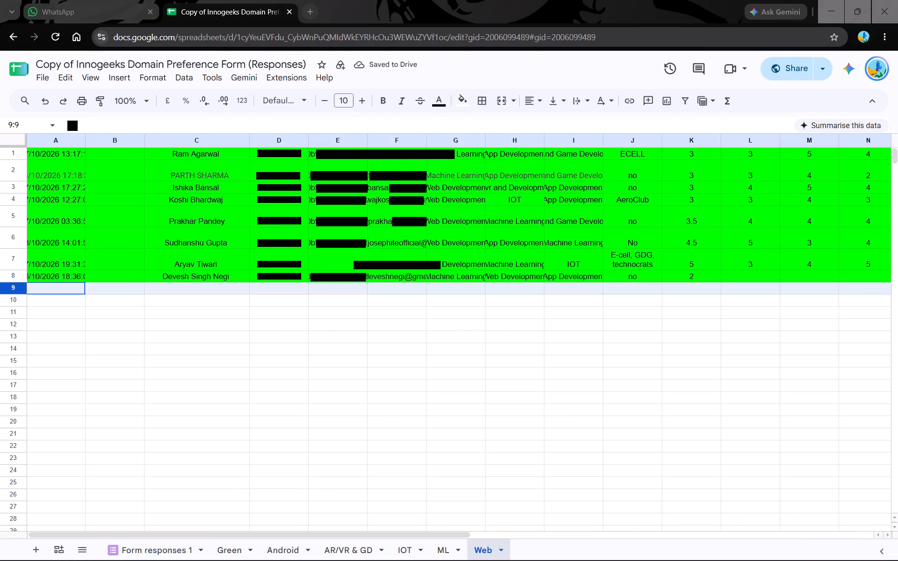
key(ctrl+v)
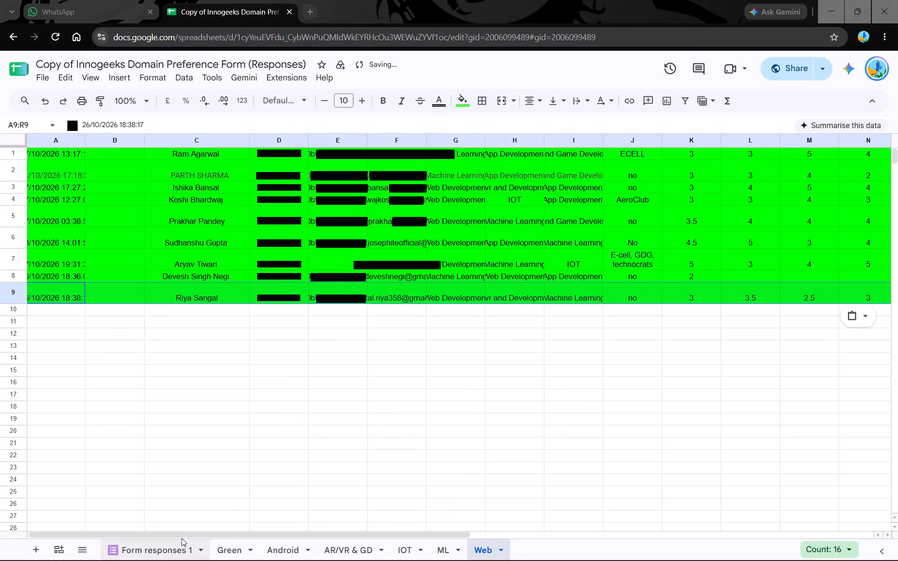
Copy the green web development applicant in row 110 of Form responses 1 into row 10 of the Web sheet.
click(181, 539)
scroll(181, 539, down, 2)
scroll(176, 467, down, 1)
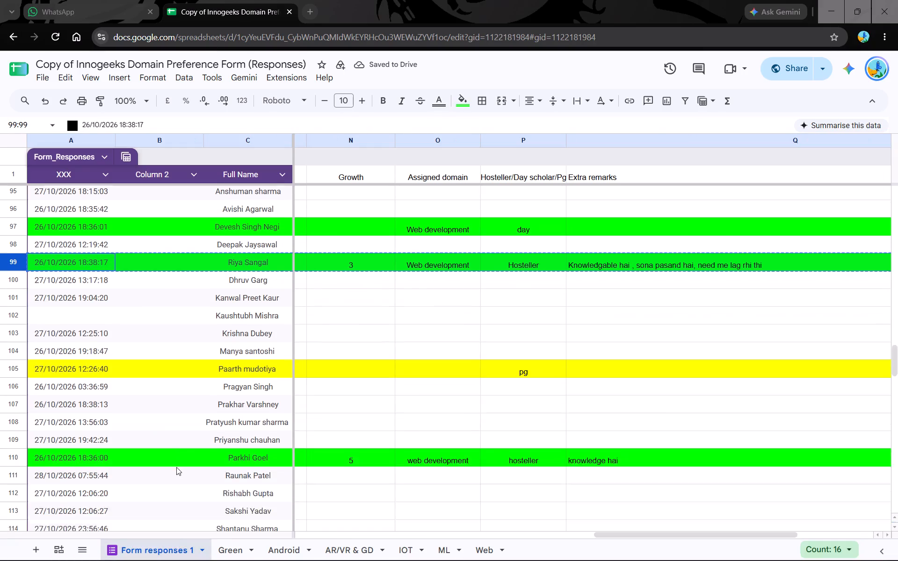
scroll(176, 467, down, 2)
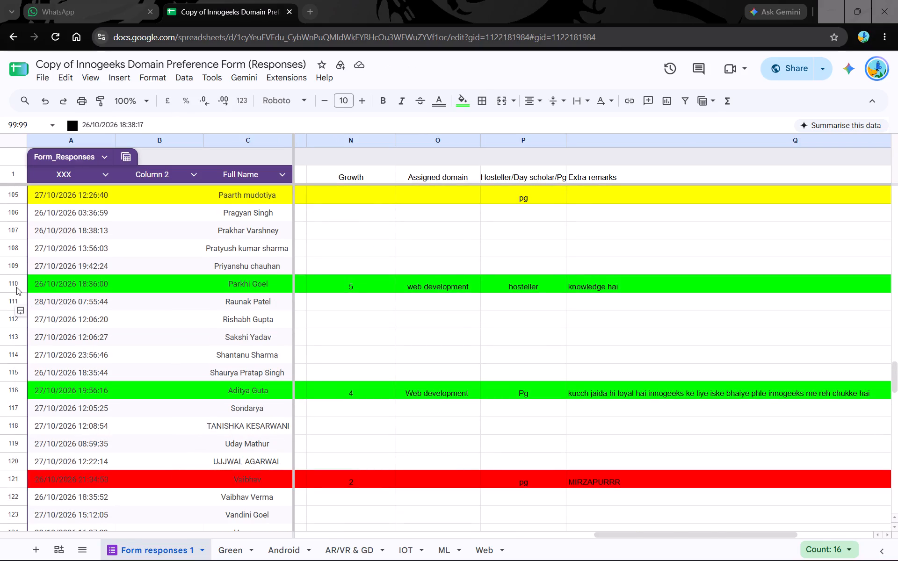
click(15, 286)
key(ctrl+c)
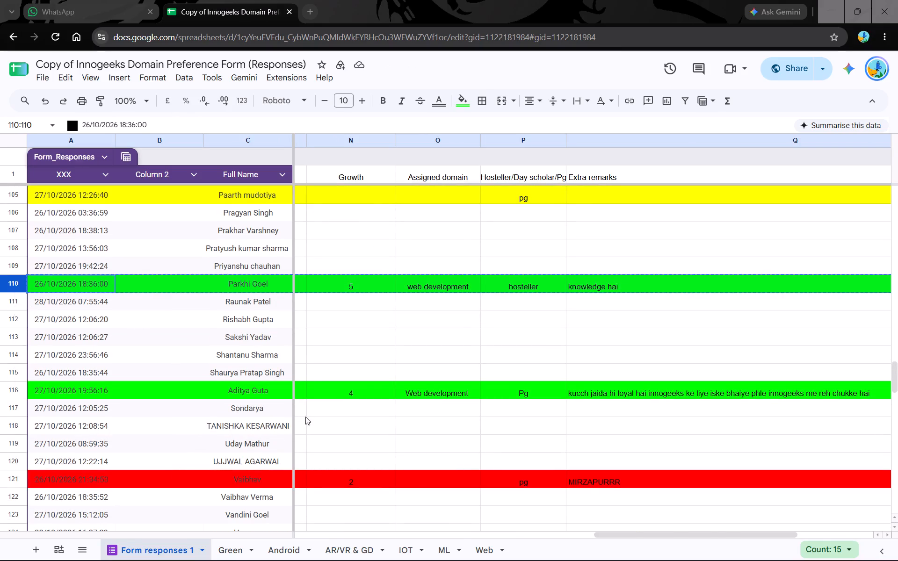
click(481, 539)
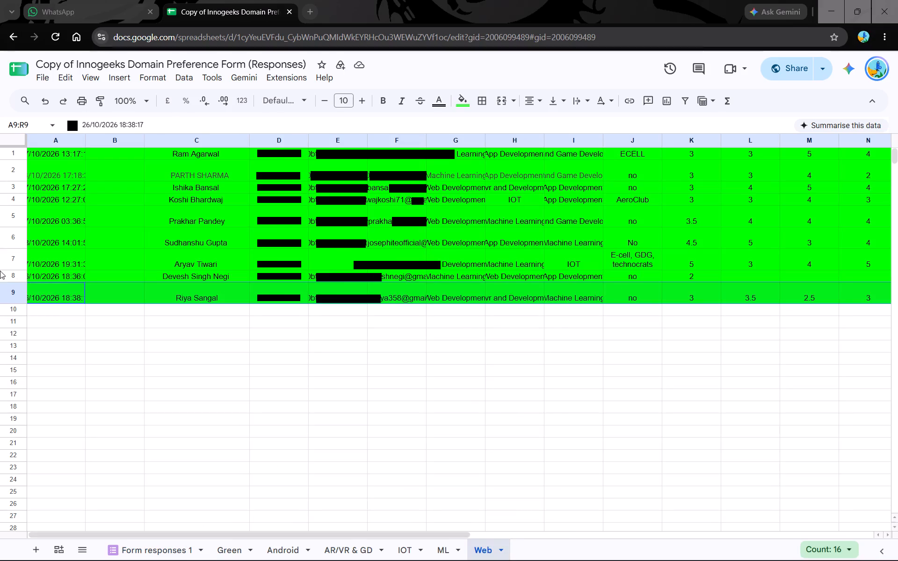
click(16, 312)
key(ctrl+v)
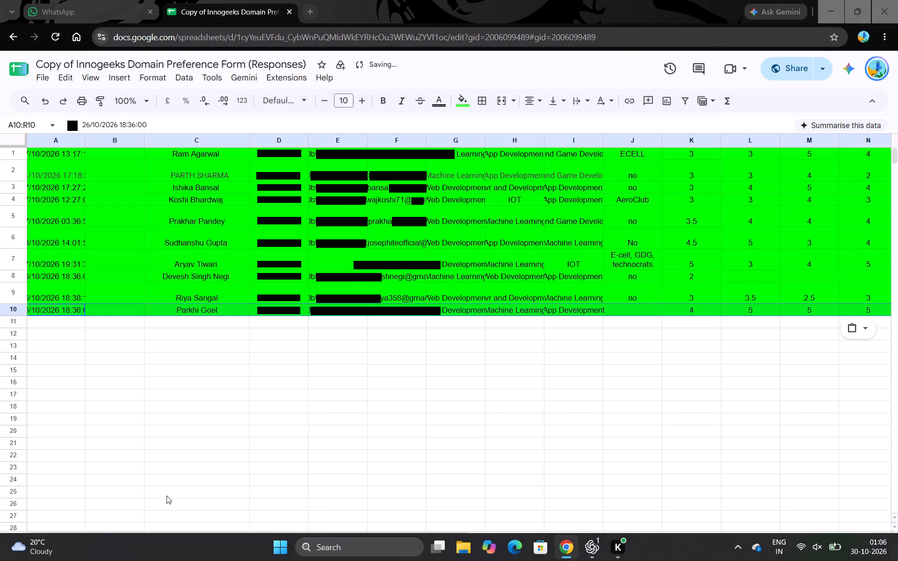
Copy the green Web development applicant in row 116 of Form responses 1 into row 11 of the Web sheet.
click(165, 547)
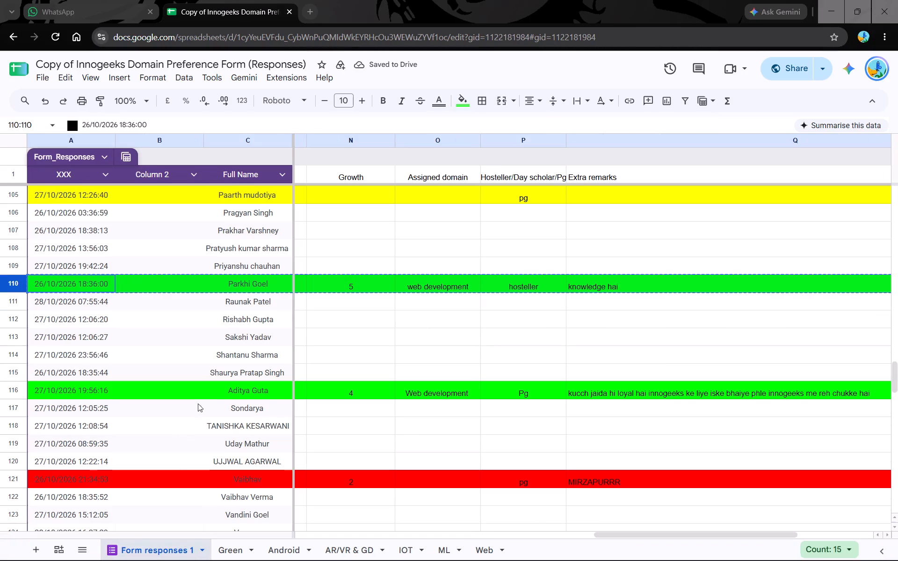
scroll(204, 395, down, 4)
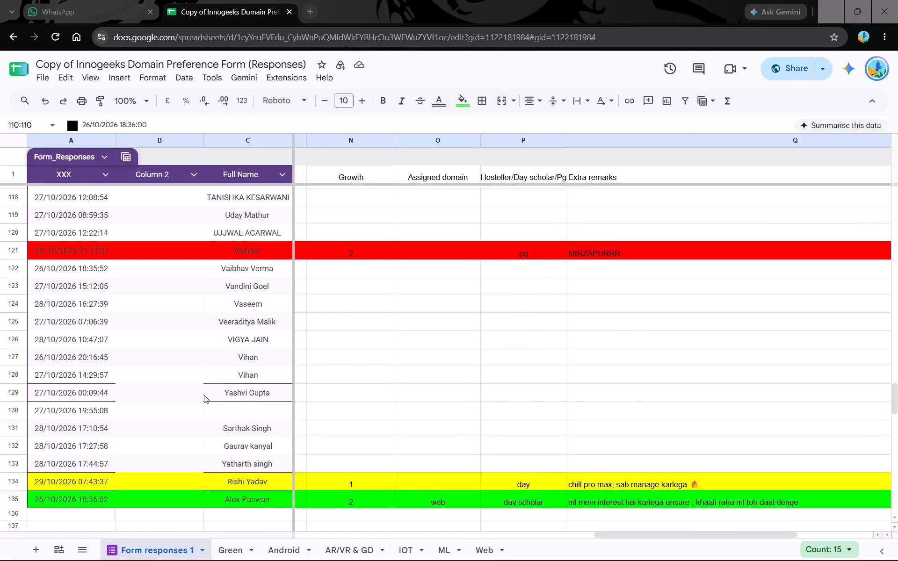
scroll(63, 224, up, 2)
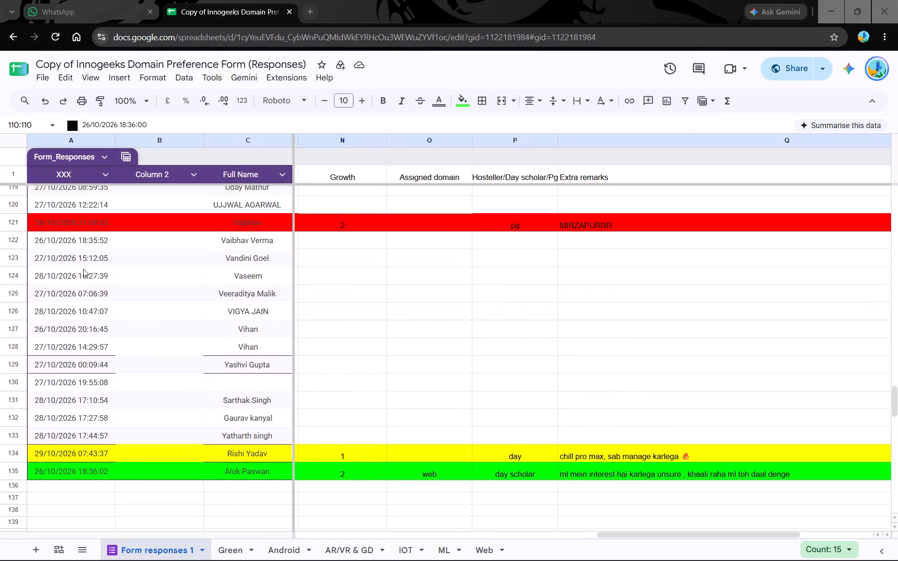
scroll(83, 269, up, 1)
click(11, 220)
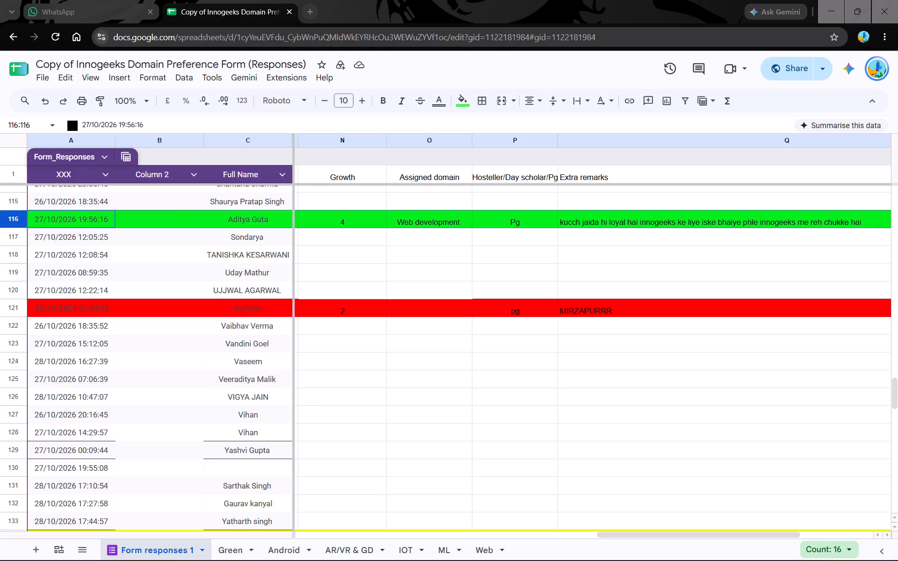
key(ctrl+c)
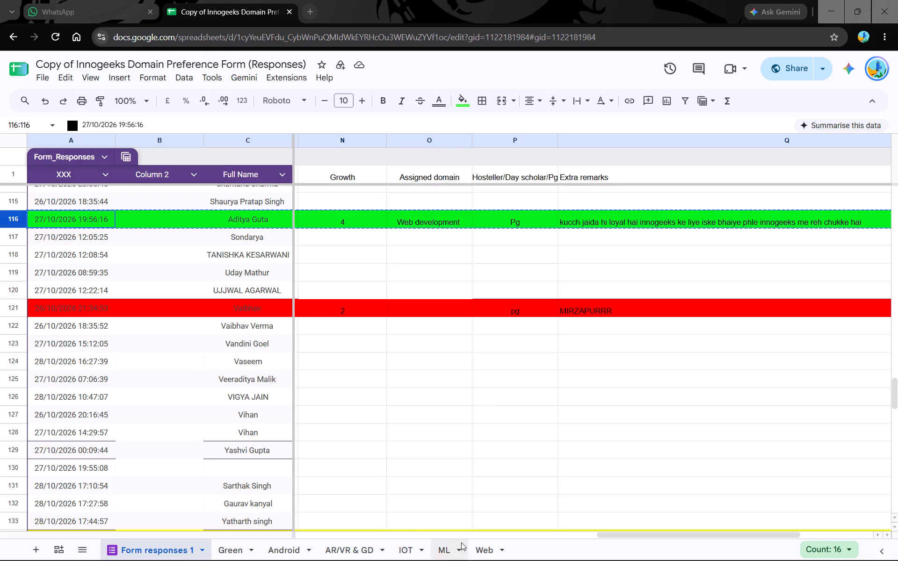
click(473, 546)
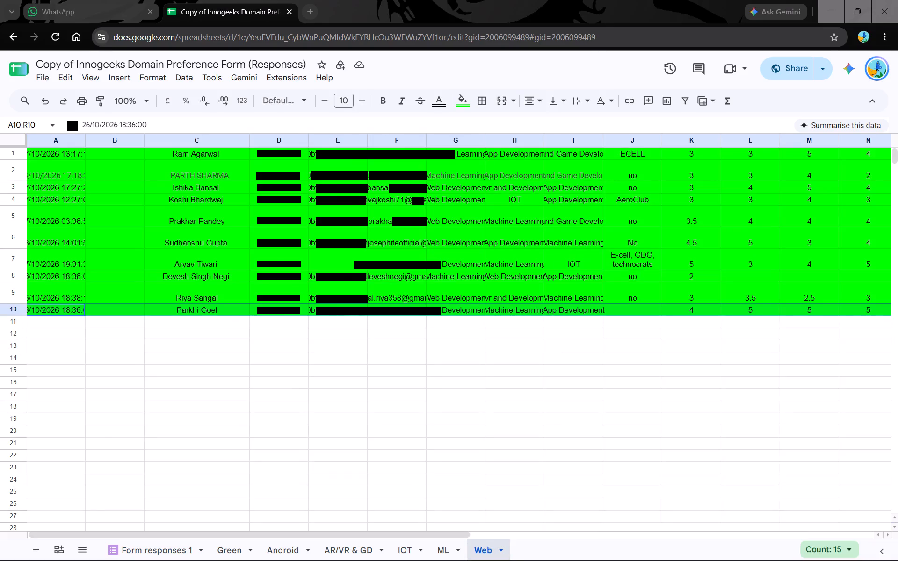
click(16, 323)
key(ctrl+v)
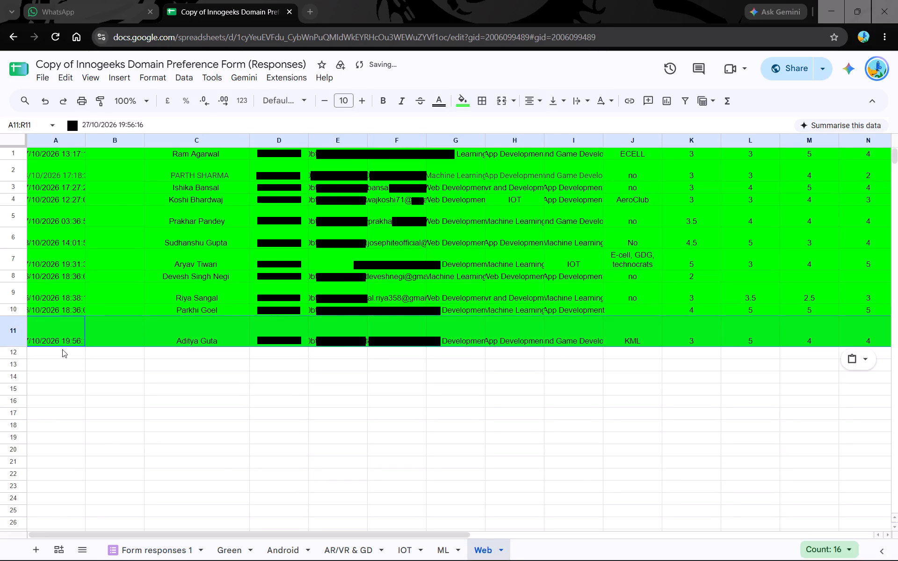
Copy the green web applicant in row 135 of Form responses 1 into row 12 of the Web sheet.
click(171, 554)
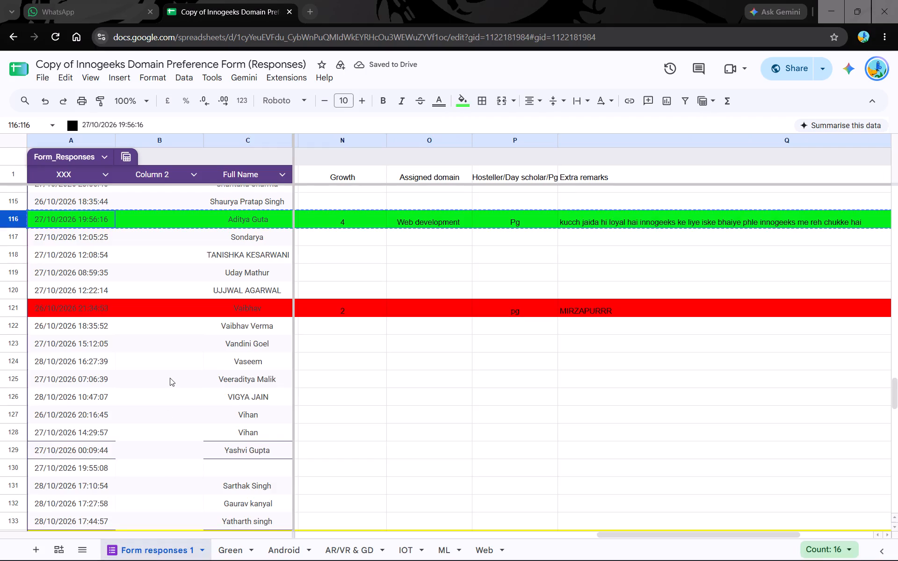
scroll(170, 378, down, 3)
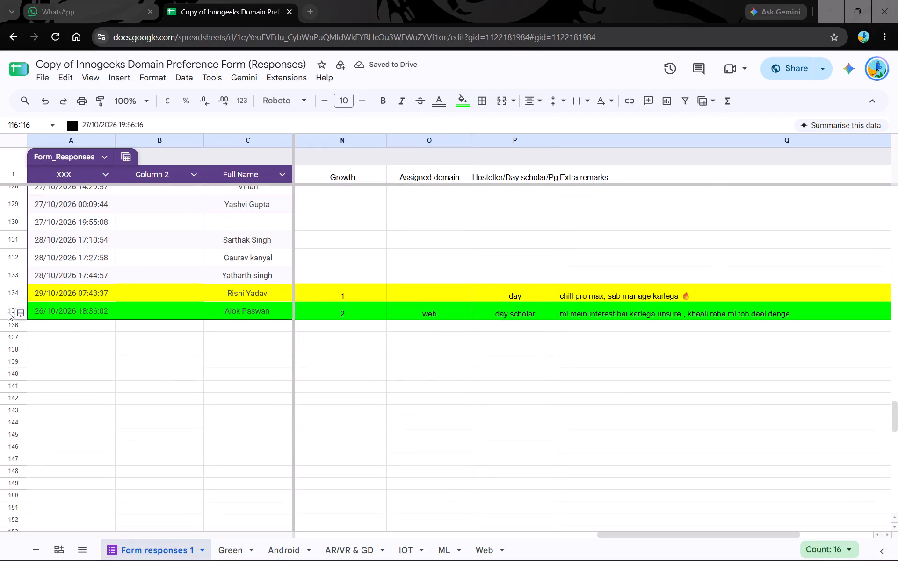
click(8, 312)
key(ctrl+c)
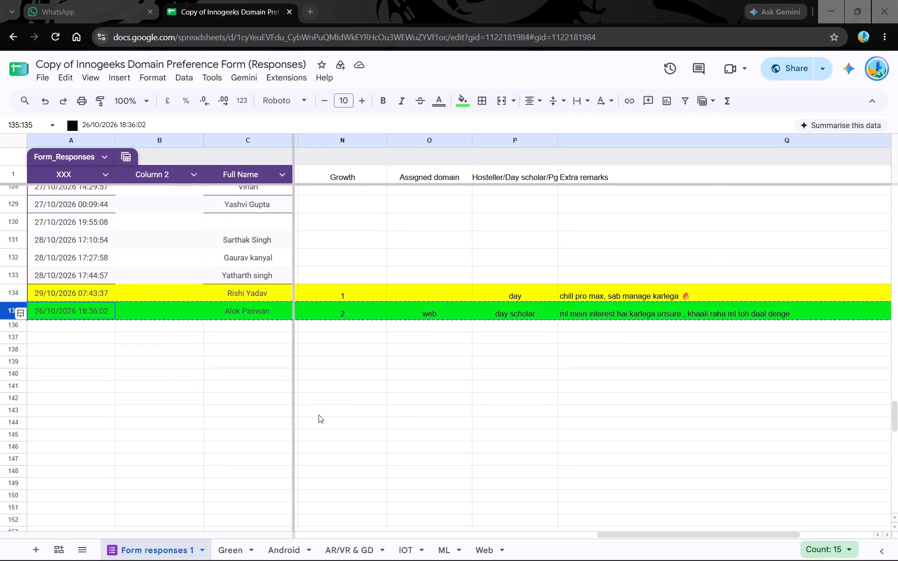
click(484, 539)
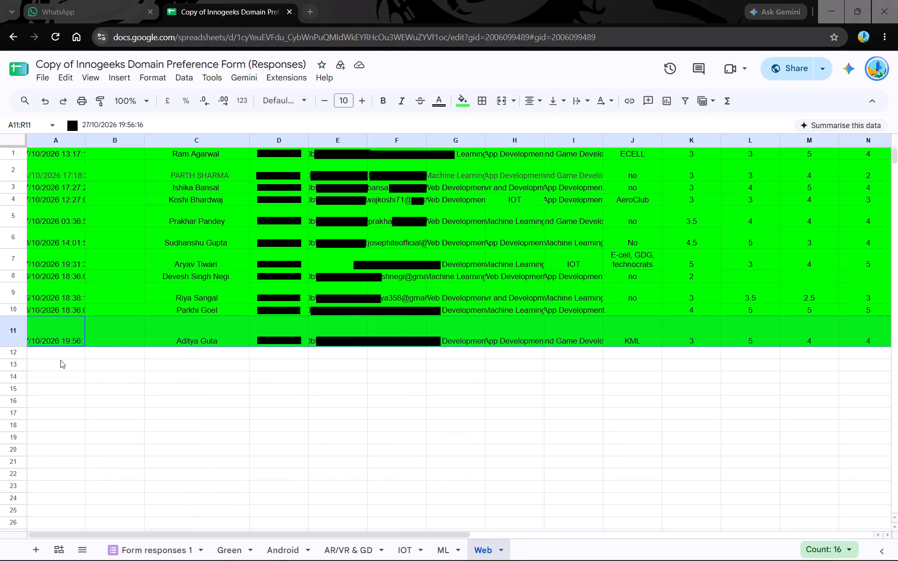
click(21, 350)
key(ctrl+v)
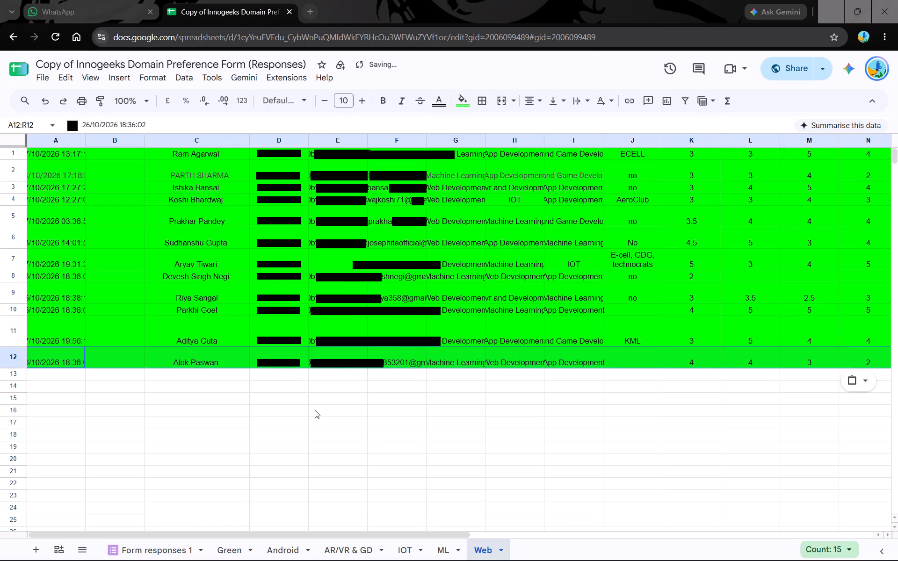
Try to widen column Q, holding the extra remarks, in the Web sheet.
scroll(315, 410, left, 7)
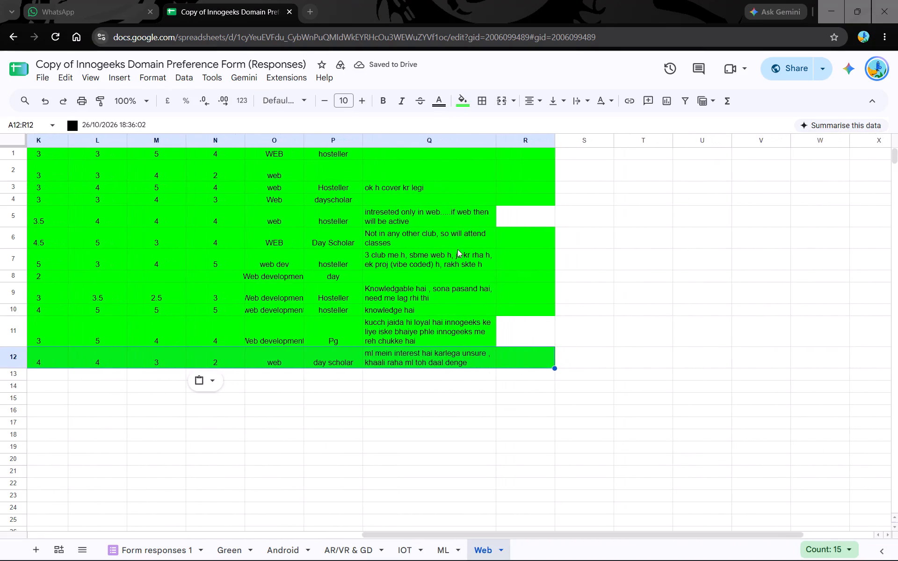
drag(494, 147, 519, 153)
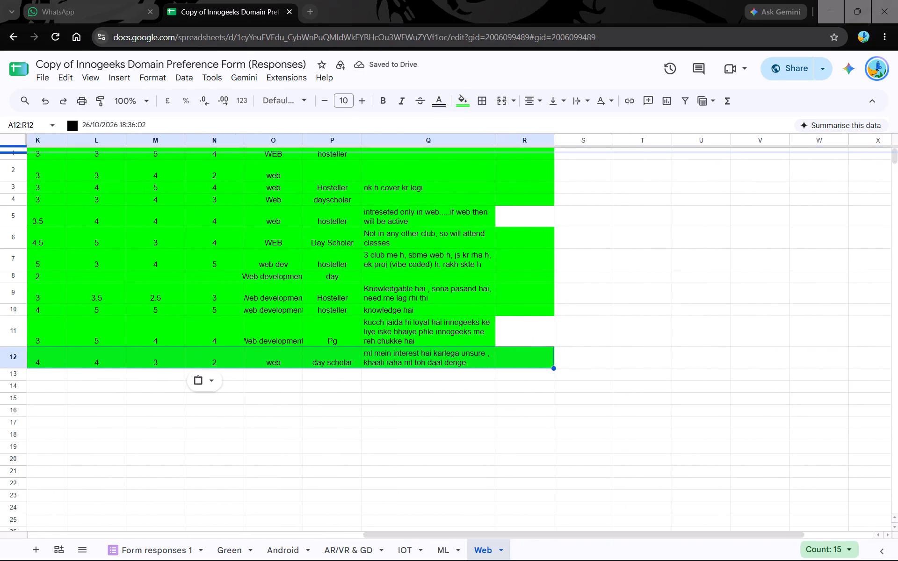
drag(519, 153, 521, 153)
Reduce the height of row 11 in the Web sheet to about one text line.
scroll(0, 312, right, 7)
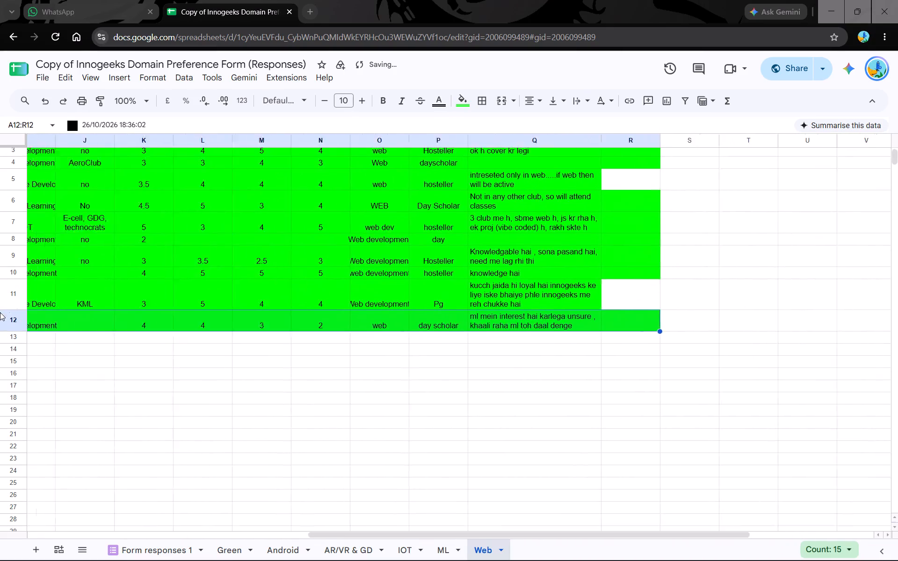
scroll(0, 312, right, 5)
drag(11, 302, 14, 290)
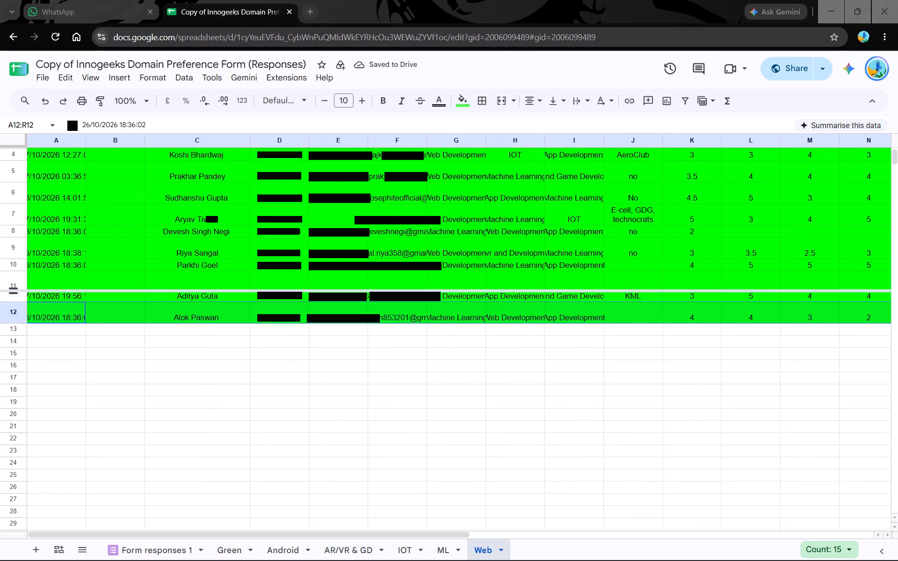
drag(14, 290, 16, 284)
Review the applicant rows in the Web sheet and look through the ML, IOT, AR/VR & GD, Android and Green sheets.
scroll(162, 288, up, 1)
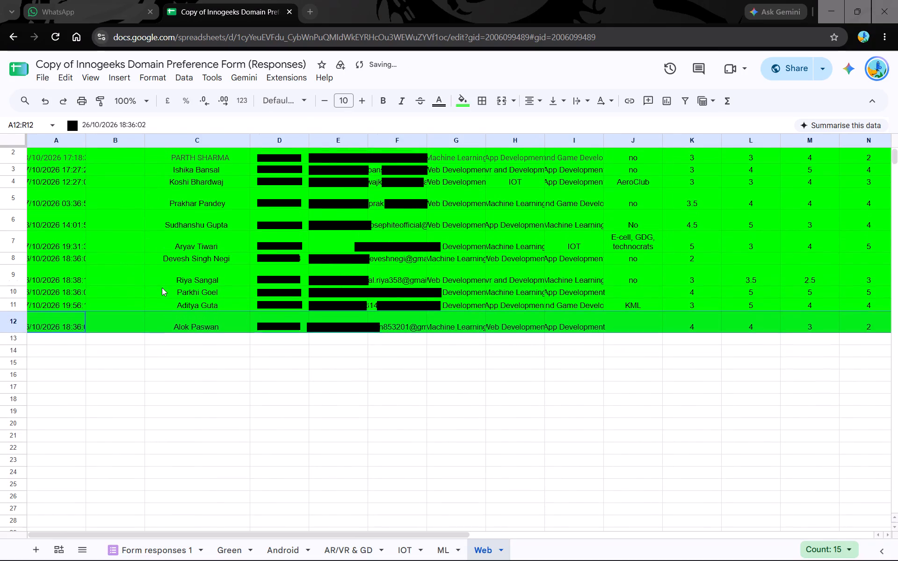
scroll(162, 288, up, 1)
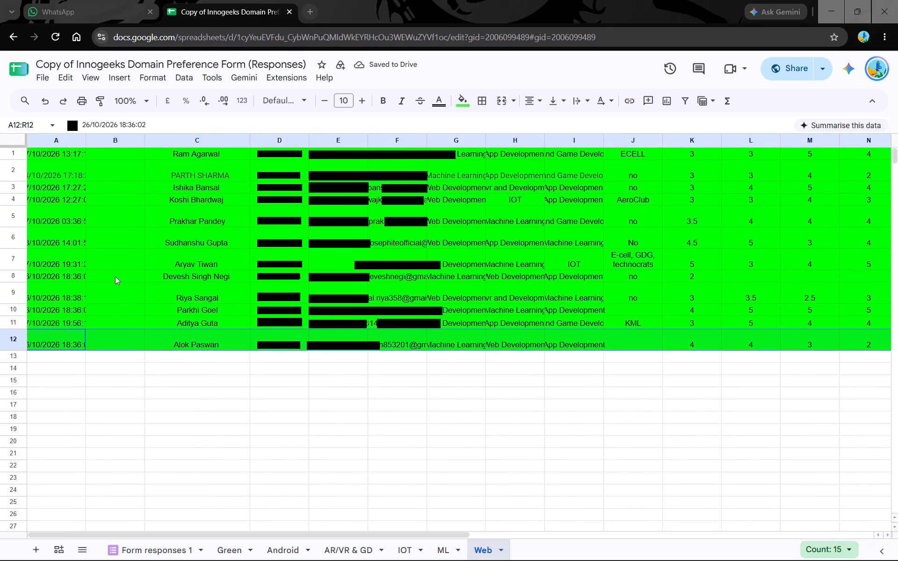
scroll(115, 276, up, 2)
scroll(291, 263, left, 4)
scroll(291, 263, right, 6)
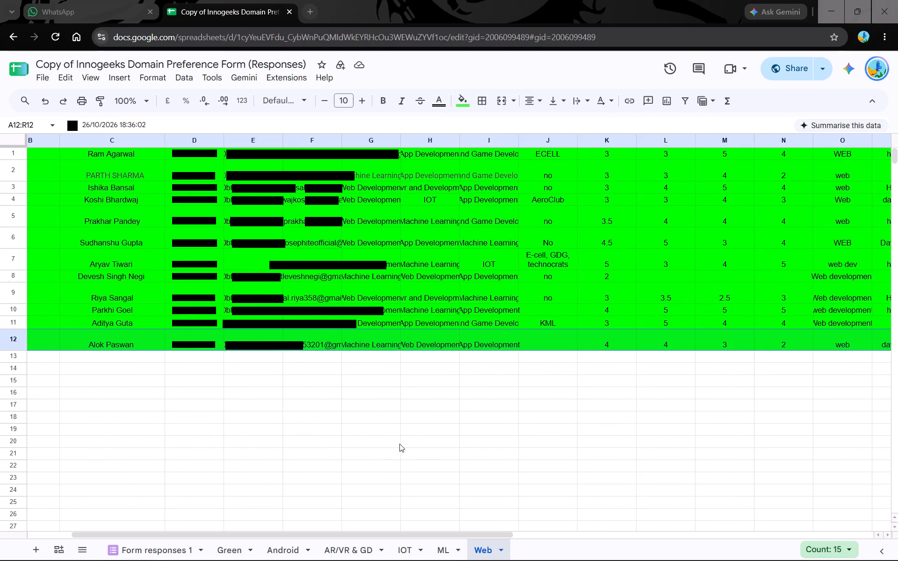
click(446, 553)
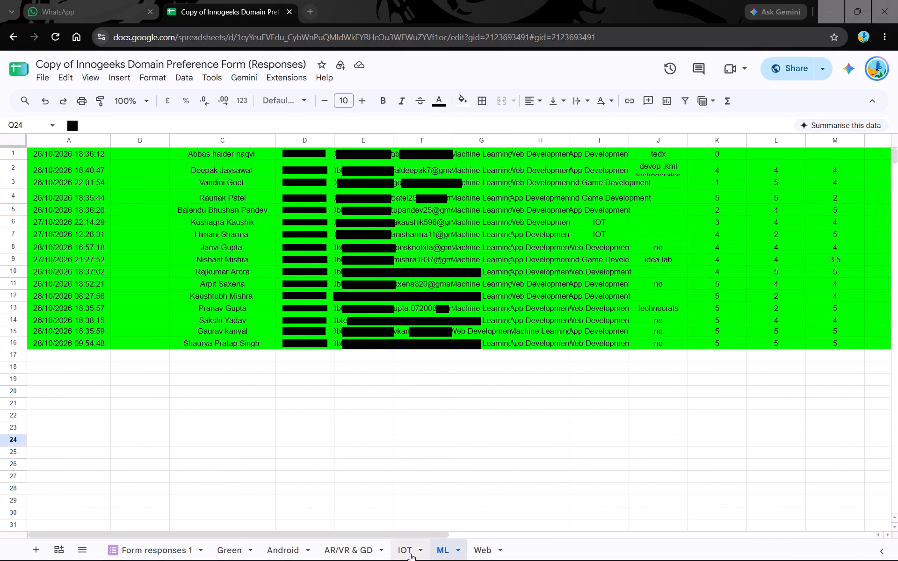
click(409, 554)
click(367, 552)
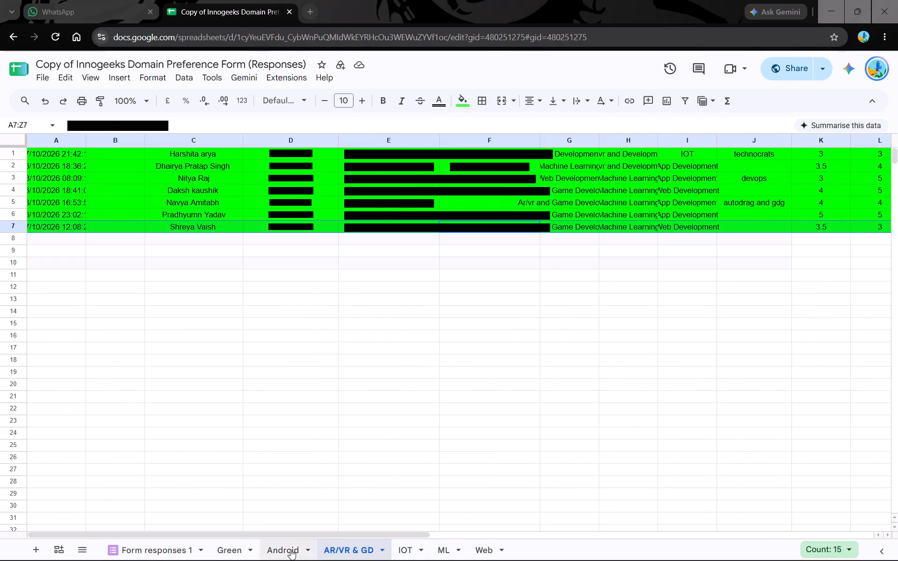
click(288, 549)
click(239, 545)
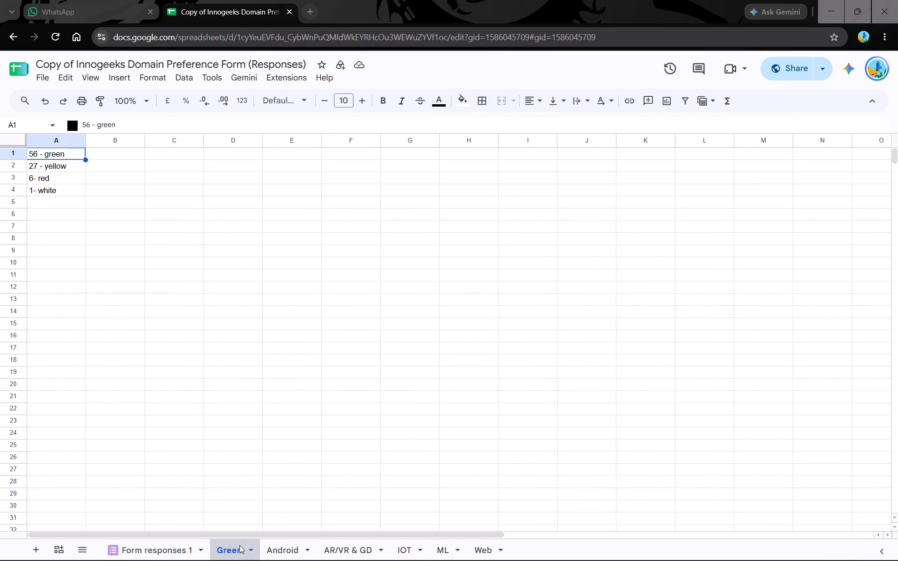
click(281, 557)
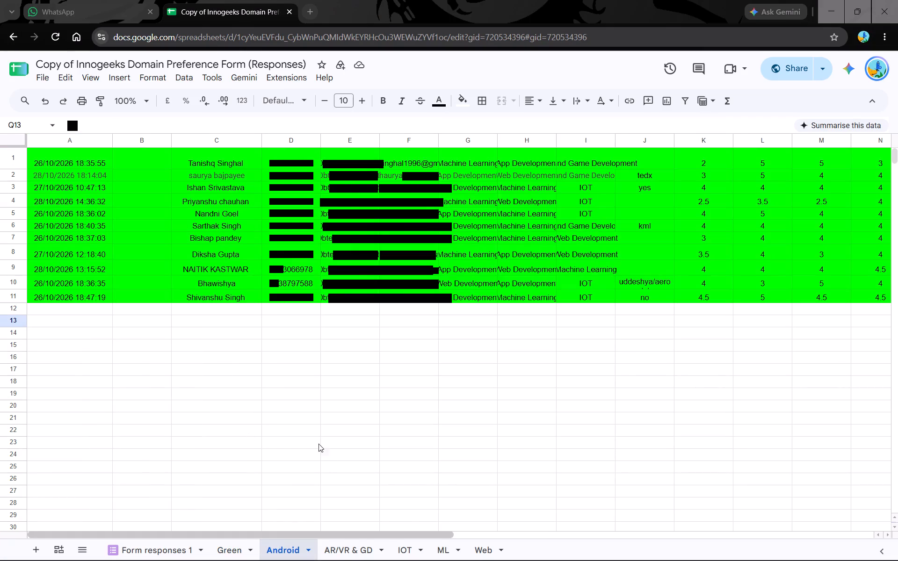
Review the copied applicant rows in the AR/VR & GD, IOT, ML and Web sheets, checking across the Web sheet's columns.
click(341, 548)
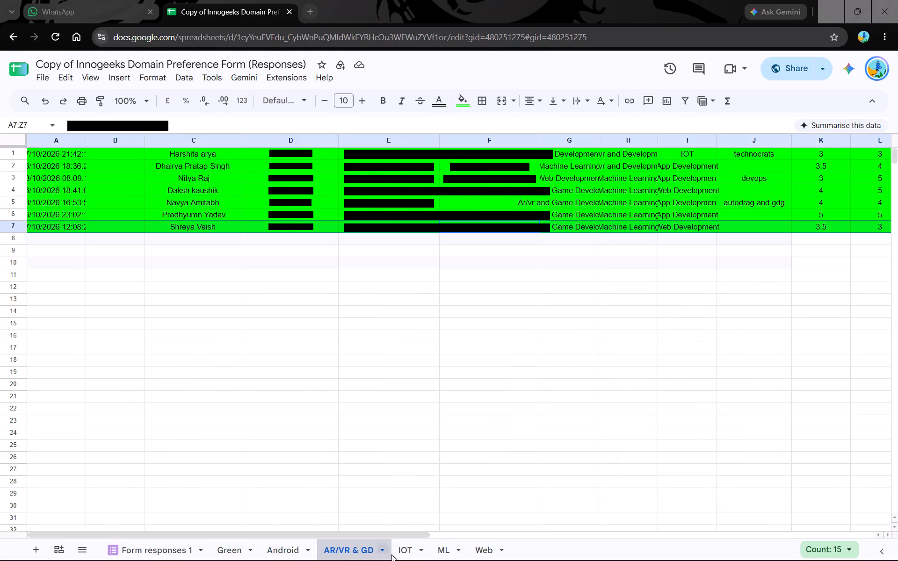
click(407, 553)
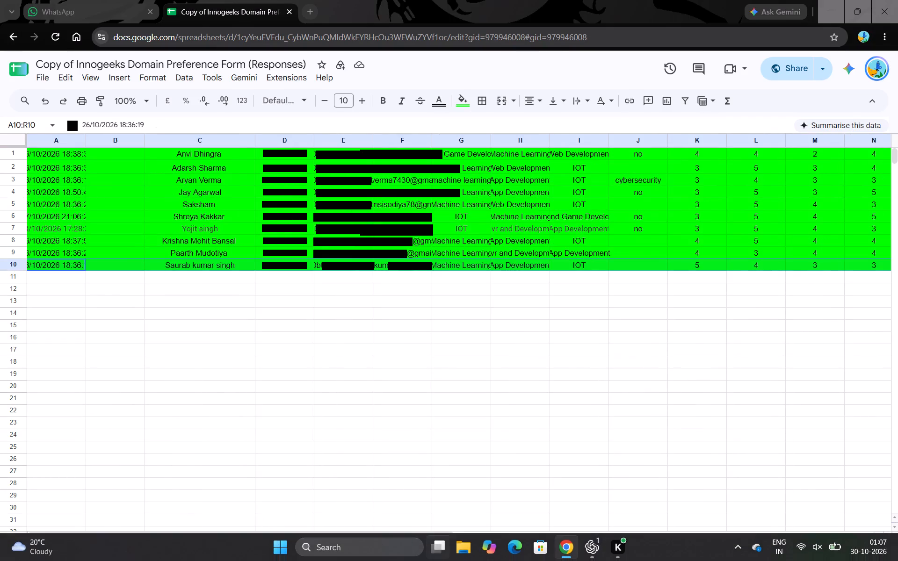
click(450, 545)
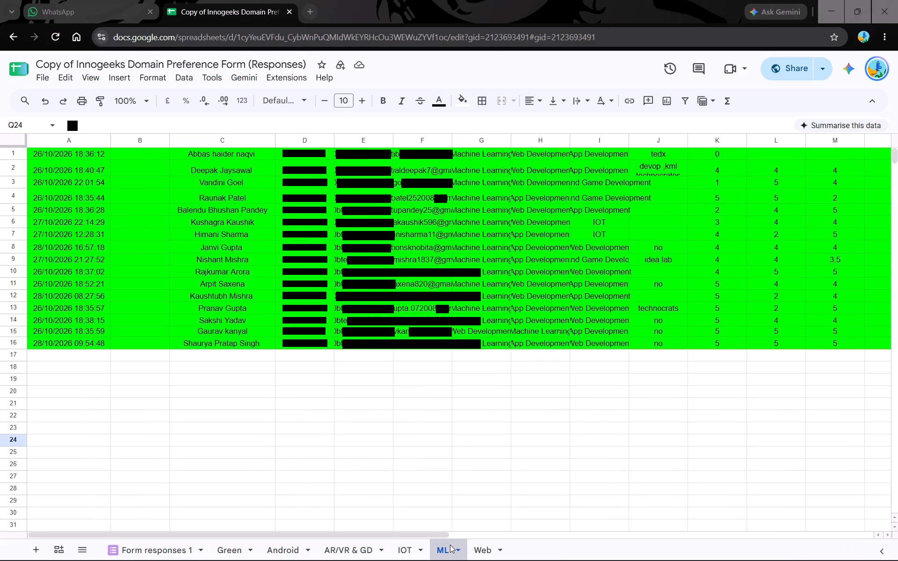
click(477, 554)
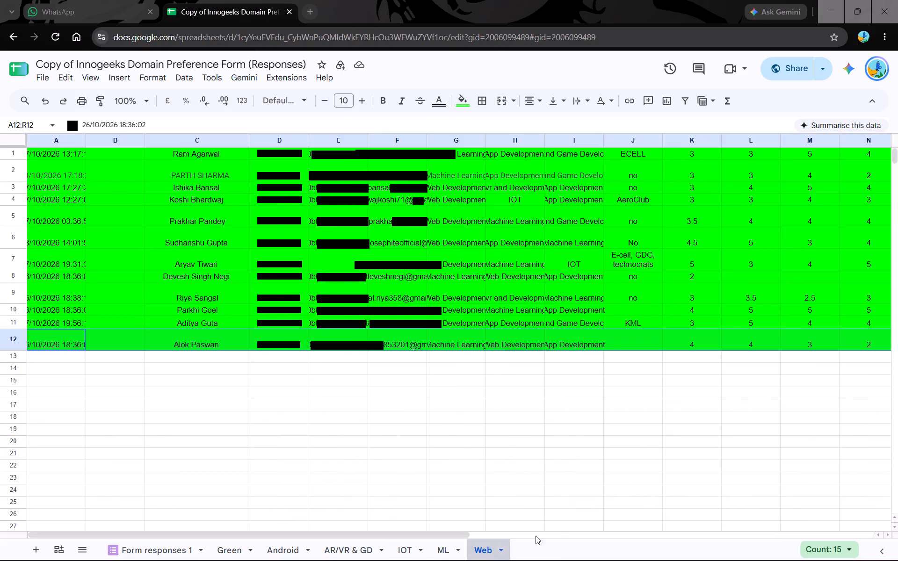
scroll(554, 515, up, 1)
scroll(554, 515, left, 5)
scroll(554, 515, right, 7)
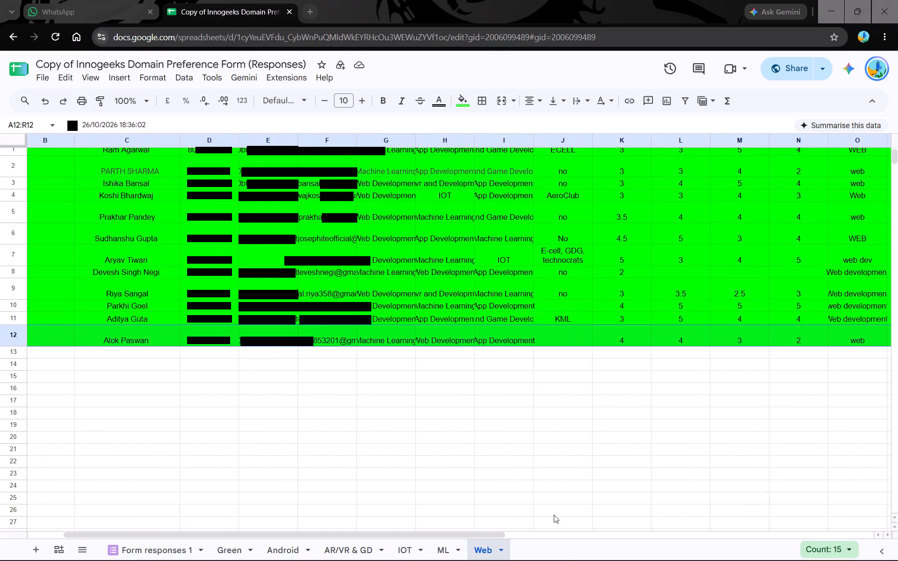
scroll(391, 389, left, 4)
scroll(391, 389, right, 5)
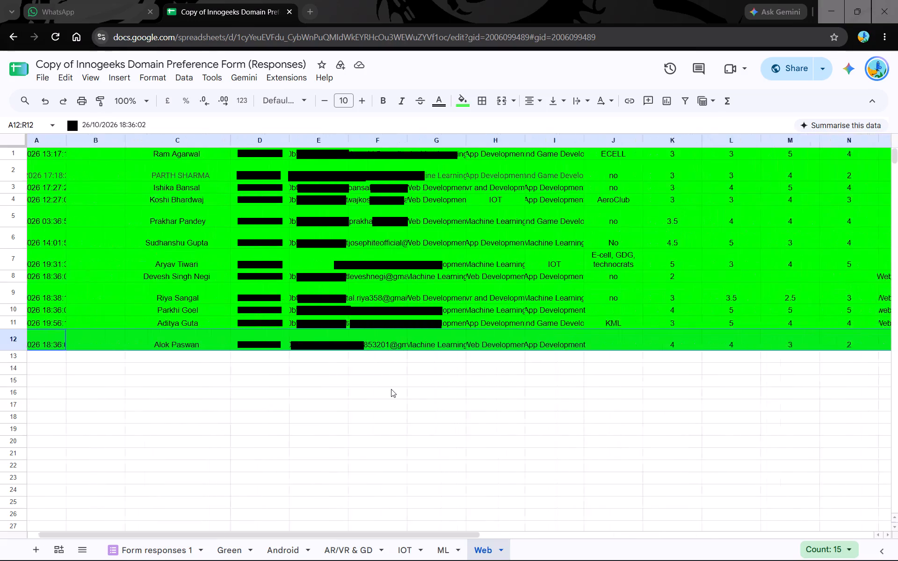
Review the colour-coded applicant rows in the Form responses 1 sheet, checking their growth ratings, assigned domains and extra remarks.
scroll(391, 389, right, 3)
click(170, 553)
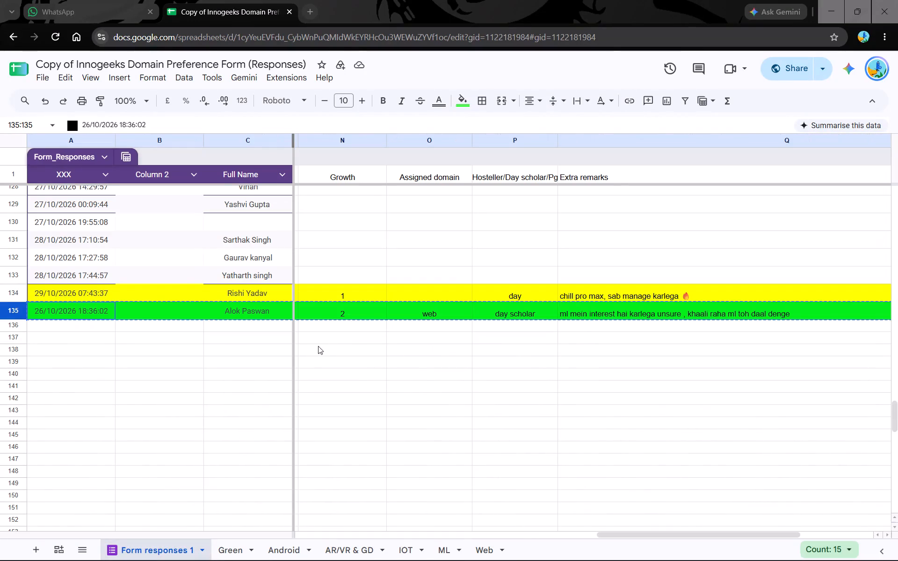
click(334, 329)
scroll(334, 329, up, 11)
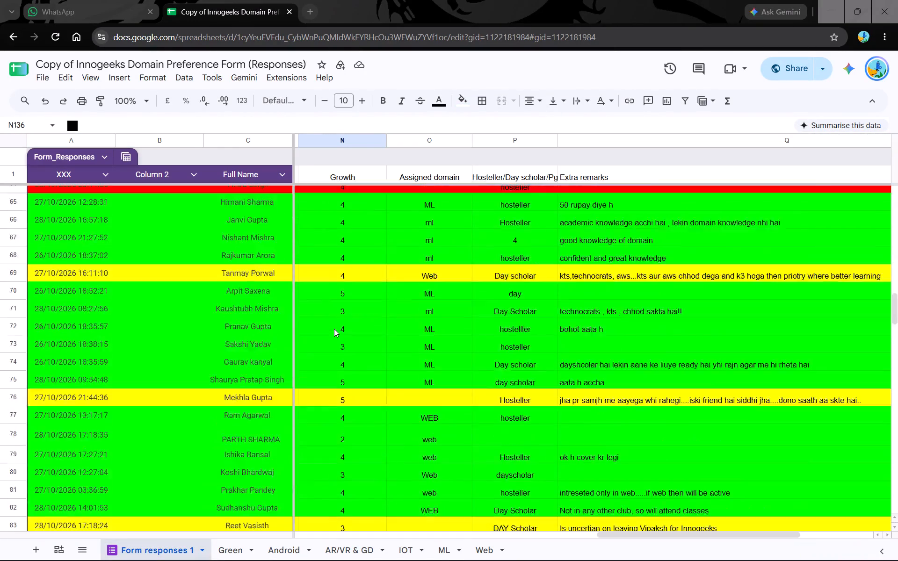
scroll(334, 329, up, 7)
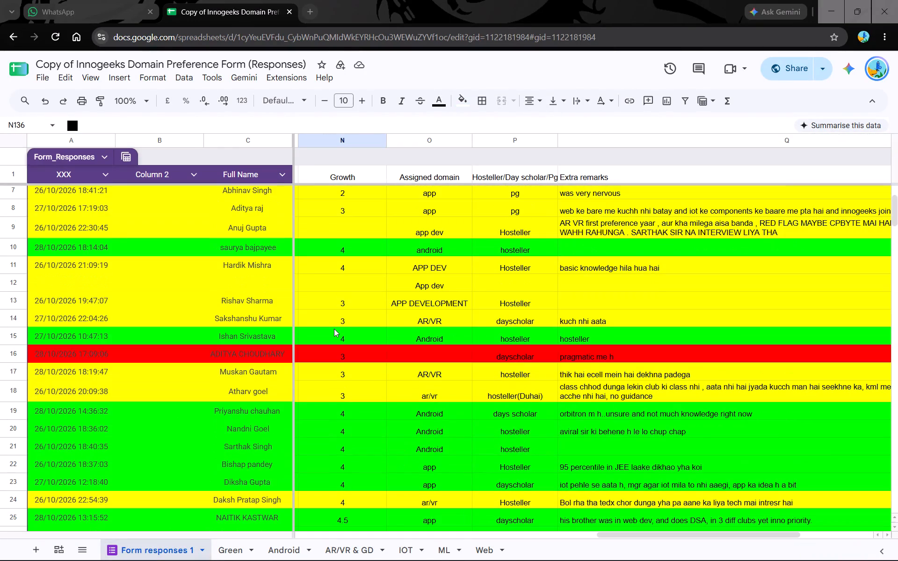
key(ctrl+s)
scroll(334, 329, down, 2)
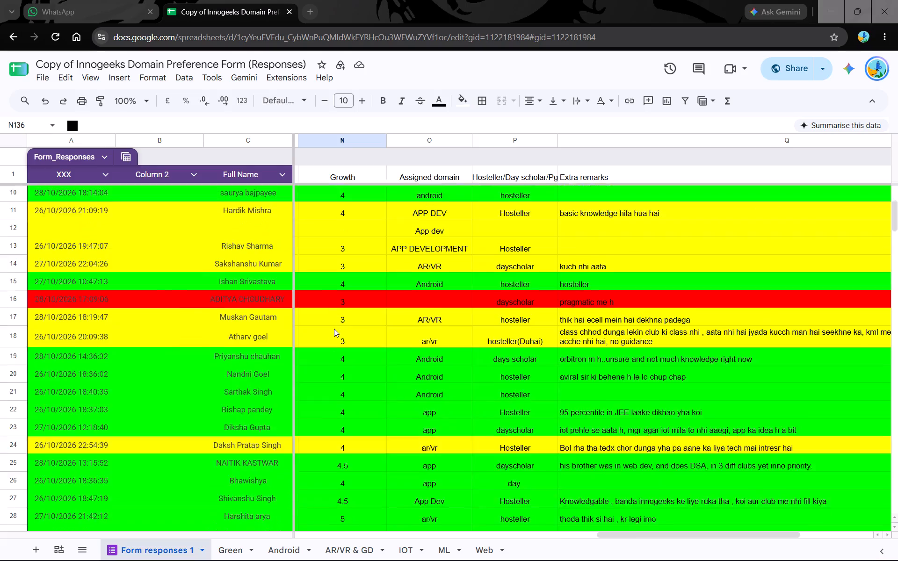
scroll(334, 329, down, 4)
scroll(334, 329, up, 3)
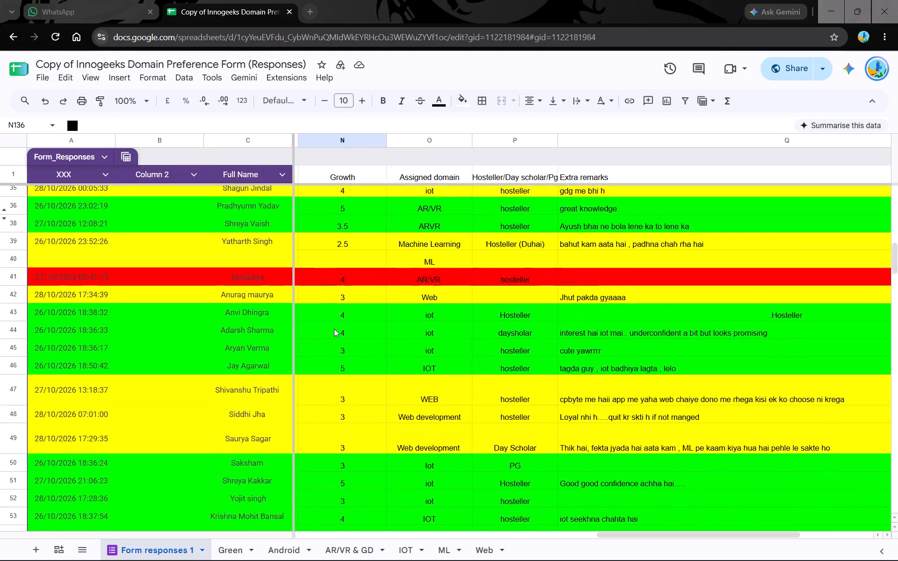
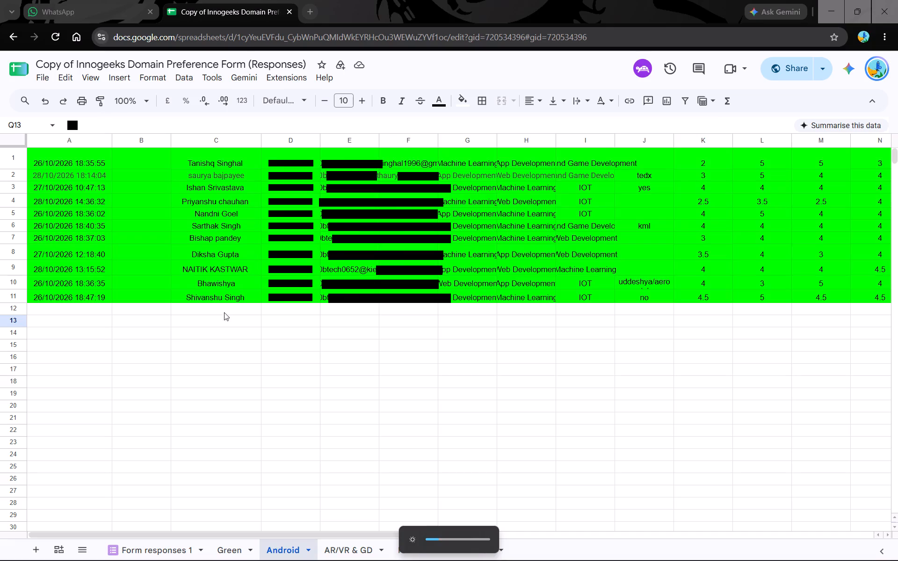
Open the Green sheet to check the applicant tally by colour.
click(231, 545)
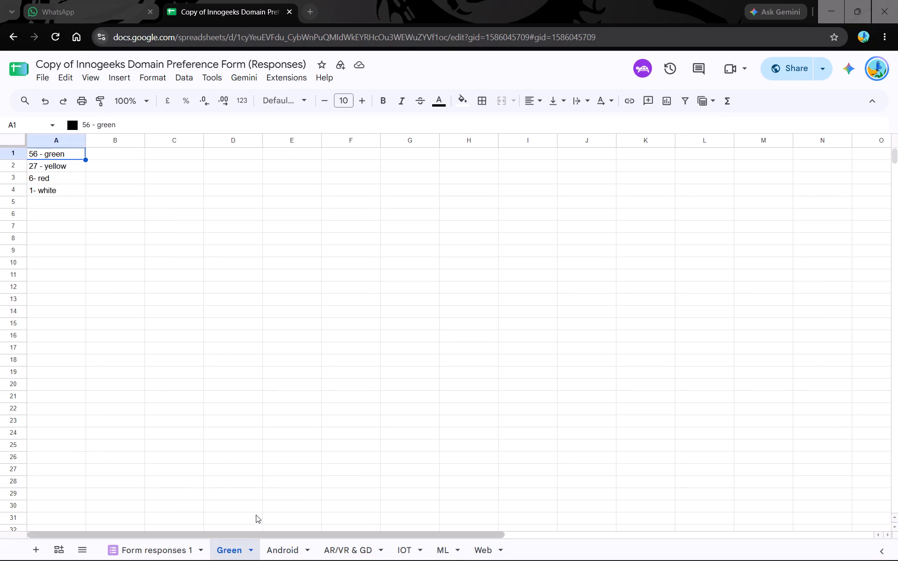
Review the copied applicant rows in the Android, AR/VR & GD, IOT, ML and Web sheets, going back through them to the Green sheet.
click(292, 546)
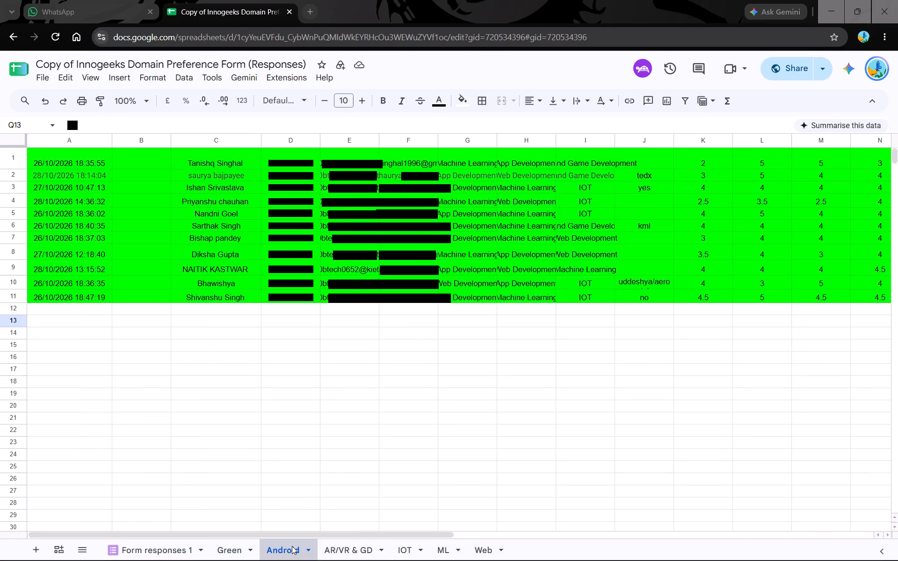
click(352, 545)
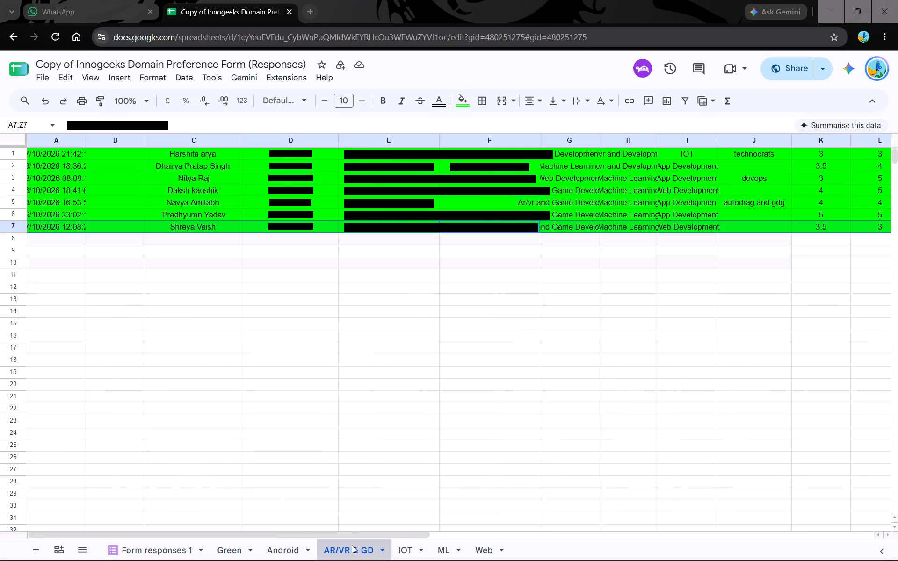
click(406, 540)
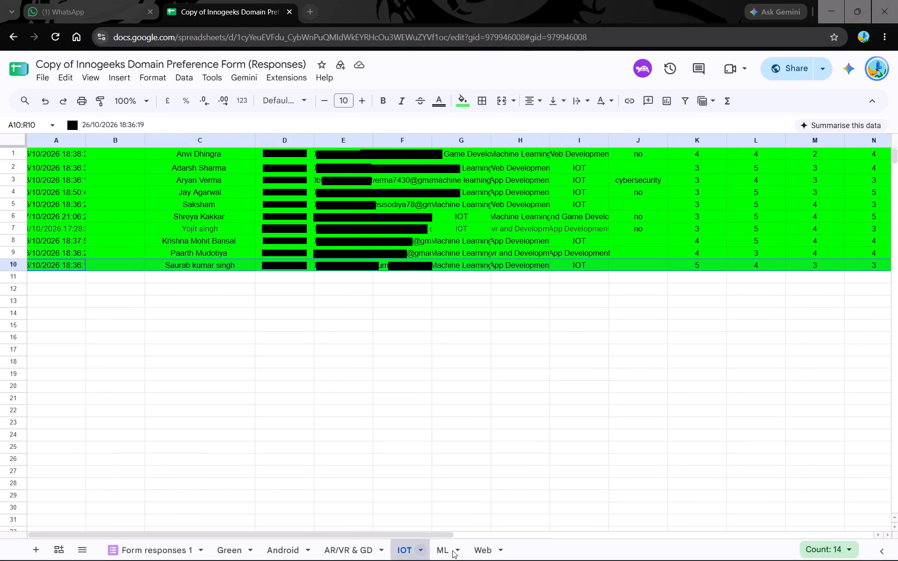
click(452, 550)
click(492, 554)
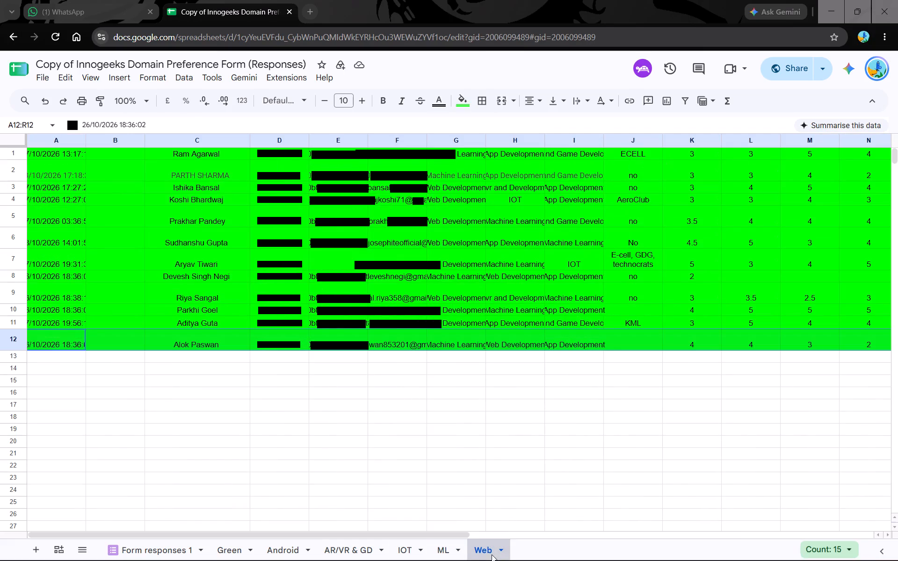
click(444, 553)
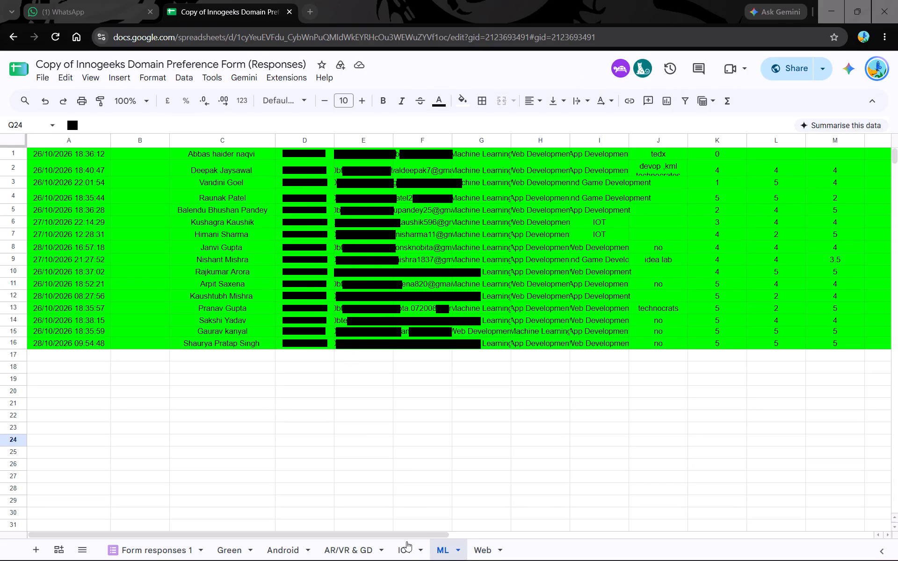
click(407, 558)
click(366, 556)
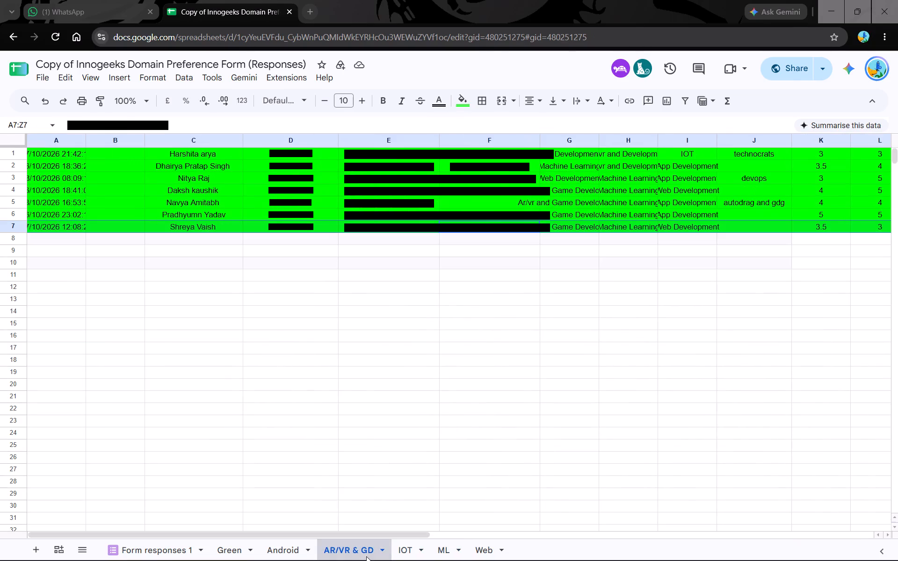
click(288, 555)
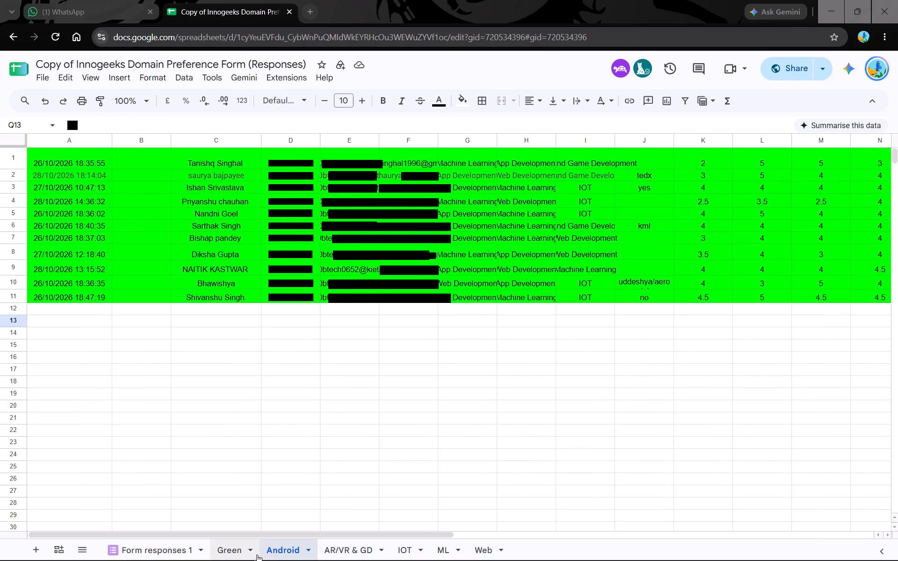
click(239, 552)
Check the applicant rows once more from the Android sheet through AR/VR & GD, IOT and ML to the Web sheet.
click(301, 548)
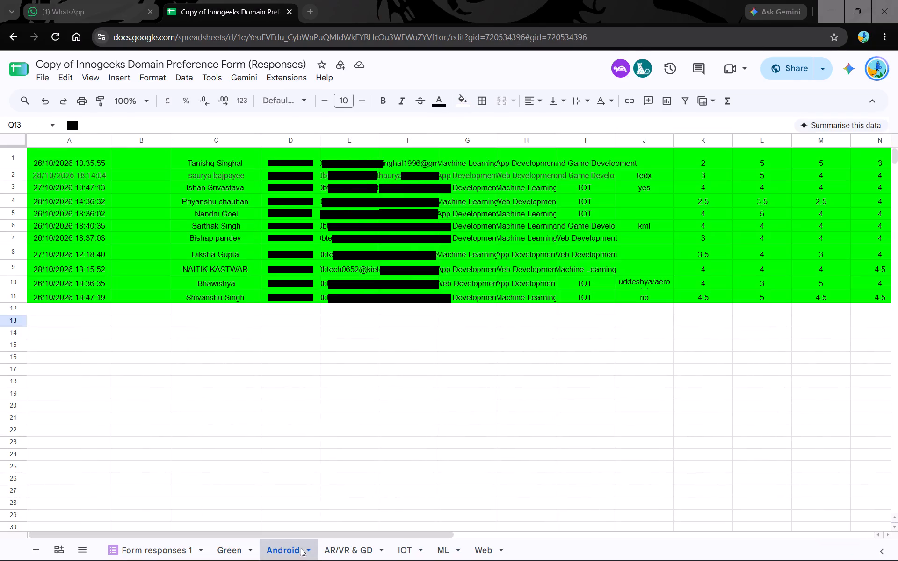
click(343, 548)
click(404, 546)
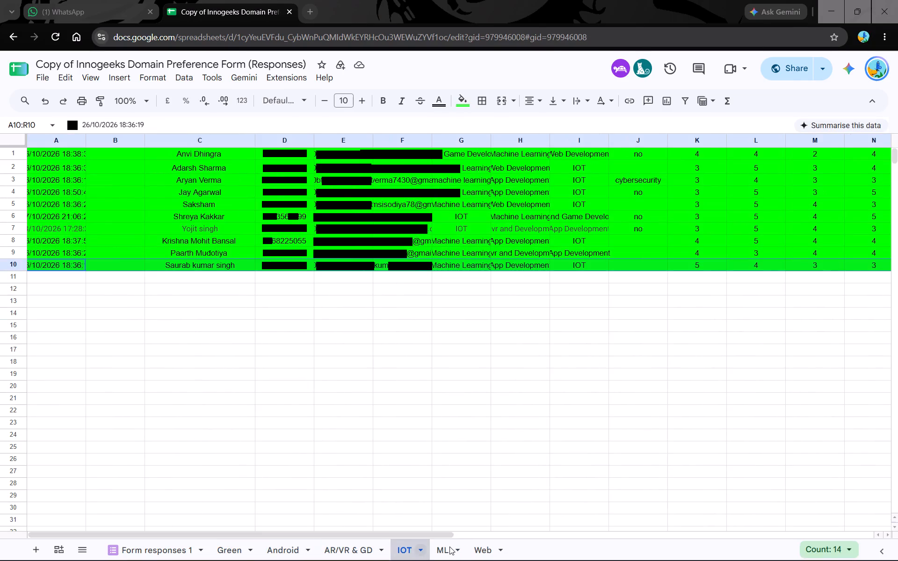
click(449, 547)
click(482, 547)
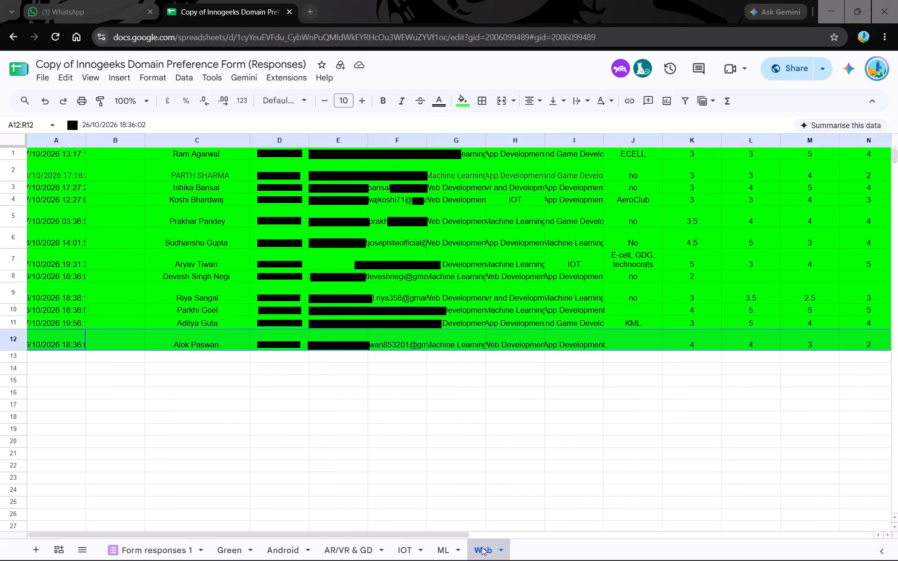
scroll(459, 482, left, 3)
scroll(459, 482, right, 5)
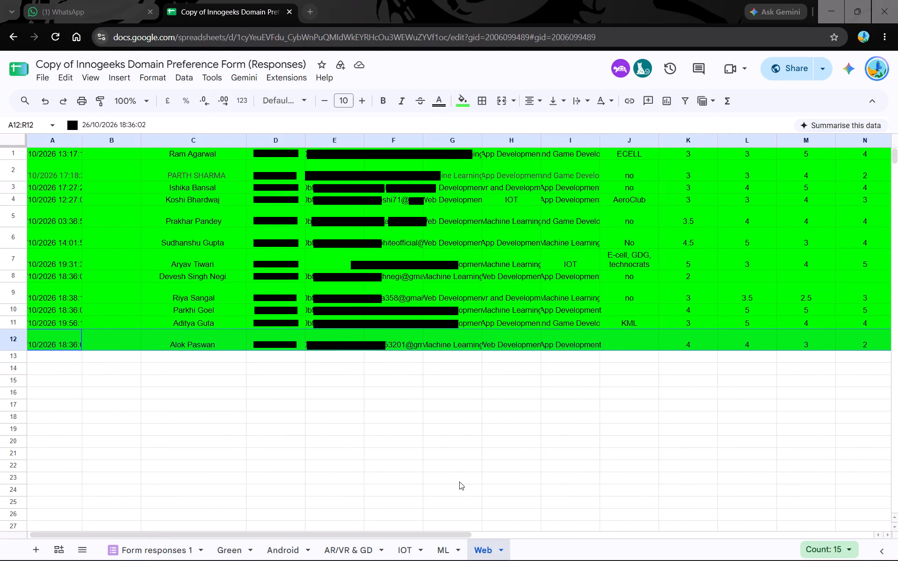
click(293, 546)
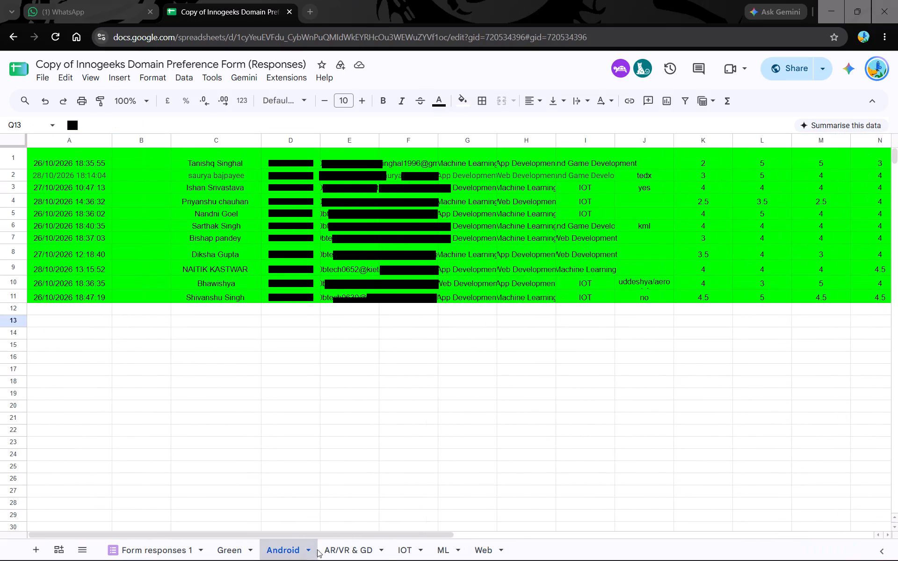
click(341, 554)
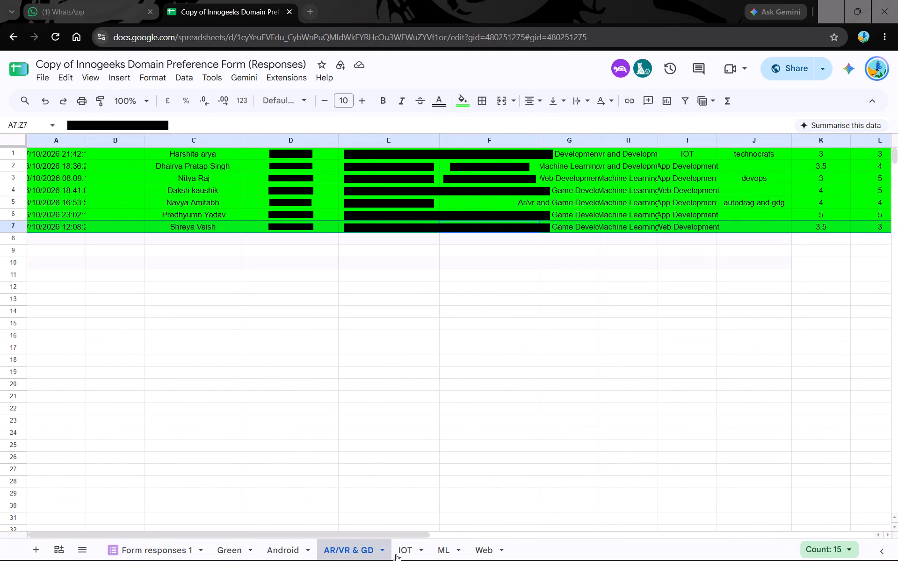
click(396, 554)
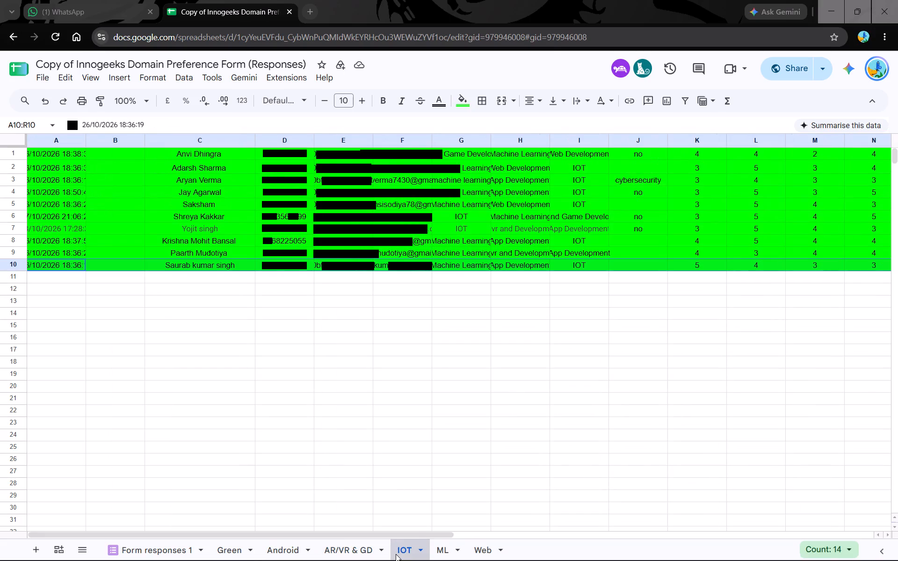
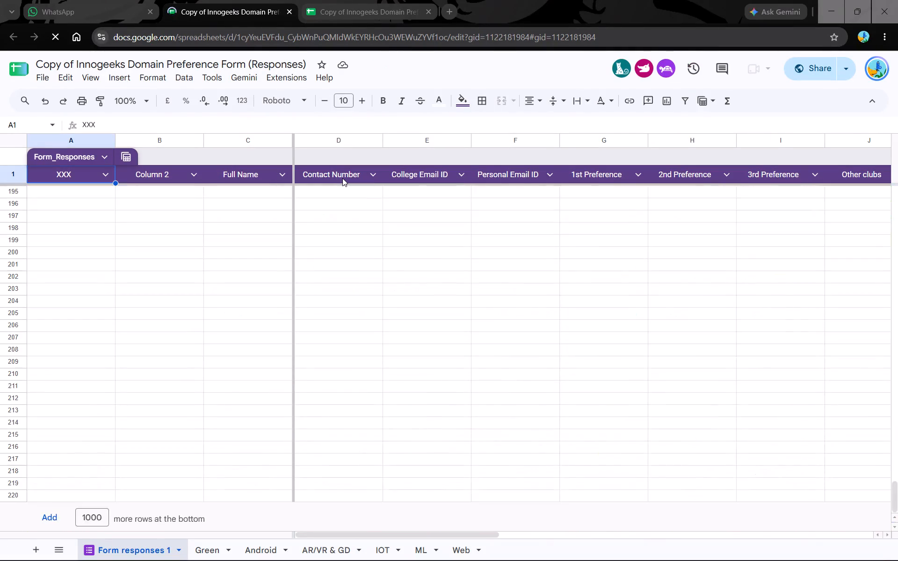
scroll(342, 178, up, 20)
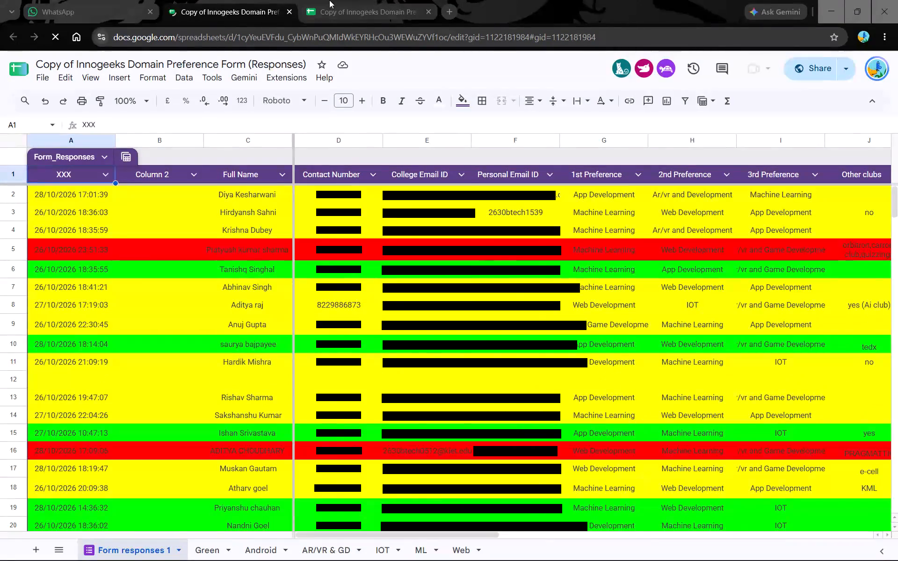
click(329, 0)
scroll(388, 392, down, 4)
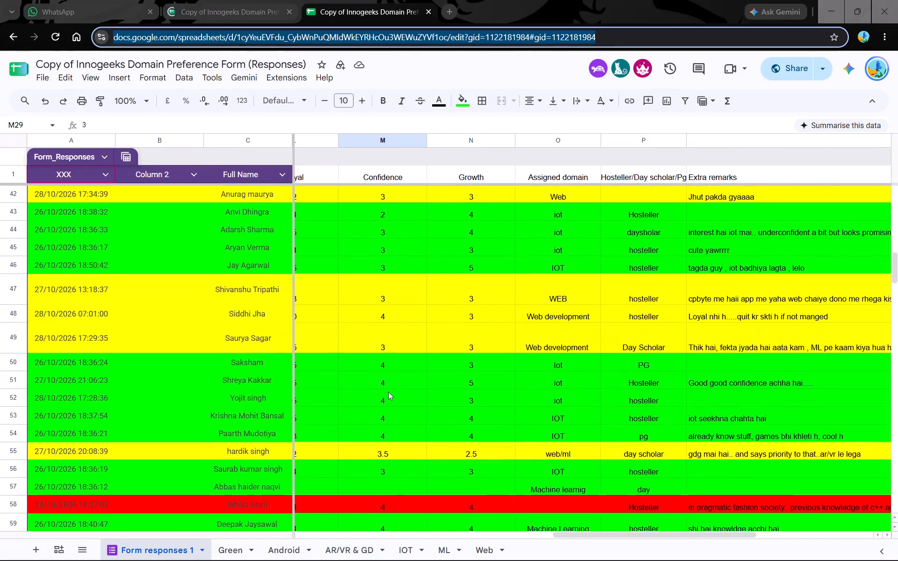
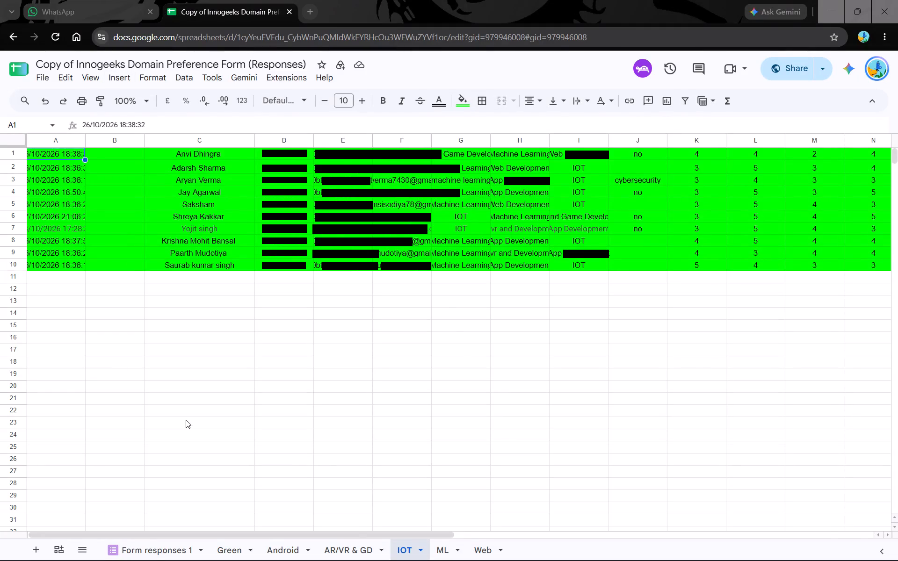
In the Web sheet, widen remarks column Q so the long applicant comments fit on fewer lines.
click(454, 551)
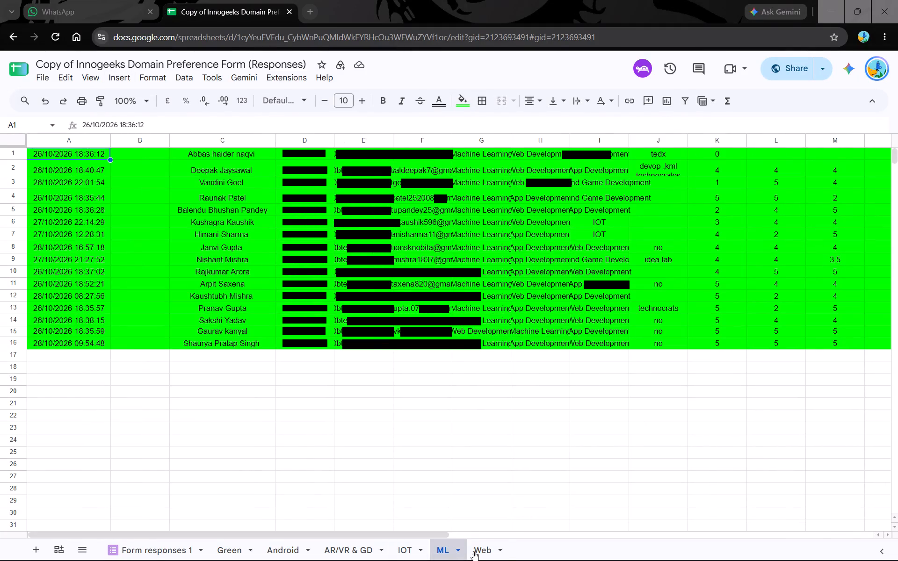
click(473, 551)
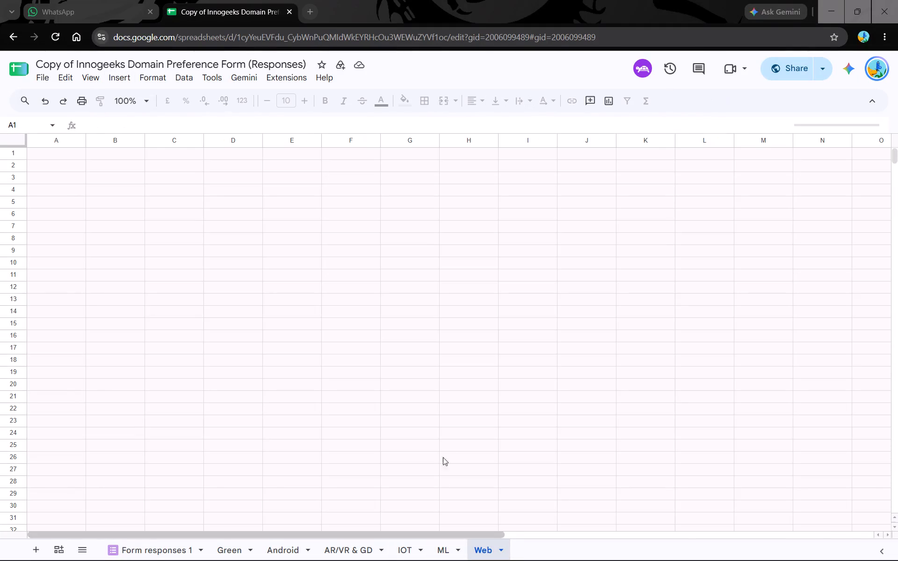
scroll(448, 438, up, 4)
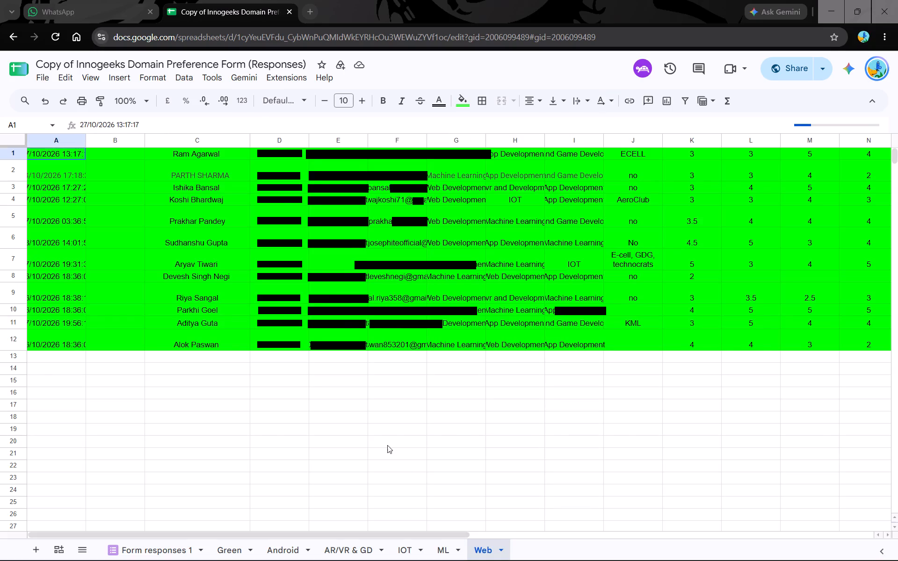
scroll(387, 445, left, 5)
scroll(387, 445, right, 6)
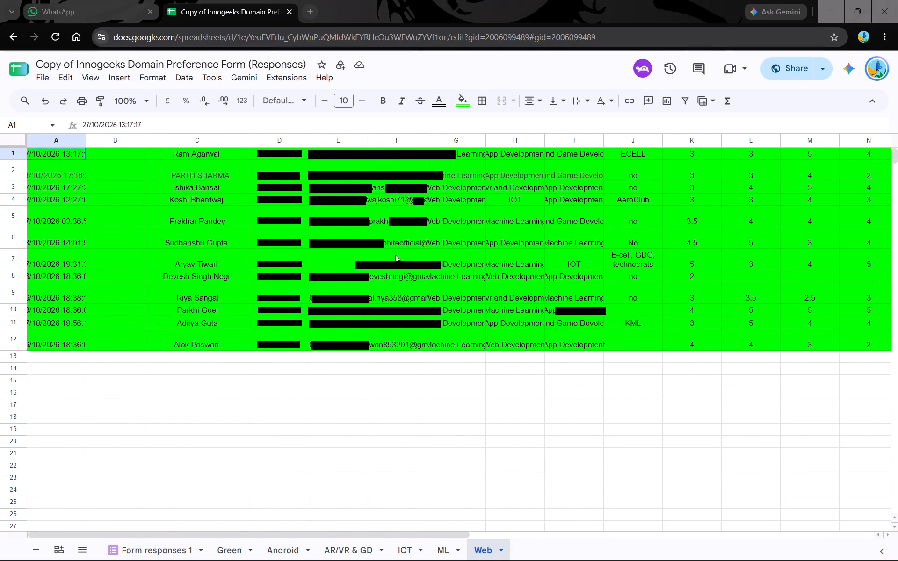
scroll(398, 256, left, 13)
drag(361, 137, 439, 139)
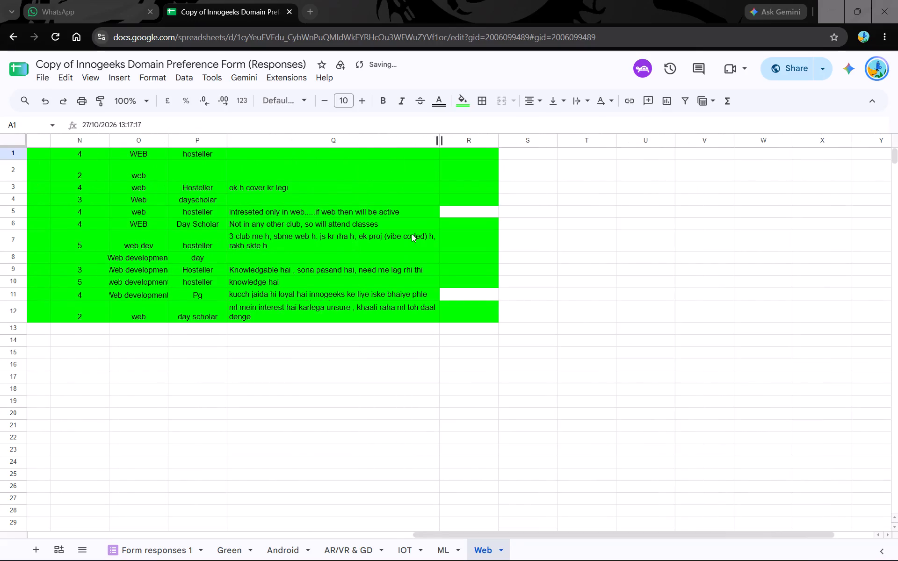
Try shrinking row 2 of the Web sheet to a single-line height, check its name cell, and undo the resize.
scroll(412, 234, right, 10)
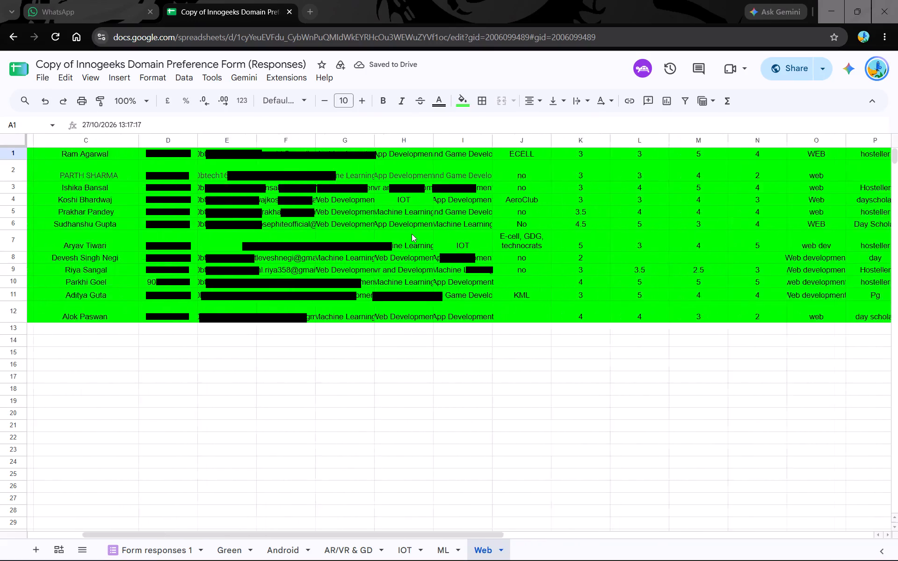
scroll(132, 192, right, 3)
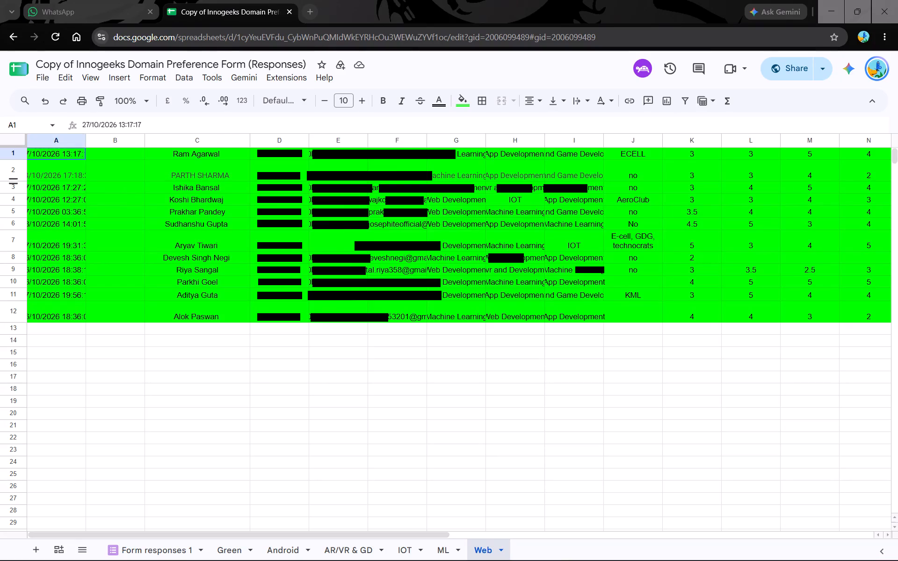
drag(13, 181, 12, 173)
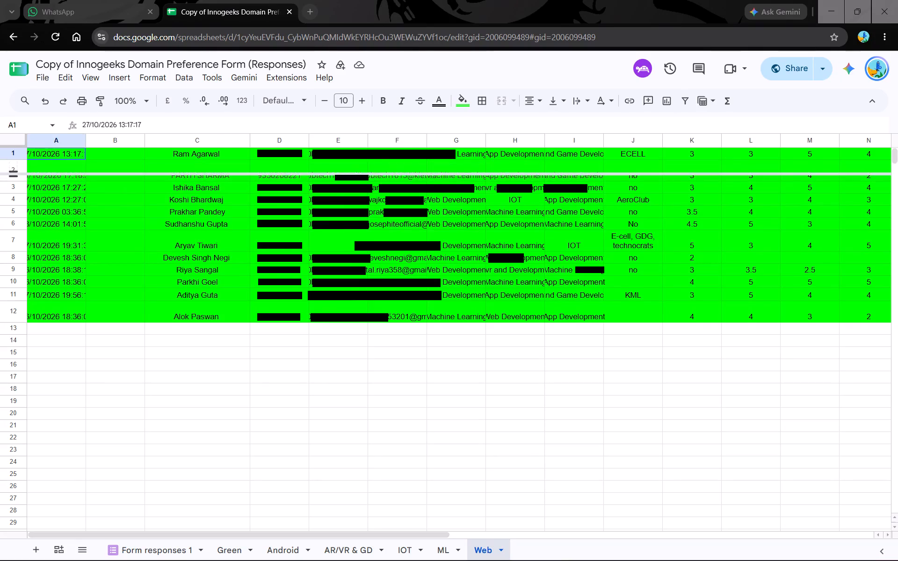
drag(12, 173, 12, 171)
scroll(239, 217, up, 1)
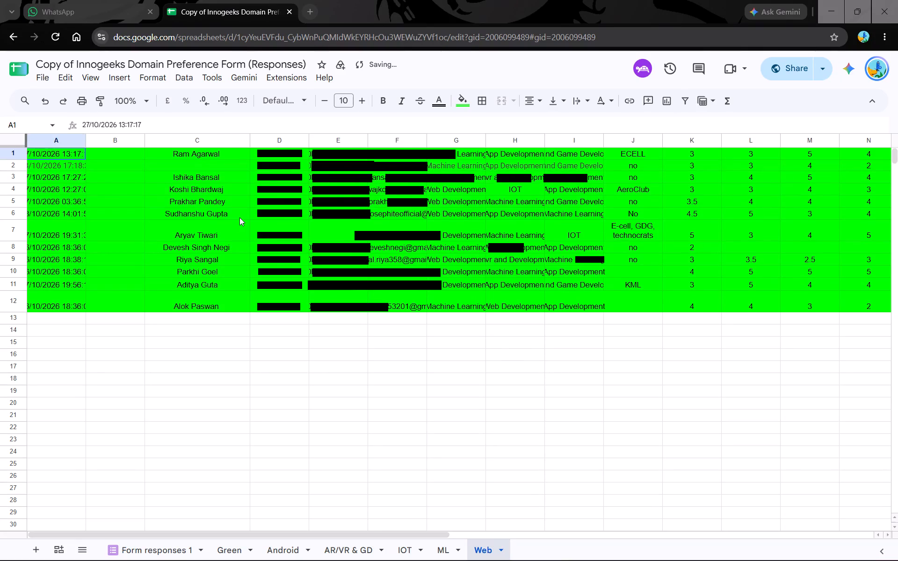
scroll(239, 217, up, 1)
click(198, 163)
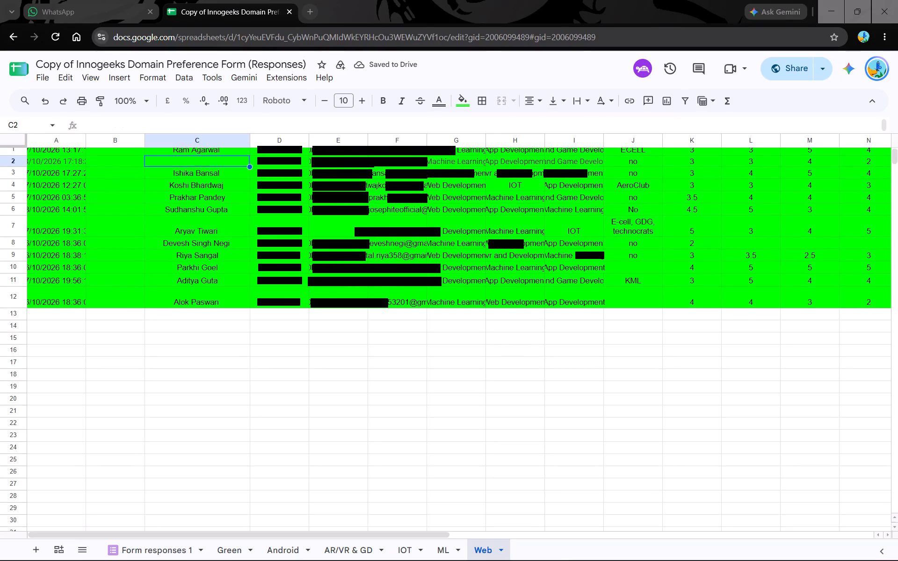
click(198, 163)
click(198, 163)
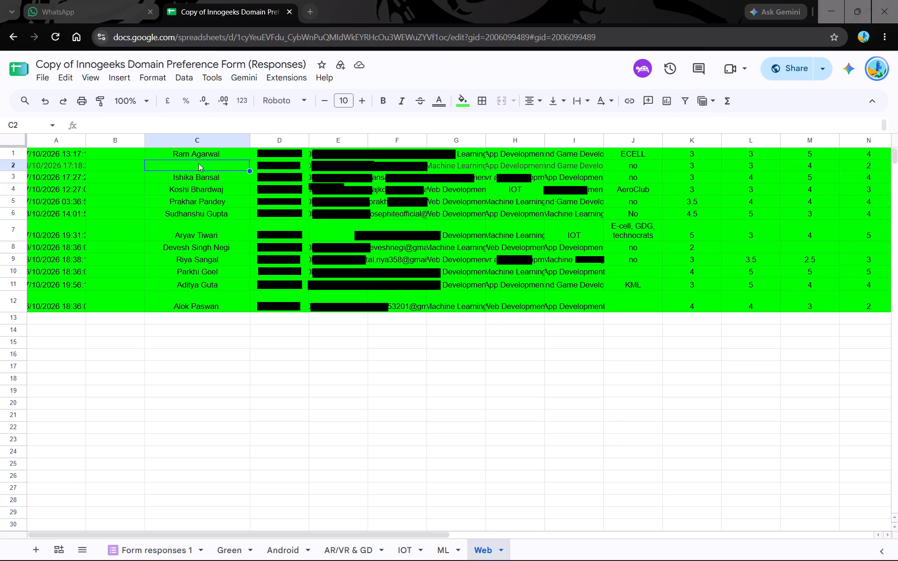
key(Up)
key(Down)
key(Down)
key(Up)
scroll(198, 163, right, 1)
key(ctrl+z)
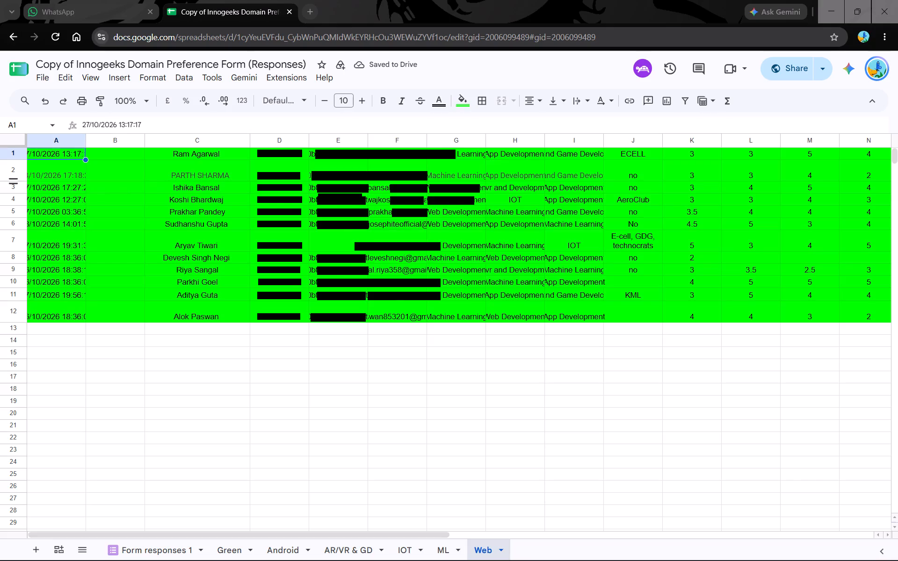
Slightly reduce the height of row 2 in the Web sheet.
drag(13, 181, 13, 176)
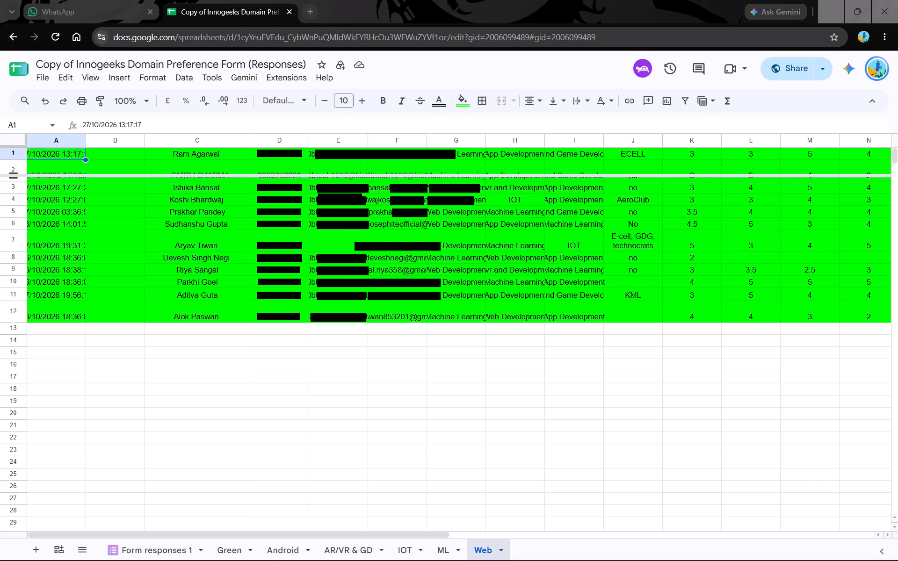
drag(13, 176, 13, 175)
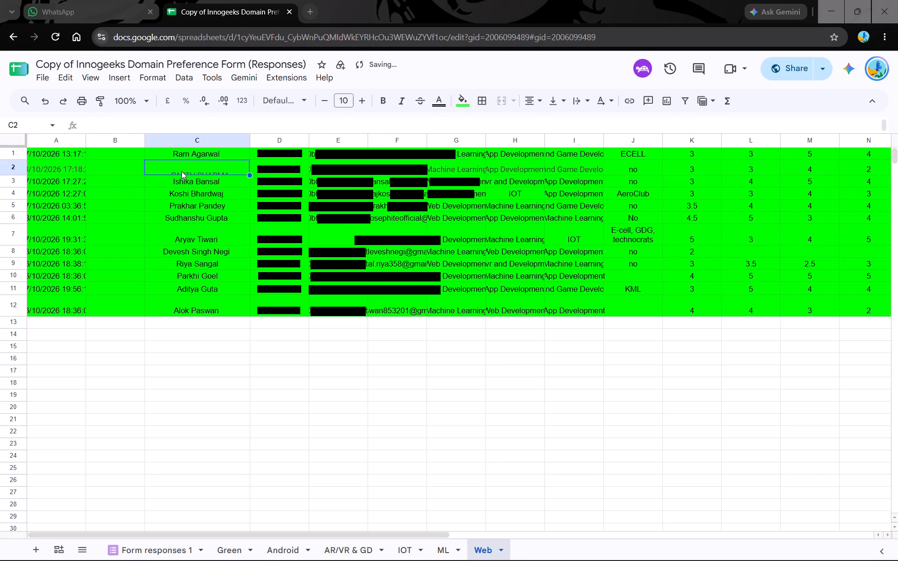
Remove the blank line above the applicant's name in cell C2 of the Web sheet.
click(181, 171)
click(181, 171)
click(177, 166)
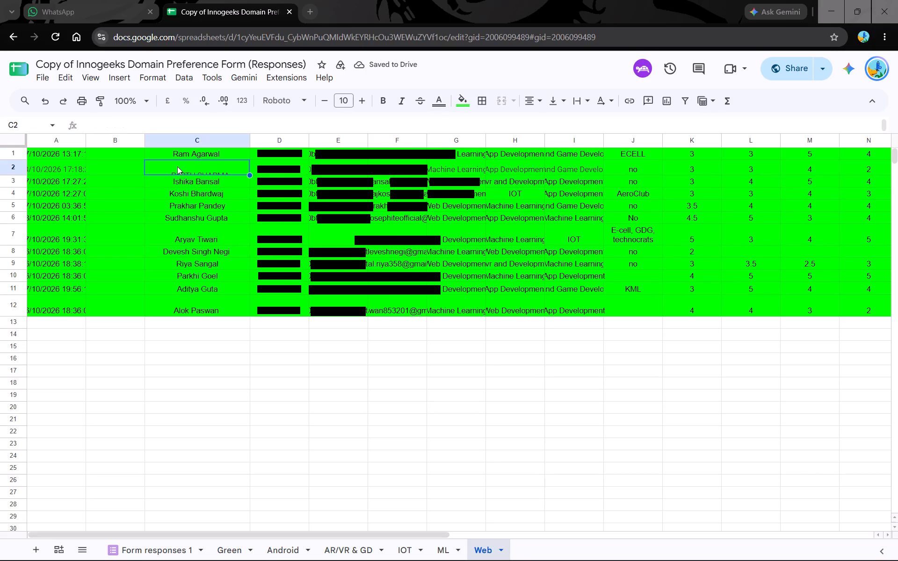
double_click(171, 173)
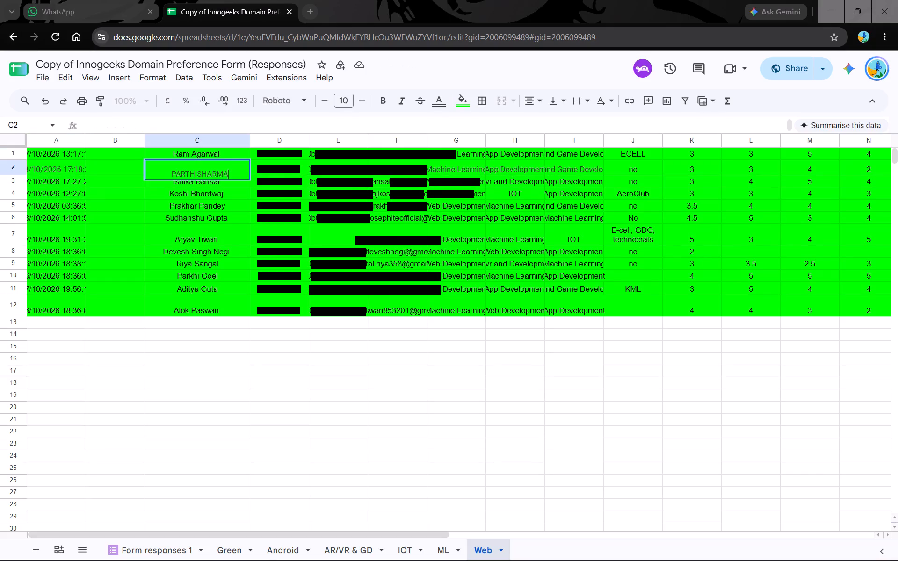
key(Up)
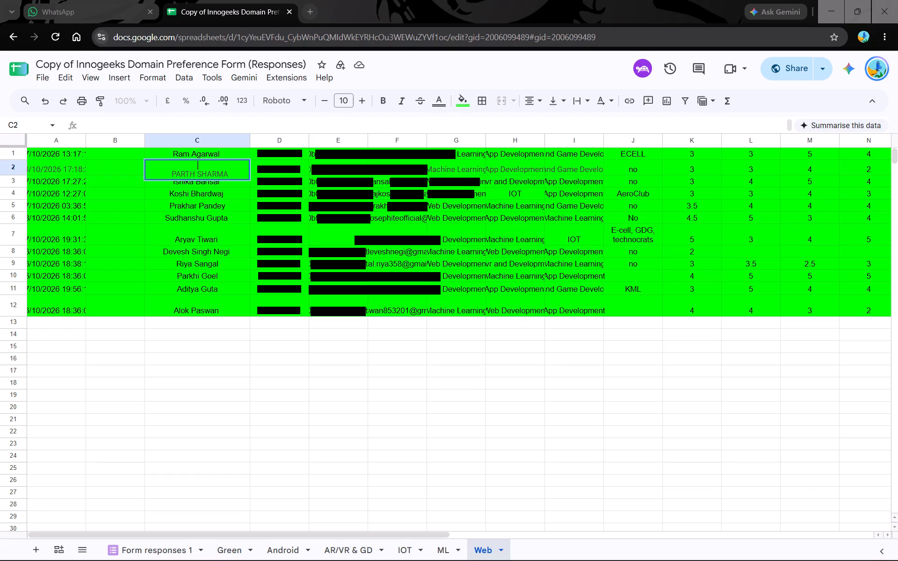
key(BackSpace)
key(Delete)
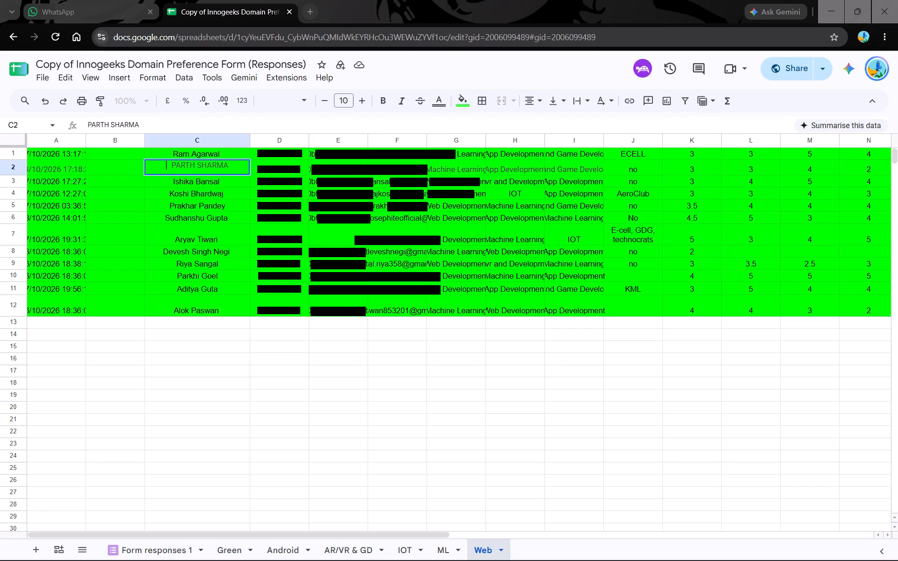
key(Down)
click(300, 401)
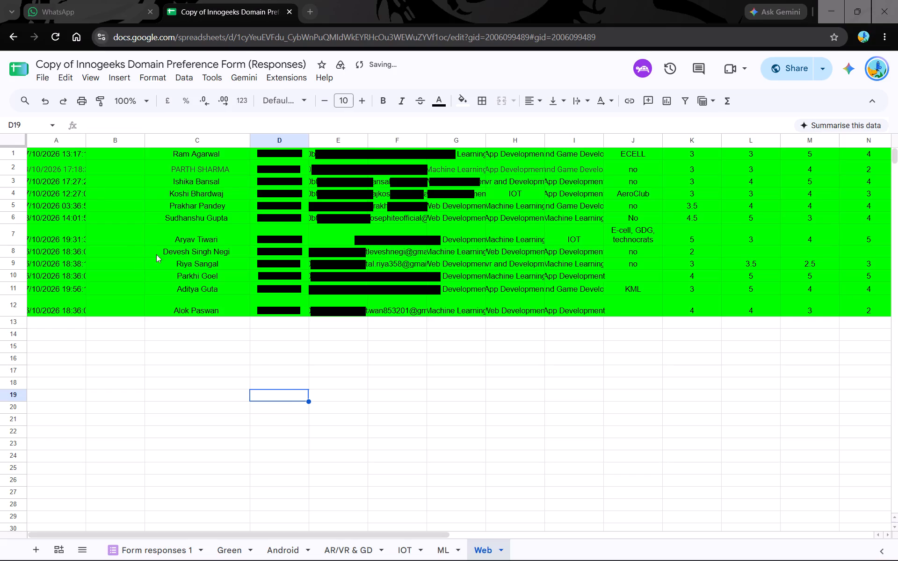
Reduce the heights of rows 7 and 12 in the Web sheet, keeping row 6 at single-line height.
click(17, 244)
drag(13, 223, 14, 232)
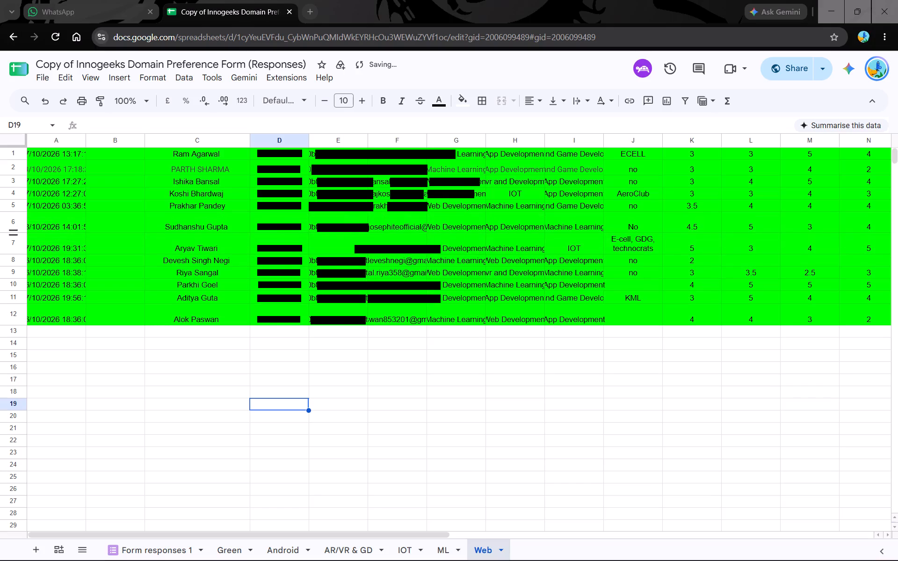
drag(17, 233, 16, 227)
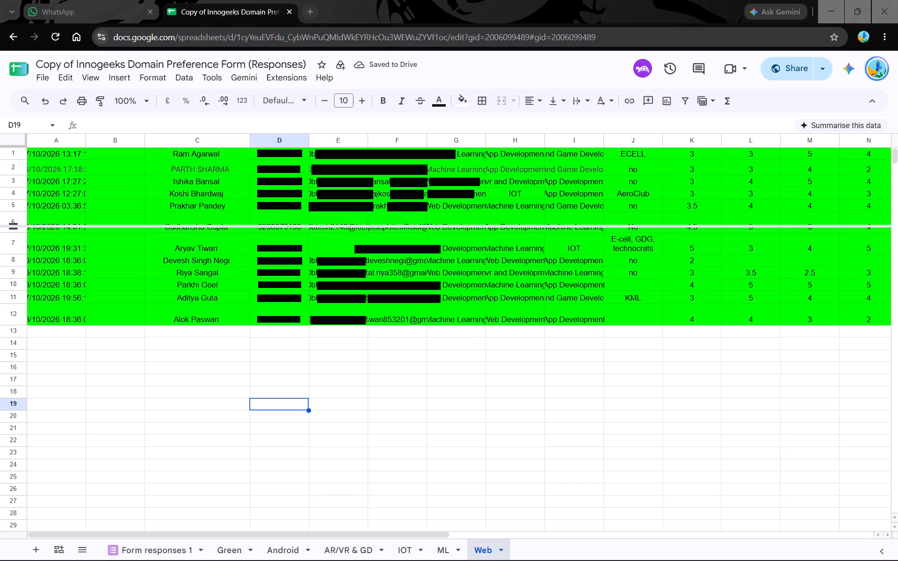
drag(16, 227, 16, 223)
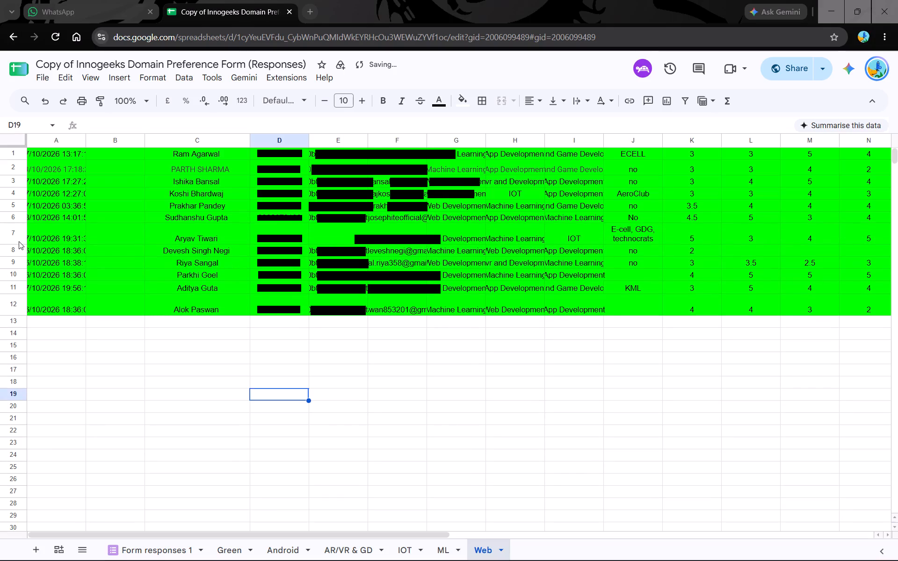
drag(15, 245, 15, 237)
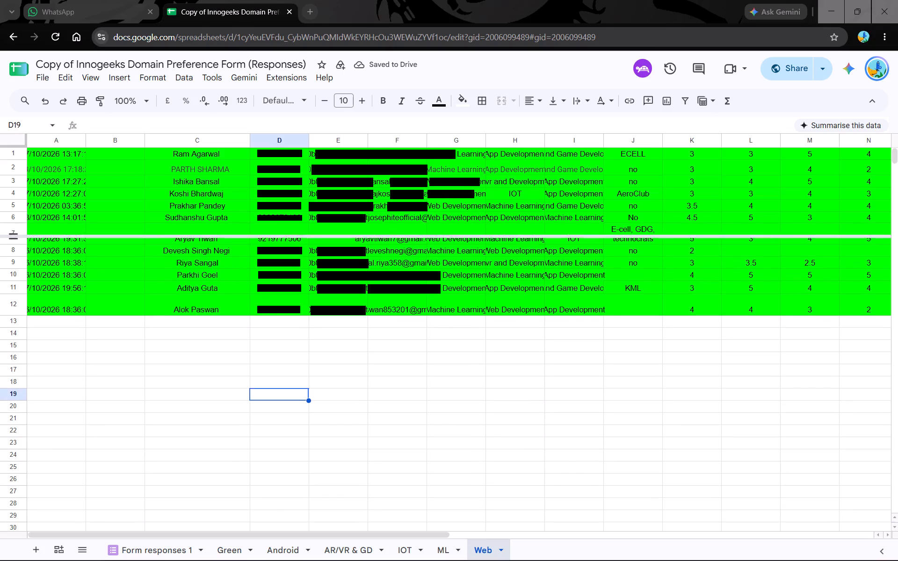
drag(15, 237, 15, 237)
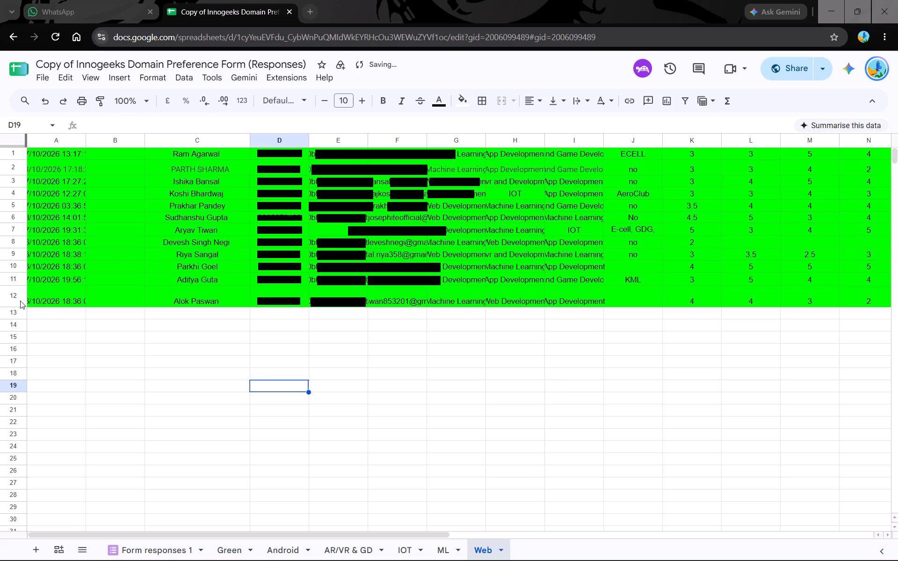
drag(13, 305, 13, 297)
In the Android sheet, widen columns E and F so more of each applicant's e-mail entries shows.
scroll(455, 343, left, 8)
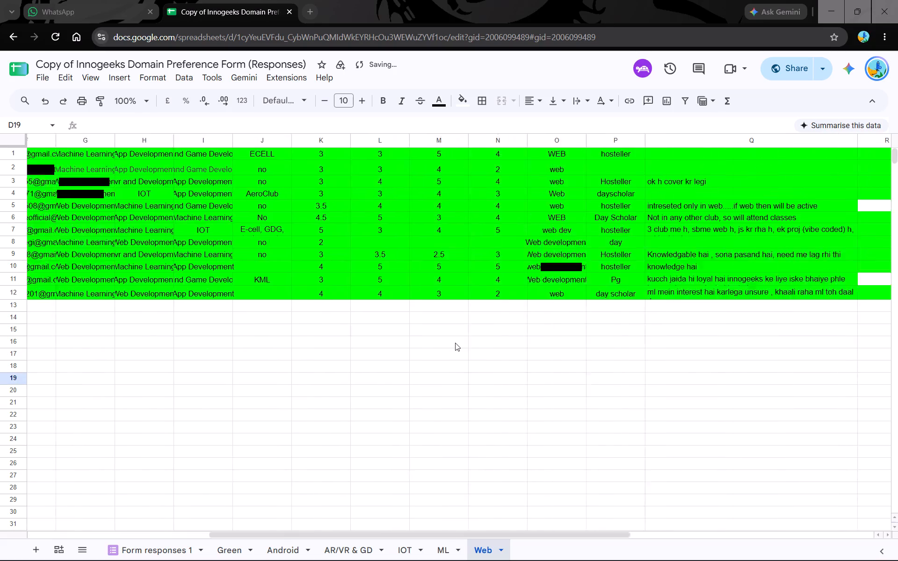
scroll(455, 343, right, 11)
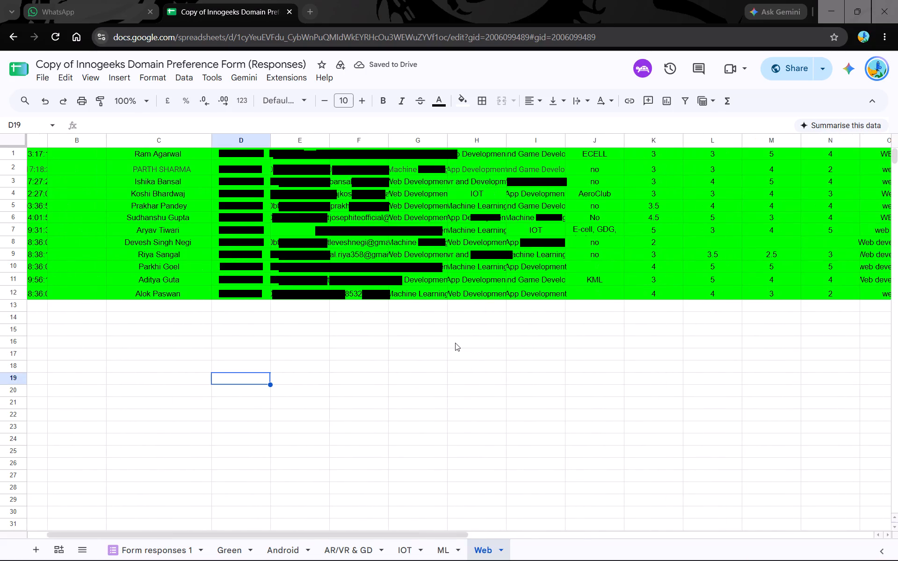
click(447, 548)
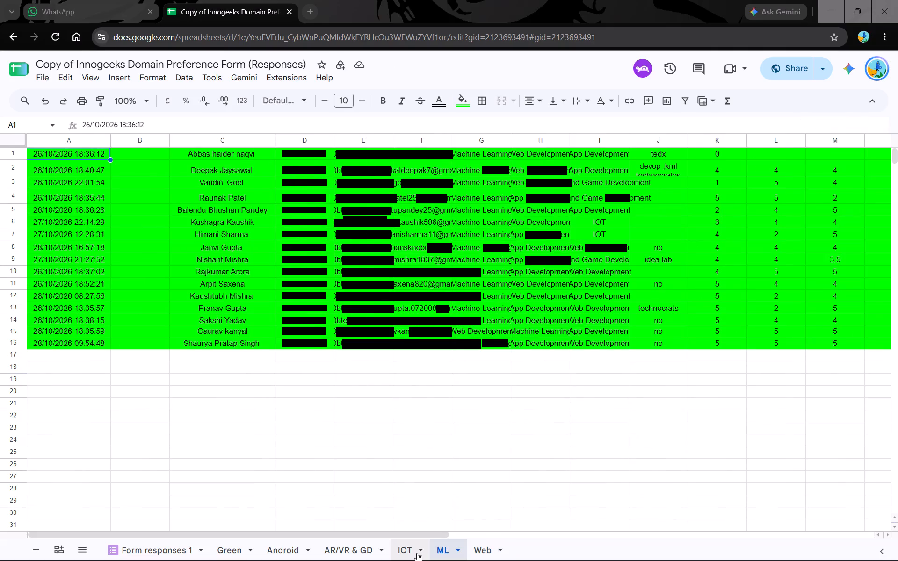
click(417, 553)
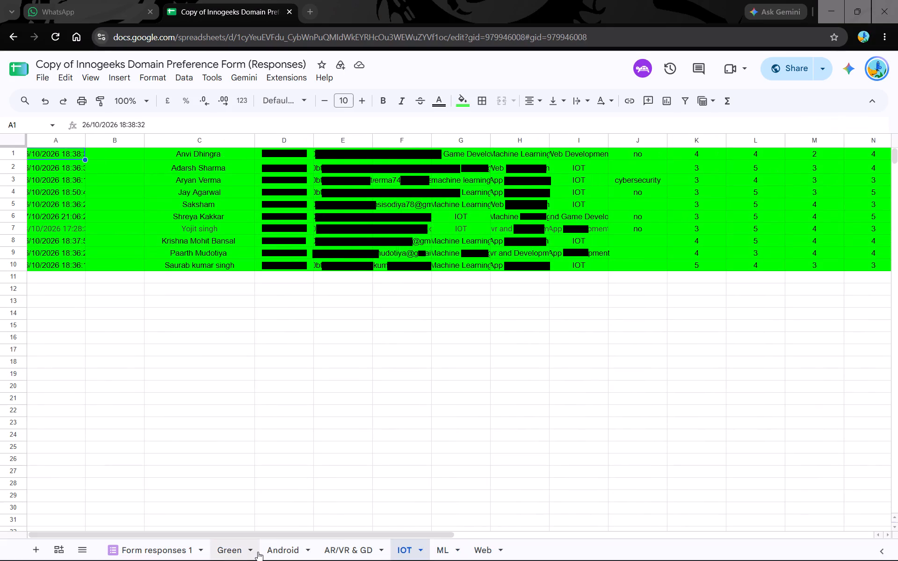
click(277, 556)
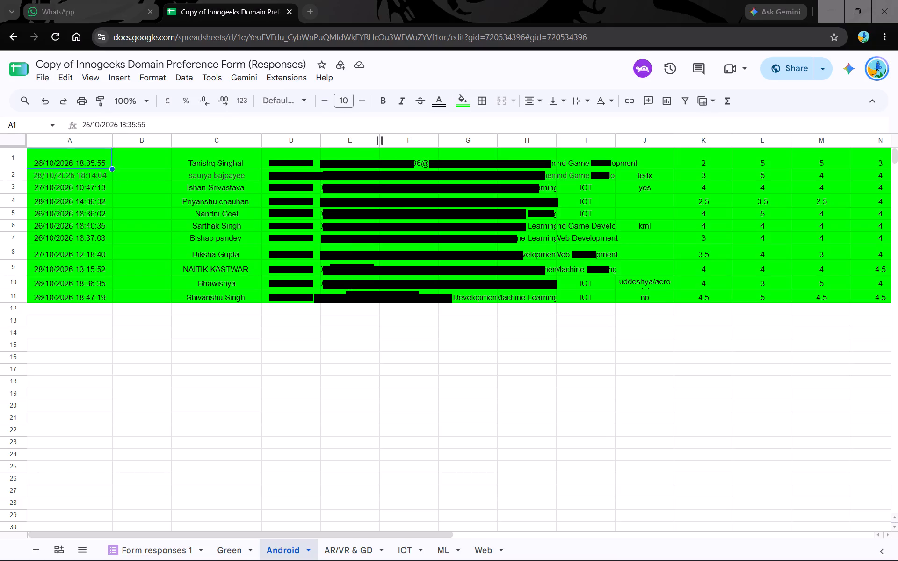
drag(379, 141, 417, 142)
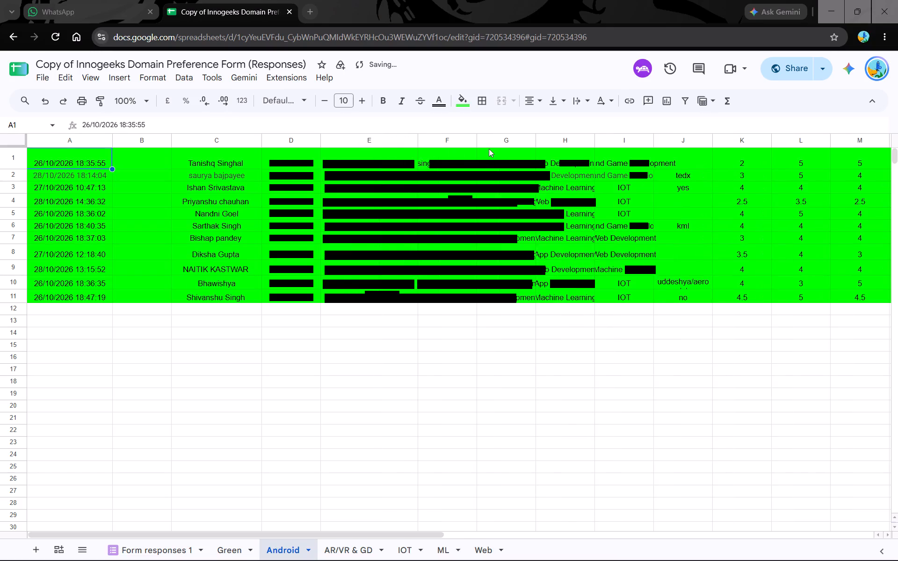
drag(476, 142, 536, 142)
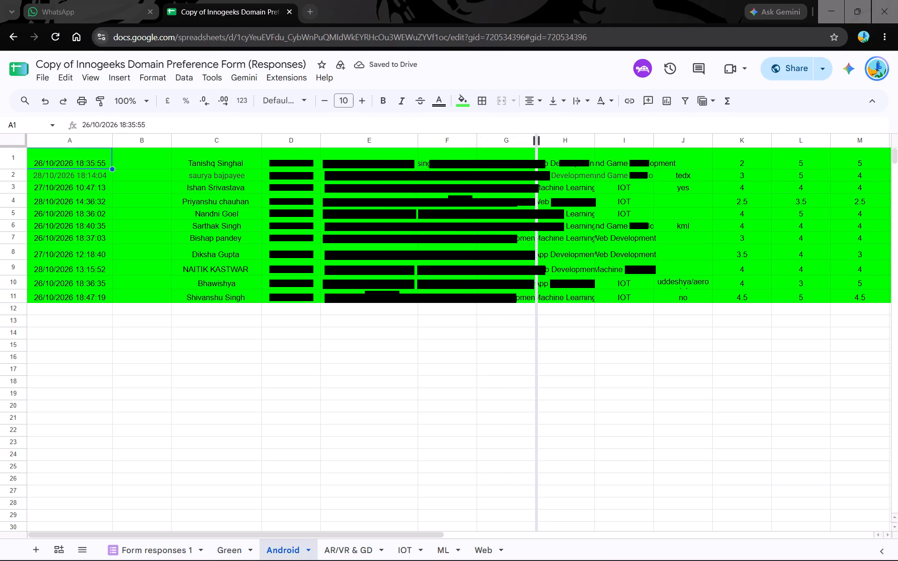
drag(536, 142, 522, 142)
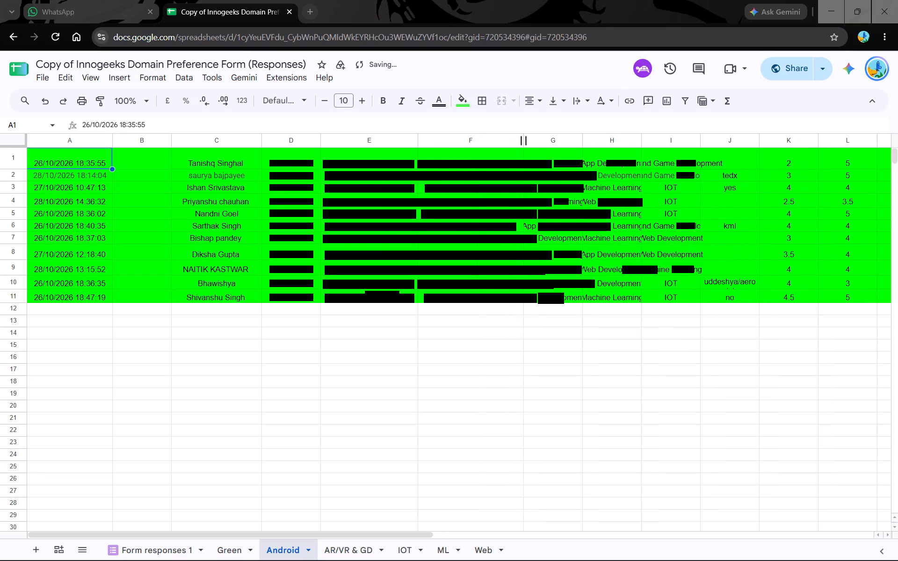
Widen column F further in the Android sheet so the personal e-mail entries fit.
drag(524, 140, 566, 142)
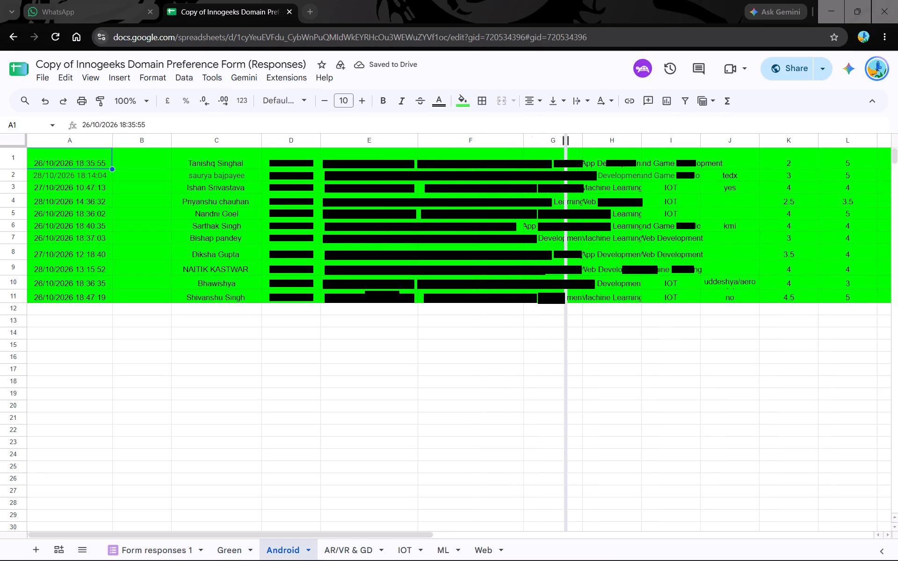
drag(566, 142, 557, 142)
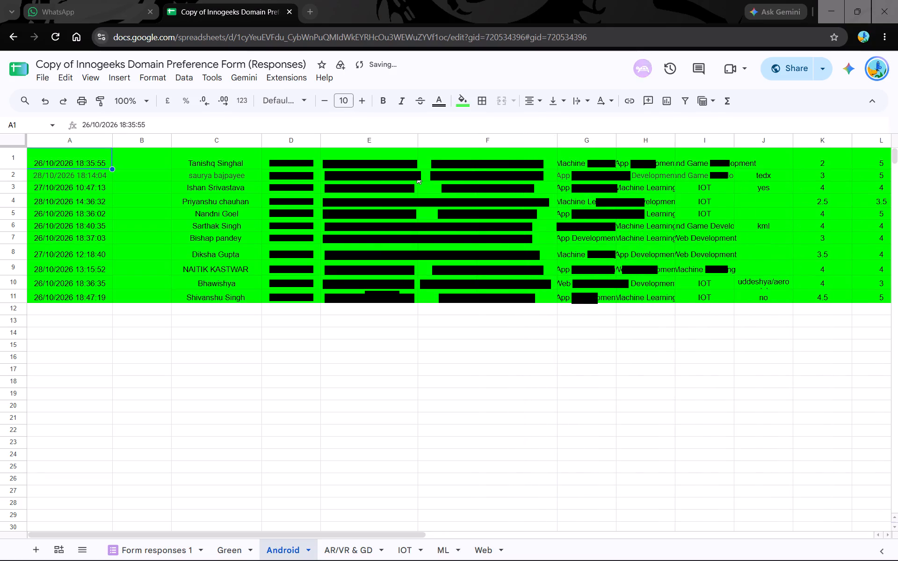
In the AR/VR & GD sheet, widen column F so the personal e-mail entries fit.
click(349, 544)
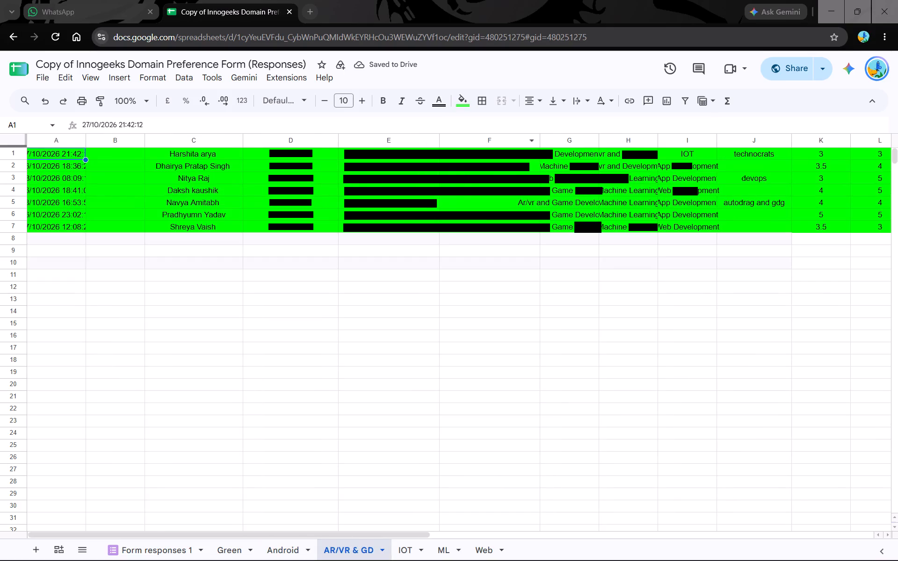
drag(539, 142, 587, 140)
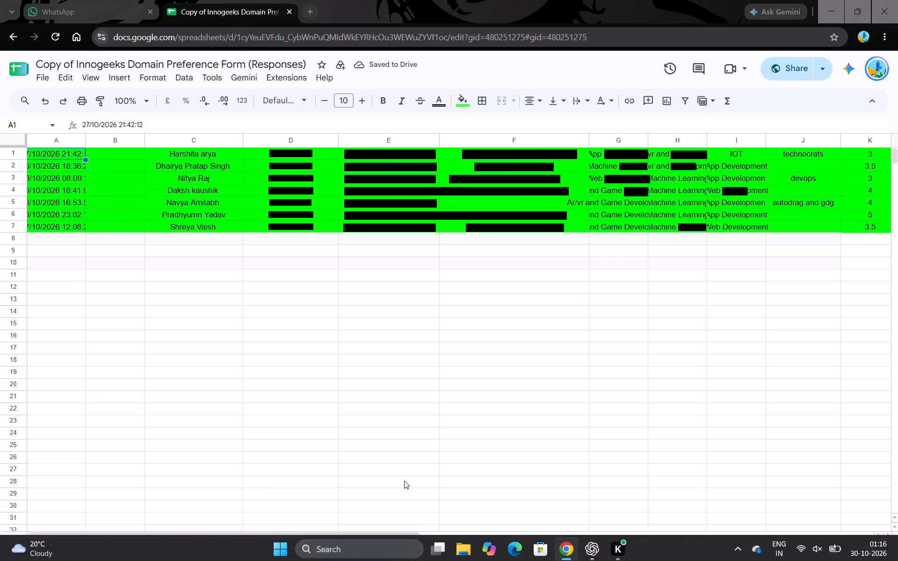
In the IOT sheet, widen columns E and F so the college and personal e-mail entries fit.
click(403, 548)
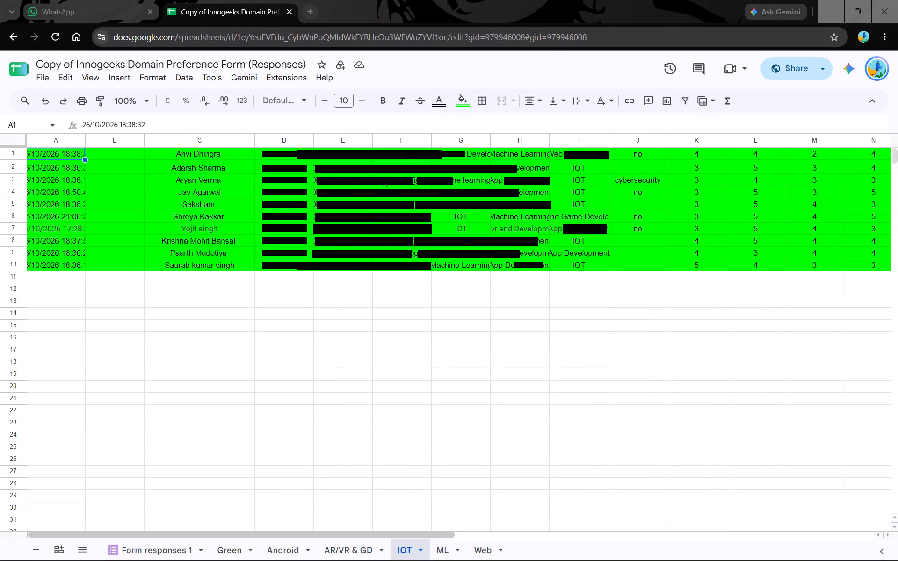
drag(373, 141, 417, 140)
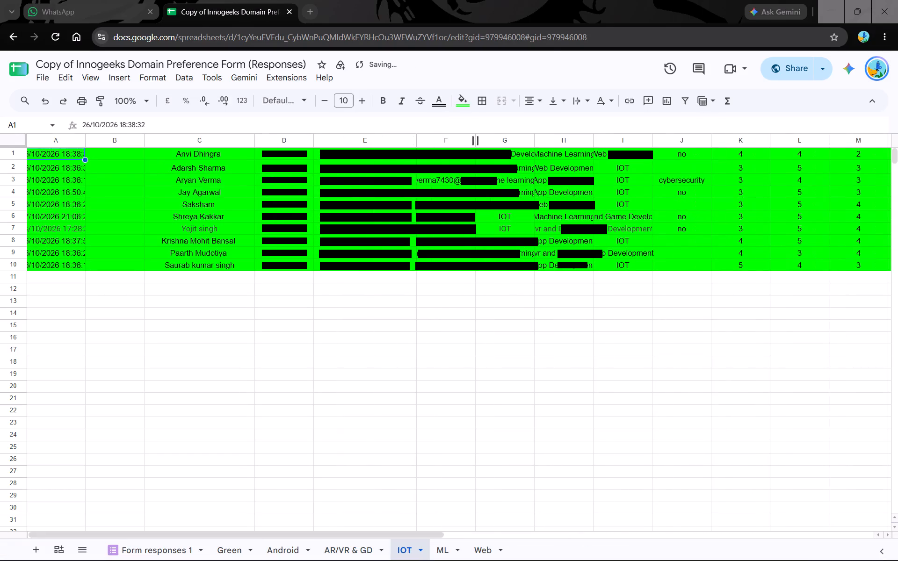
drag(477, 142, 524, 144)
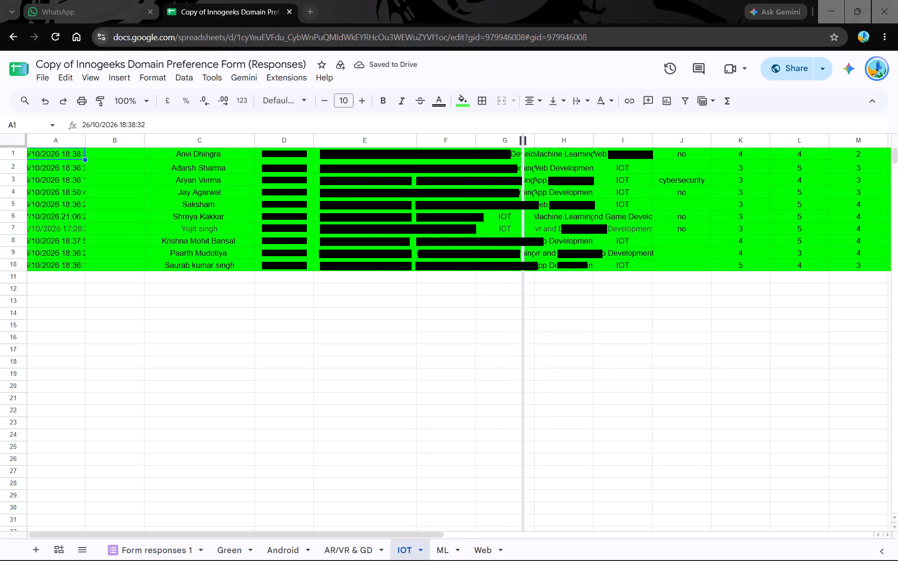
drag(524, 144, 525, 144)
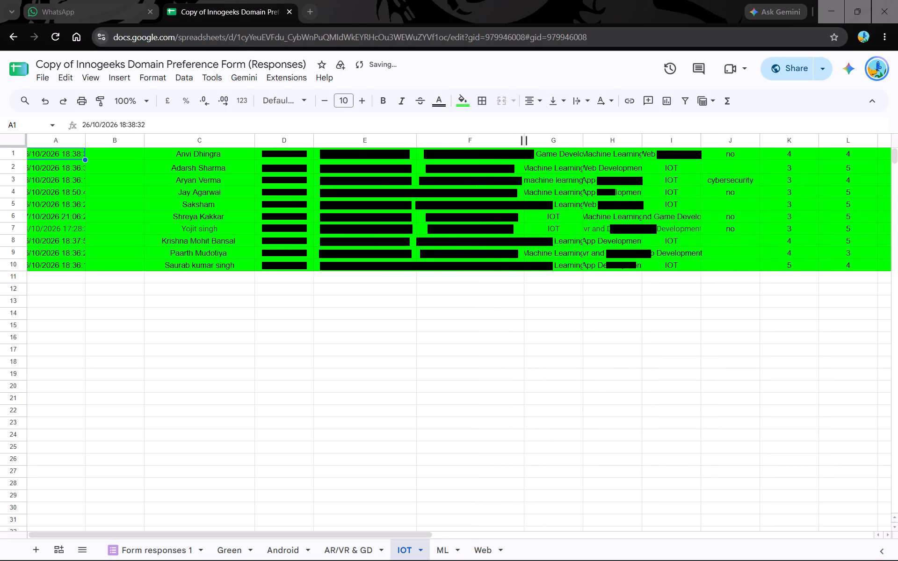
drag(525, 144, 544, 144)
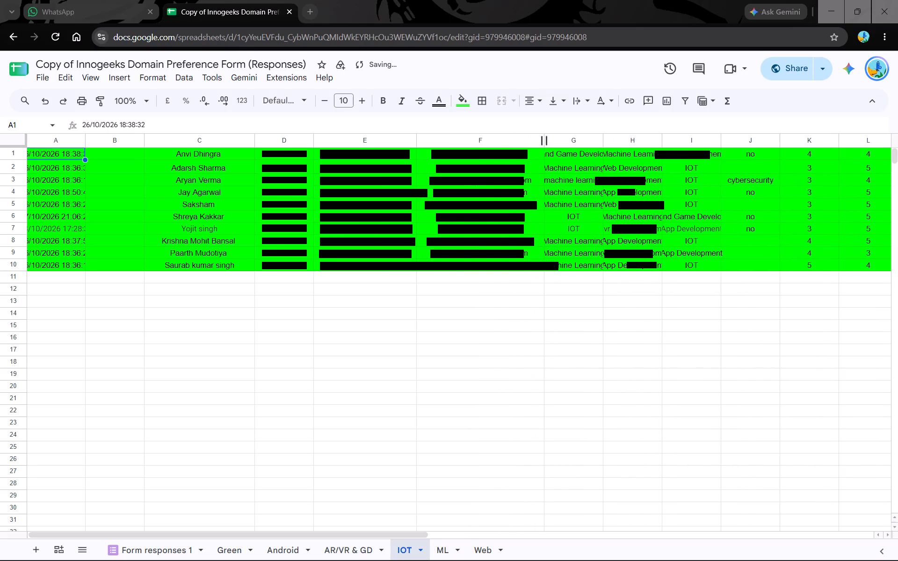
In the ML sheet, widen columns E and F so the college and personal e-mail entries fit.
click(457, 543)
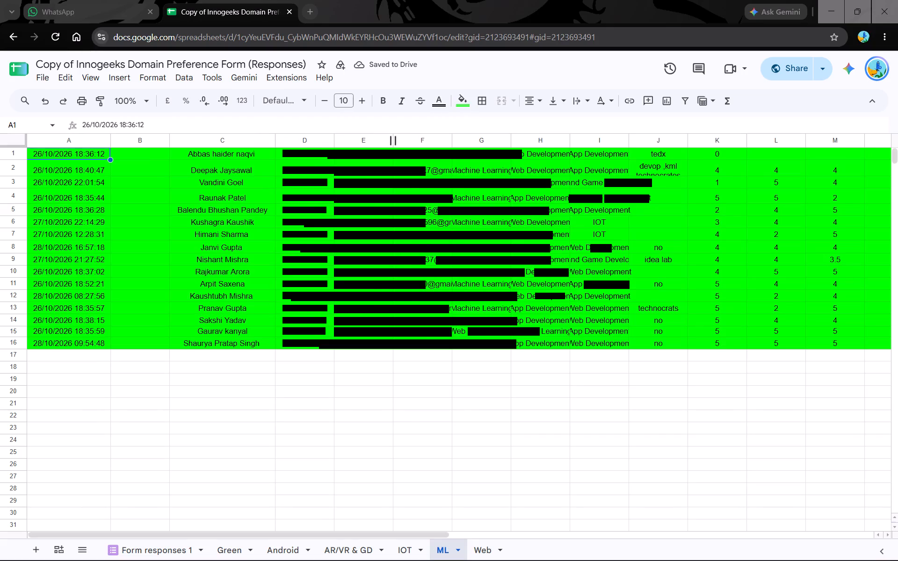
drag(393, 141, 427, 142)
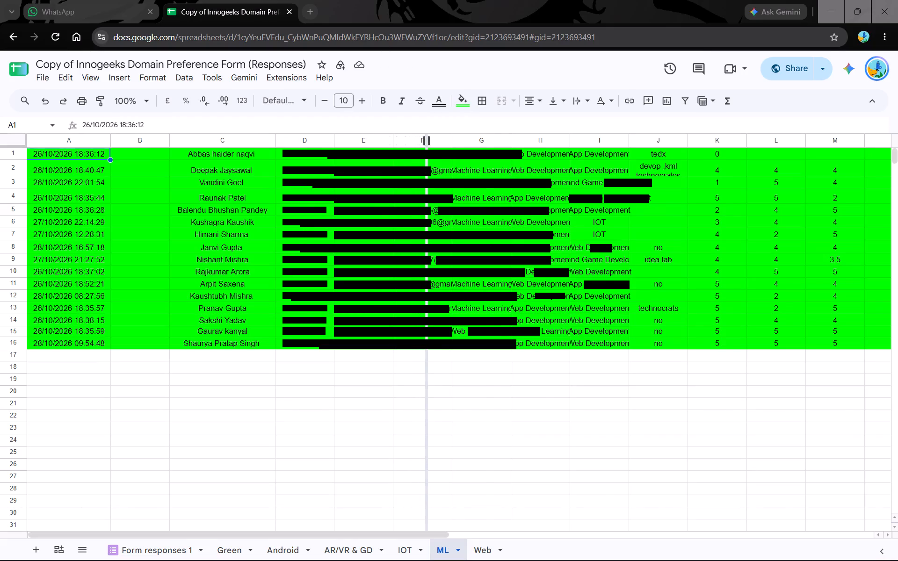
drag(427, 142, 427, 142)
click(427, 142)
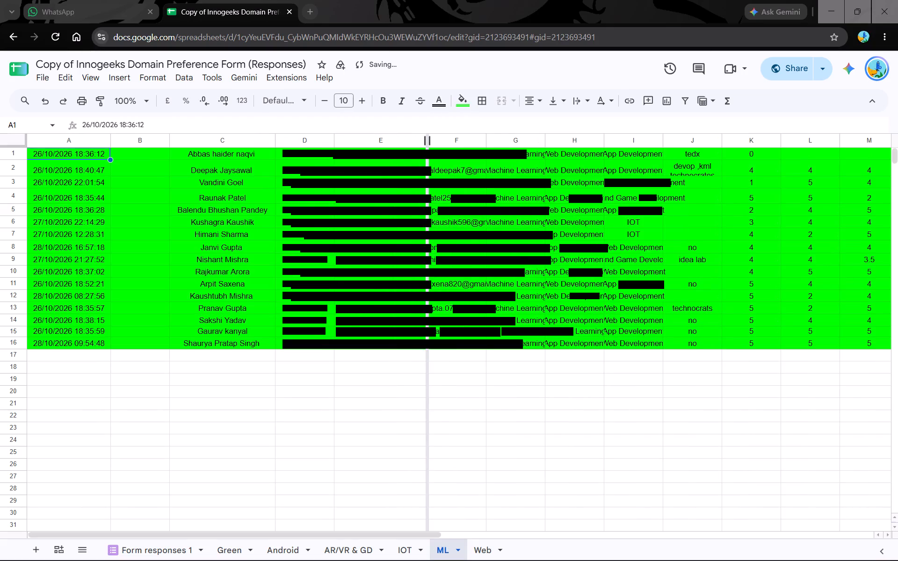
drag(427, 142, 445, 141)
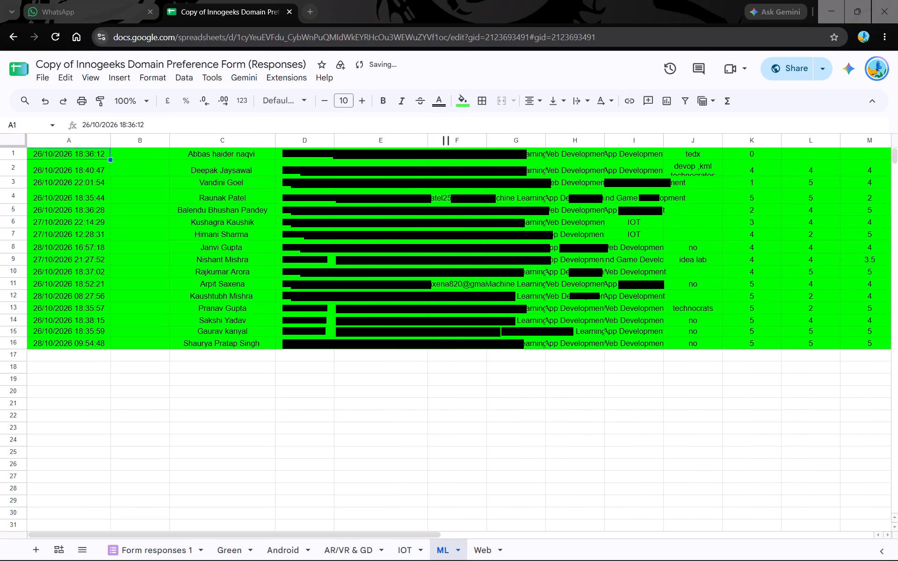
drag(484, 143, 525, 143)
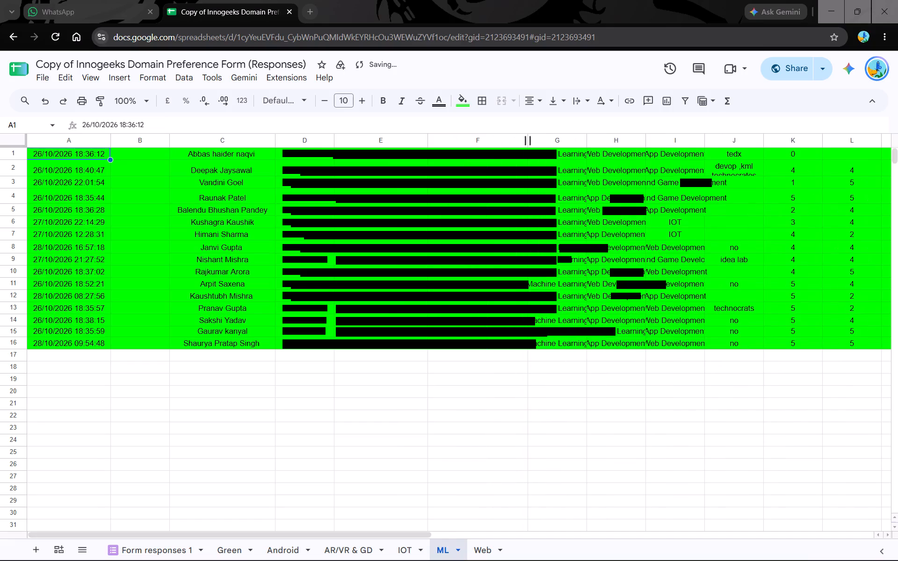
drag(526, 143, 555, 141)
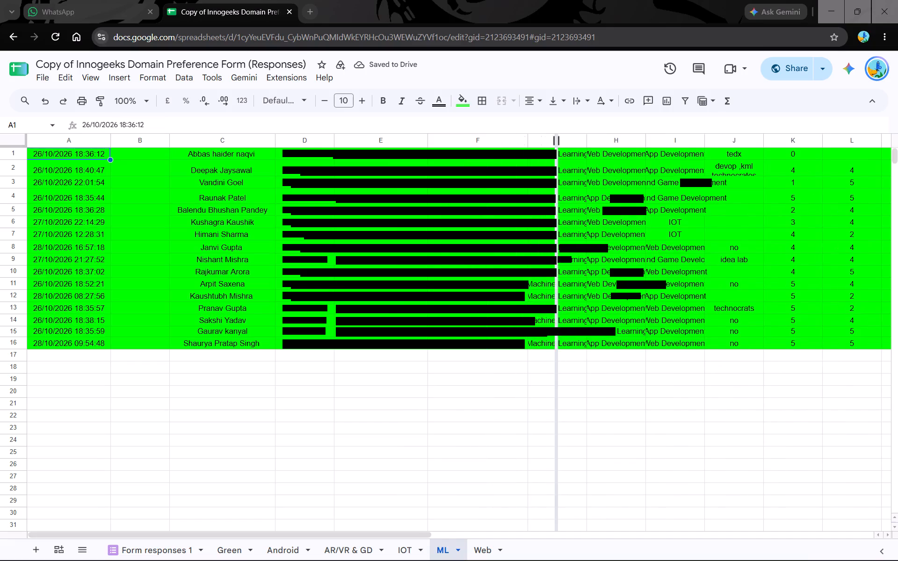
drag(555, 141, 558, 140)
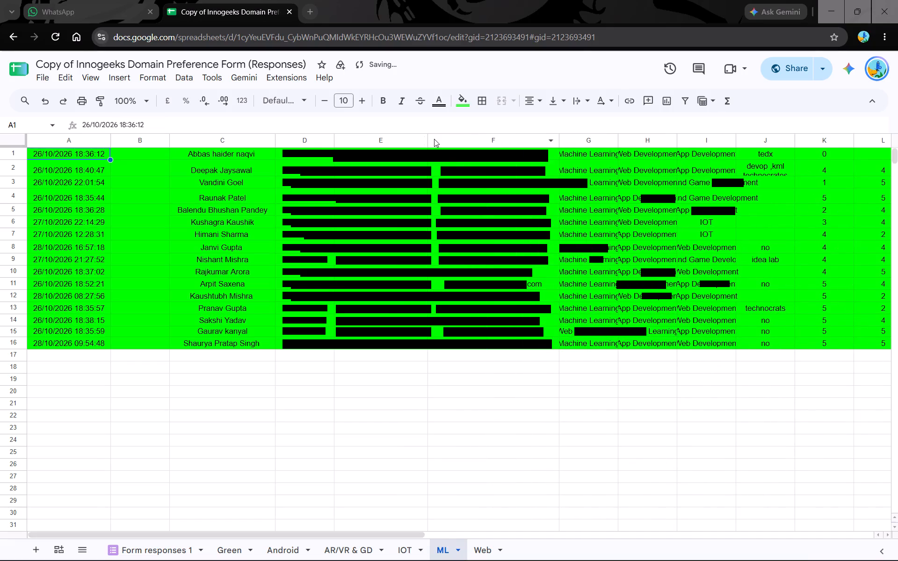
drag(430, 140, 440, 141)
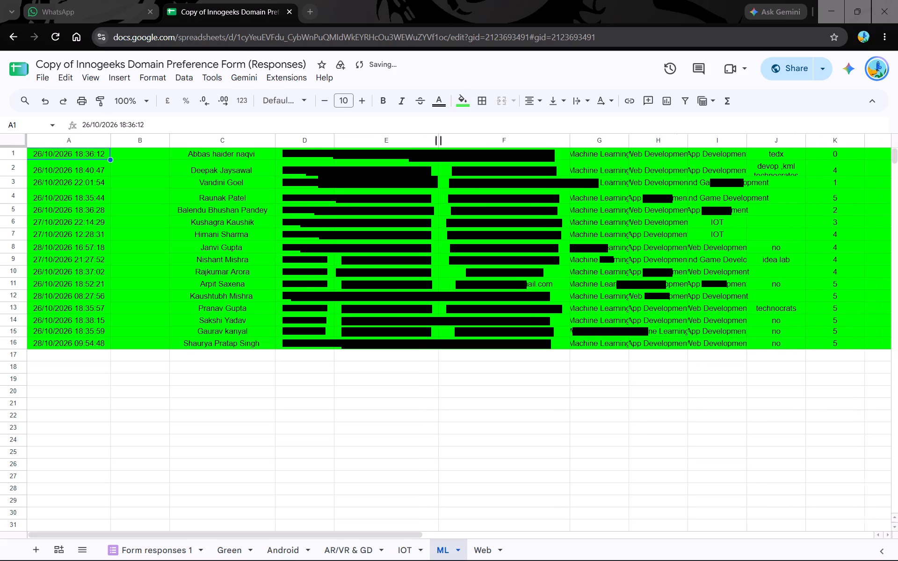
In the Web sheet, widen columns E and F so the college and personal e-mail entries fit.
click(475, 546)
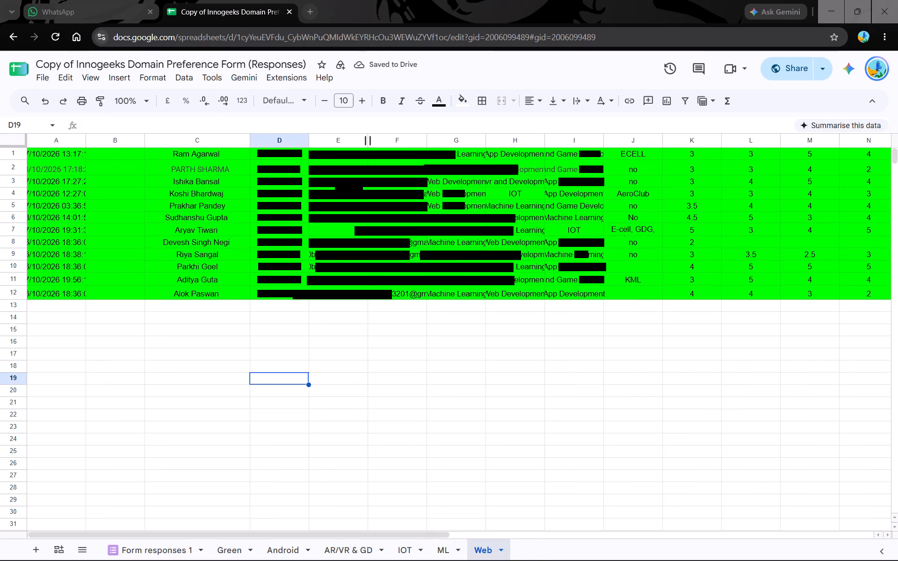
click(370, 145)
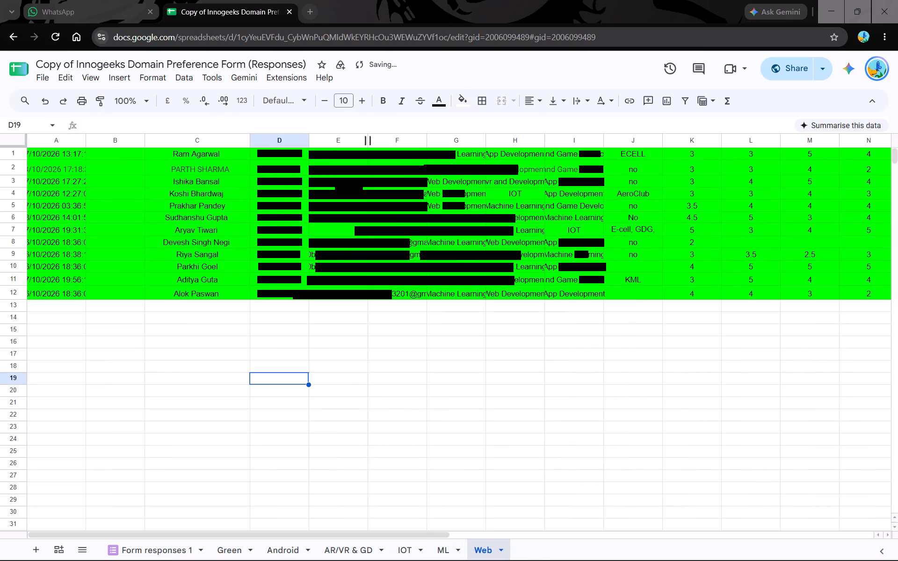
drag(367, 142, 415, 144)
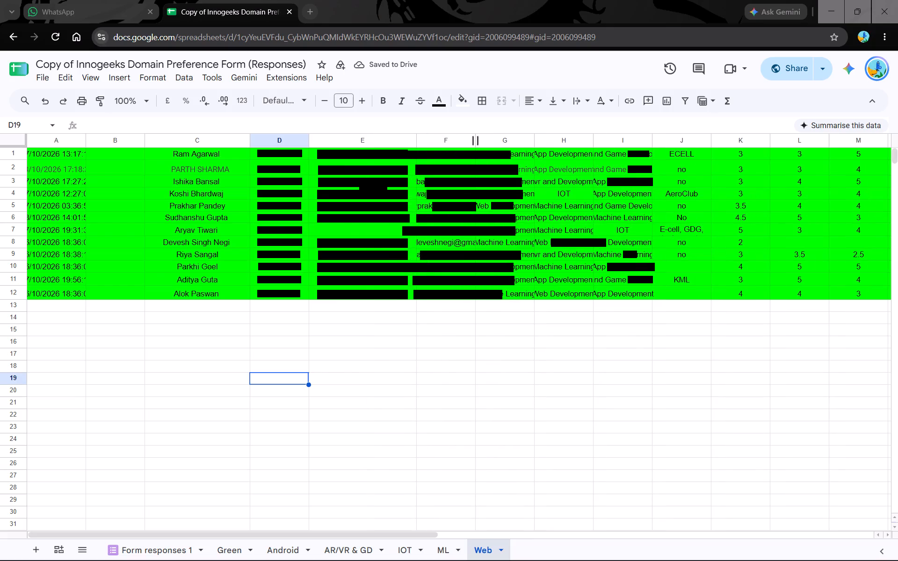
drag(475, 137, 523, 141)
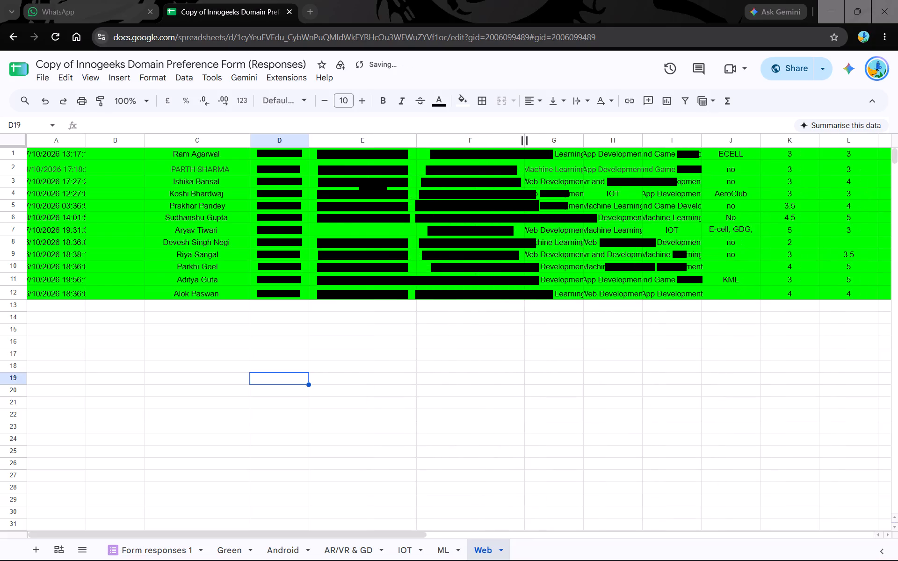
drag(523, 141, 545, 139)
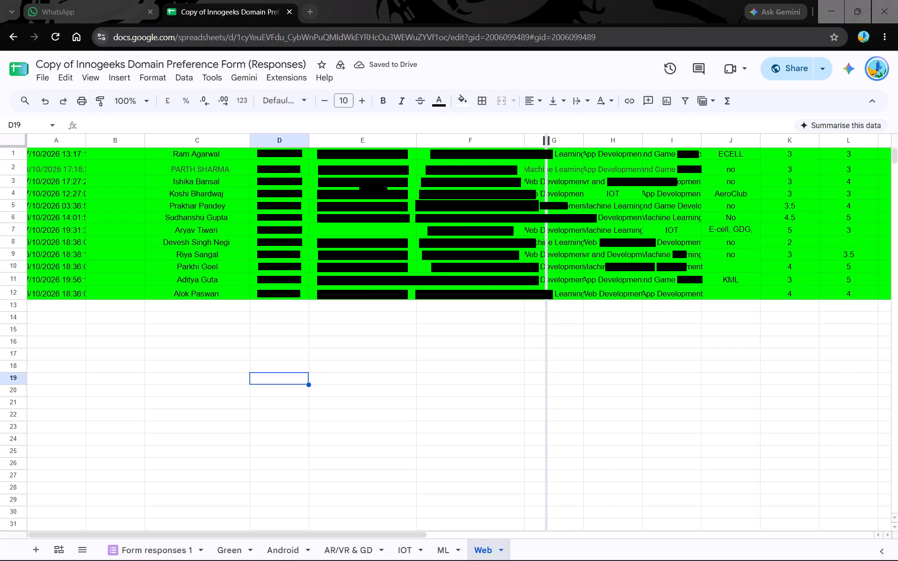
drag(545, 139, 545, 139)
Review the resized domain sheets from Web back to Android, and look through the colour-marked applicants in Form responses 1.
scroll(498, 409, right, 1)
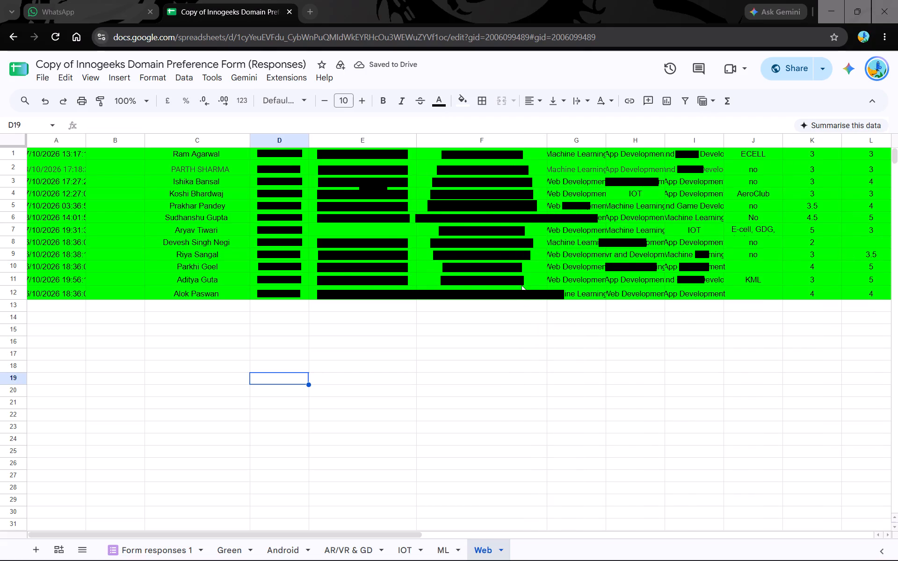
scroll(521, 285, left, 9)
scroll(521, 285, right, 10)
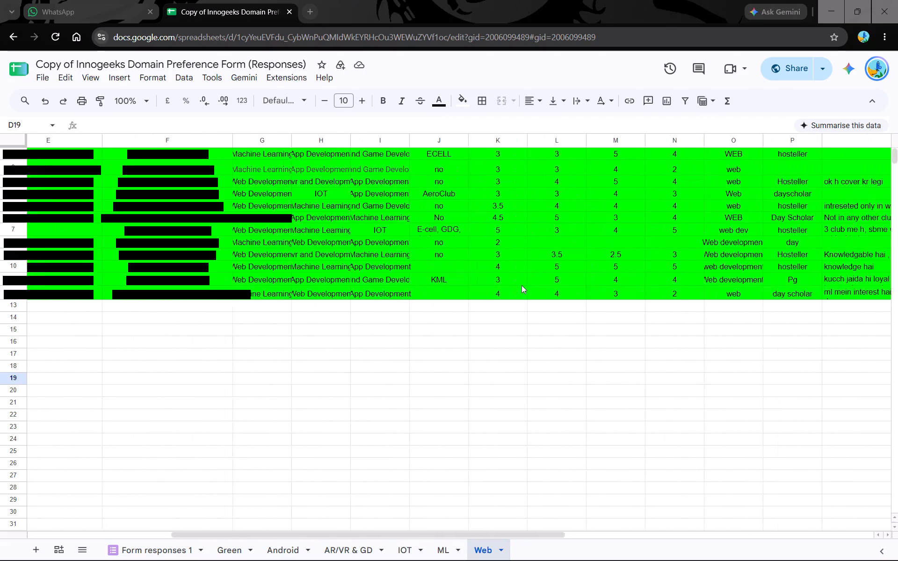
click(438, 547)
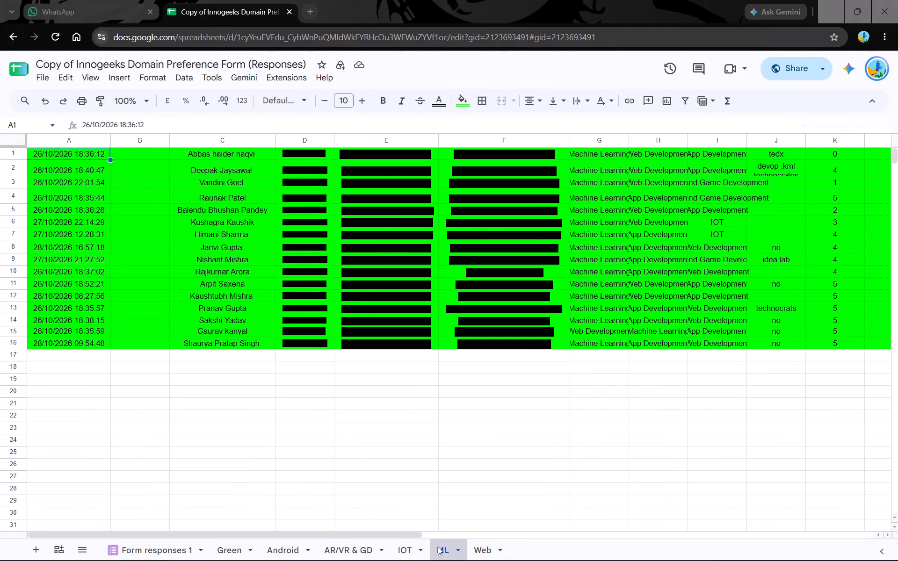
key(Left)
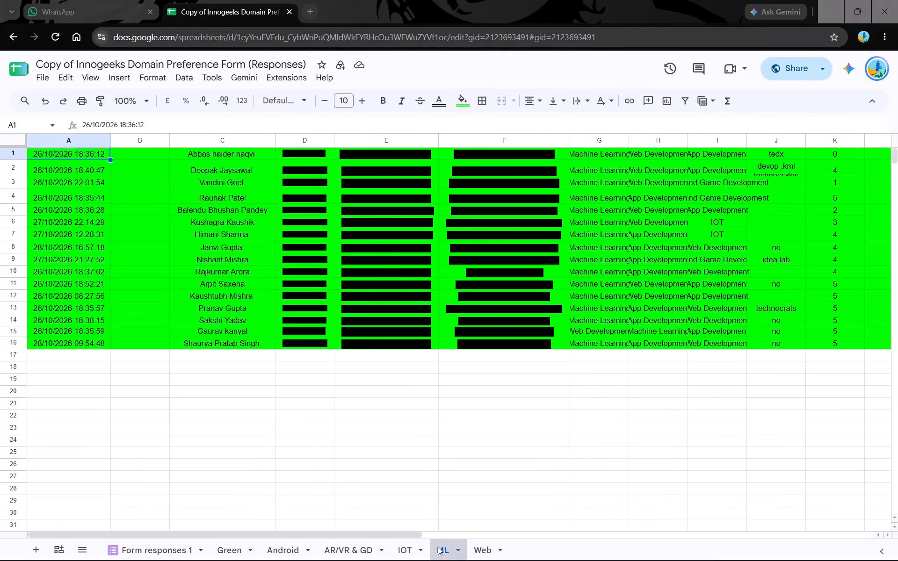
click(413, 549)
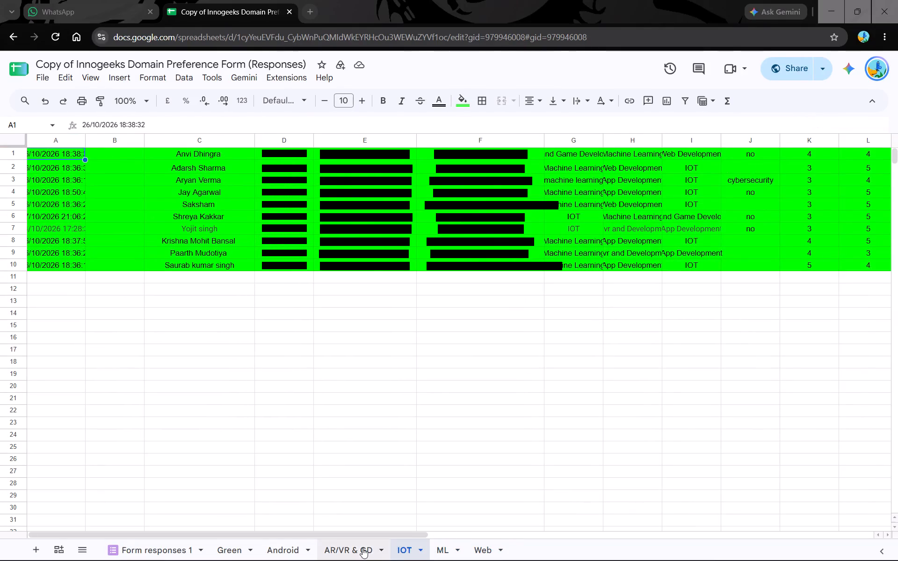
click(362, 548)
click(290, 541)
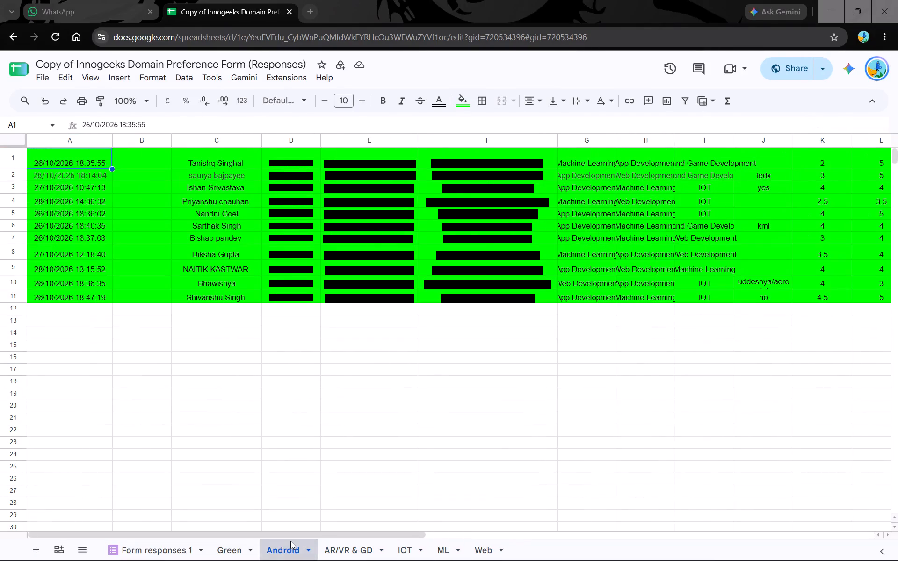
scroll(266, 452, left, 4)
scroll(266, 452, right, 10)
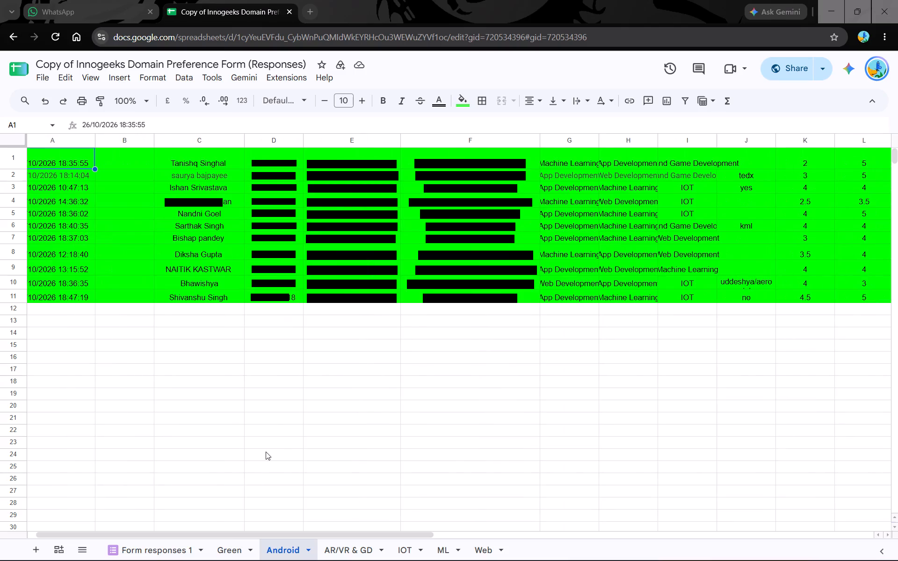
click(145, 547)
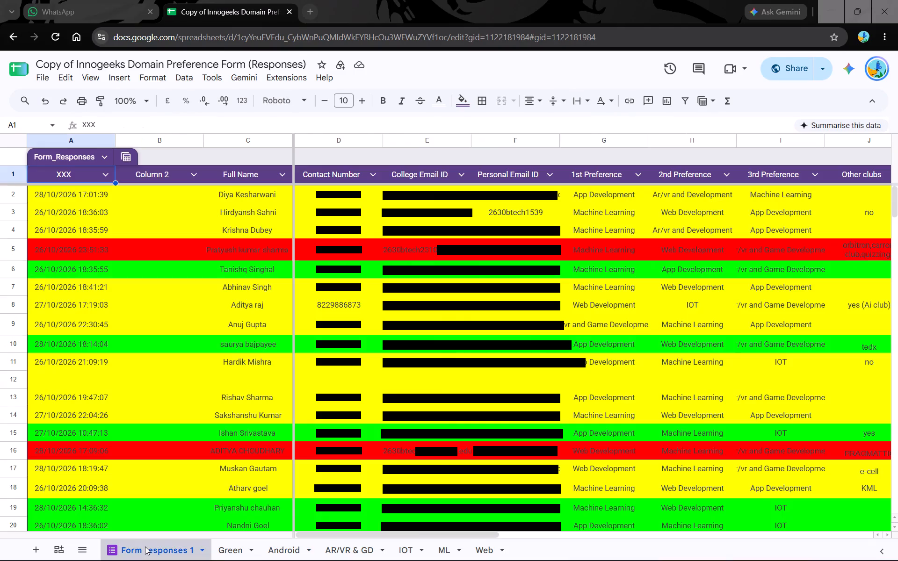
scroll(282, 418, down, 9)
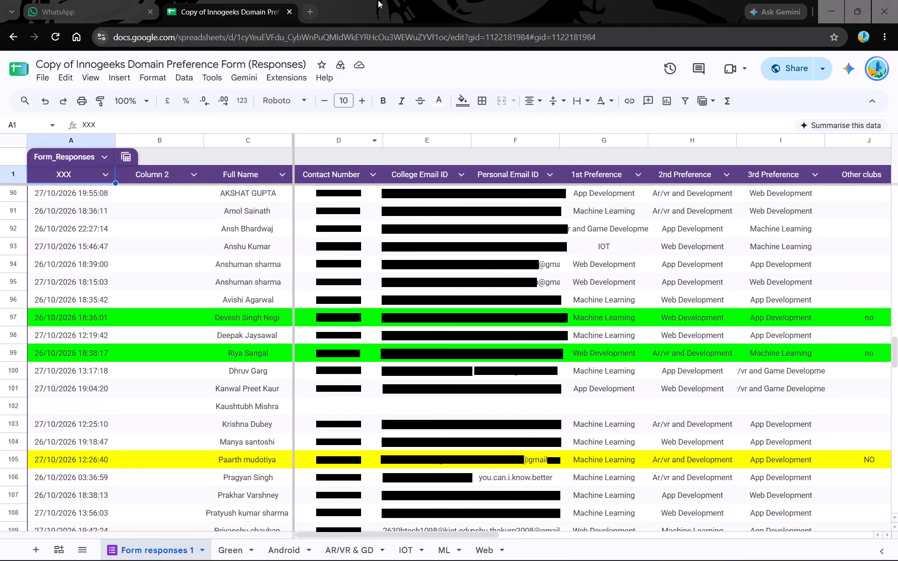